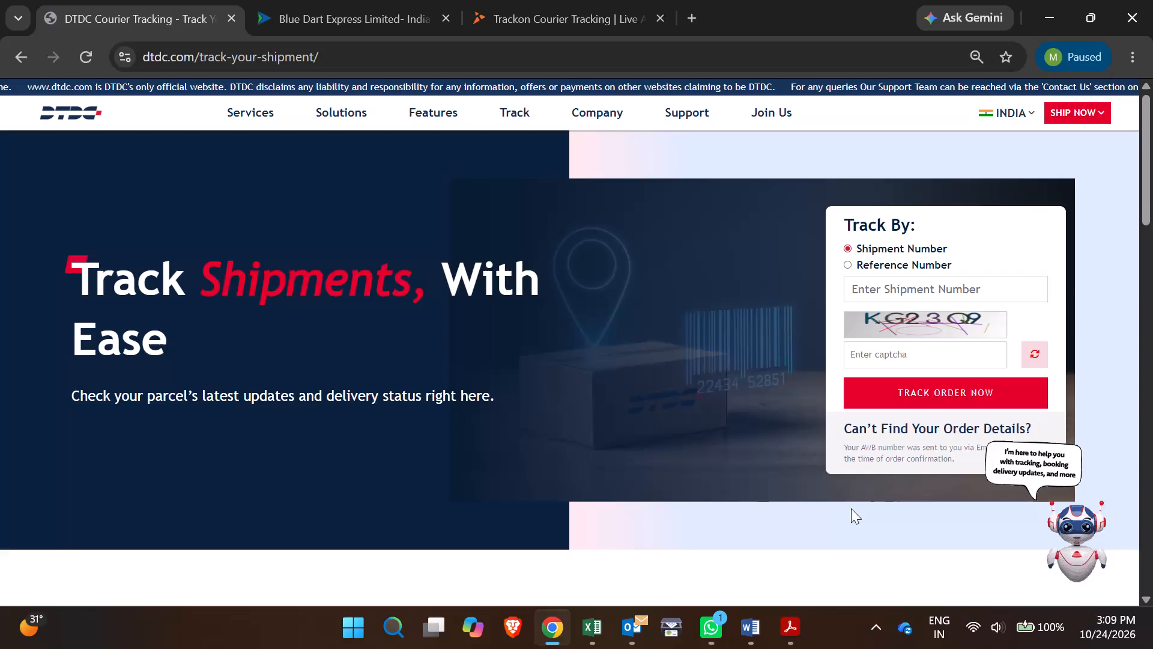
# Open the "tec parts" RATIONAL TechAssistant site in a new browser tab and go to its Home page.
pyautogui.click(700, 17)
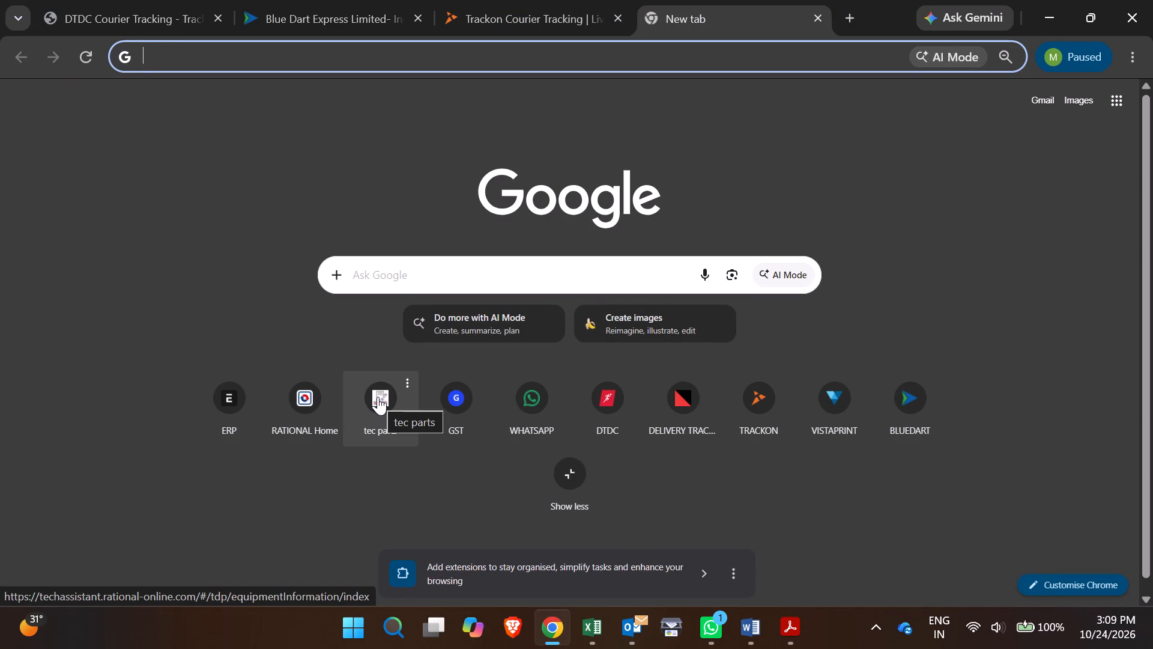
pyautogui.click(378, 397)
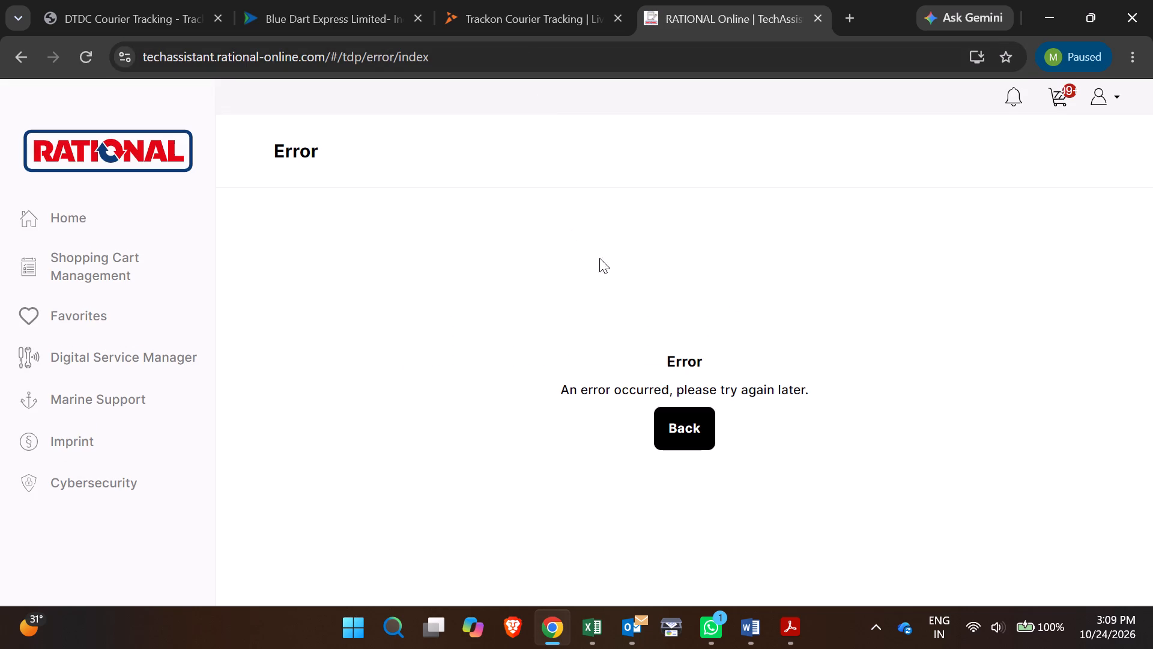
pyautogui.click(701, 419)
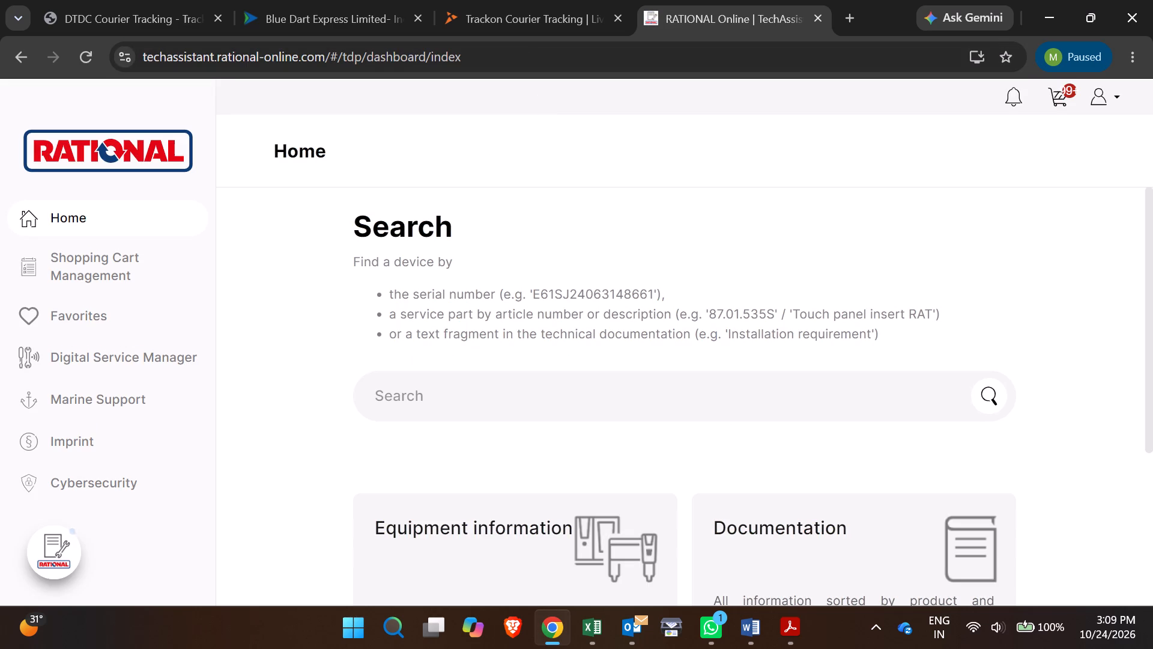
# Search TechAssistant for part number 87.01.005 and open the service part page for "Control panel insert with overlay *RAT*".
pyautogui.click(631, 397)
pyautogui.hotkey('ctrl', 'v')
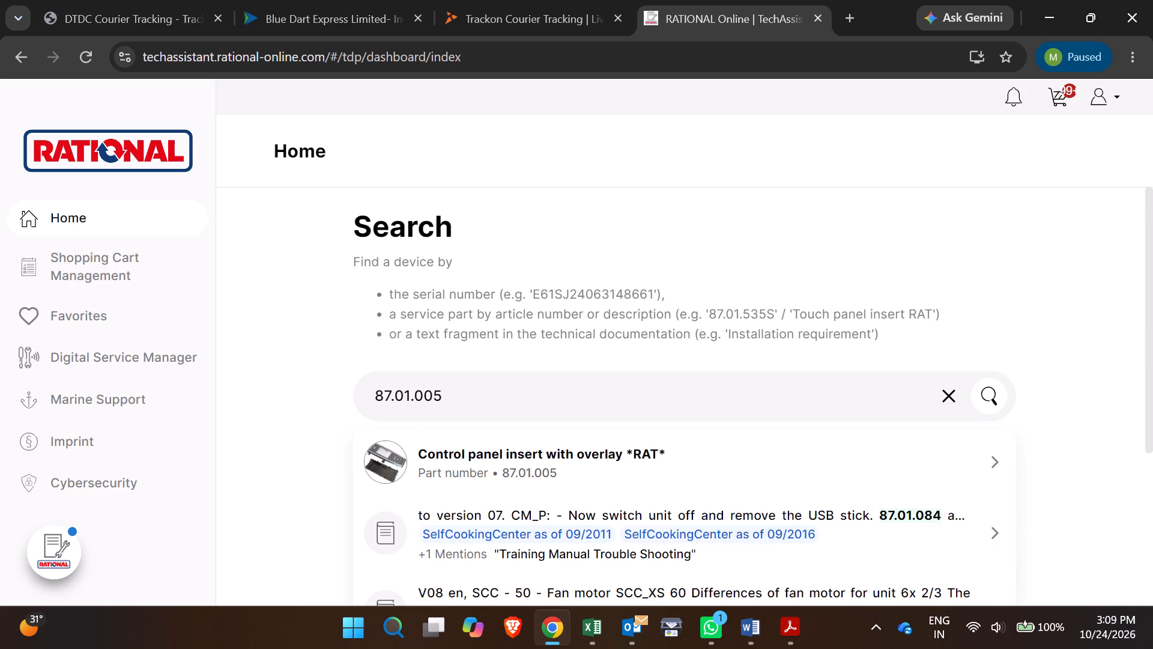
pyautogui.press('Return')
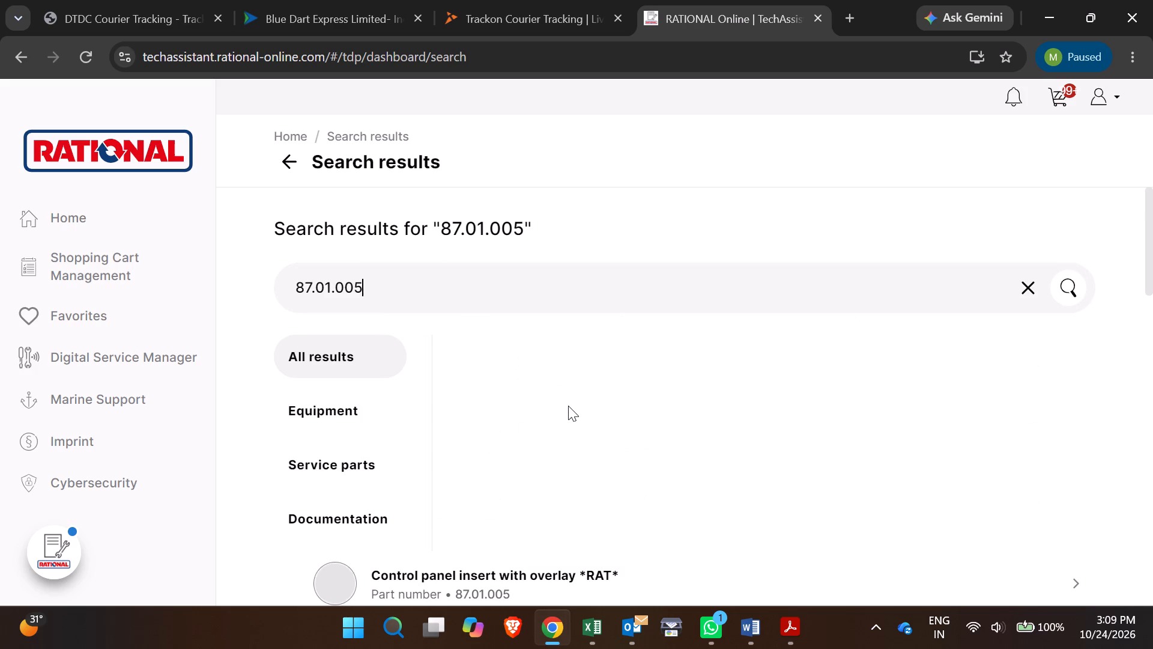
pyautogui.scroll(-1, 568, 406)
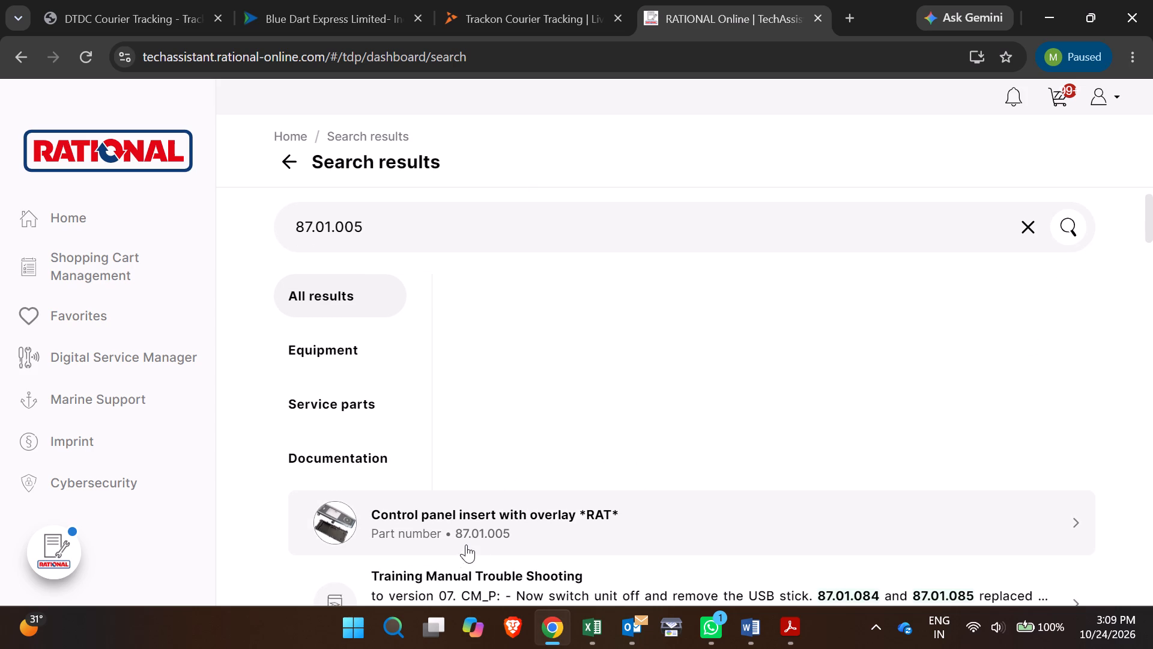
pyautogui.scroll(-1, 462, 551)
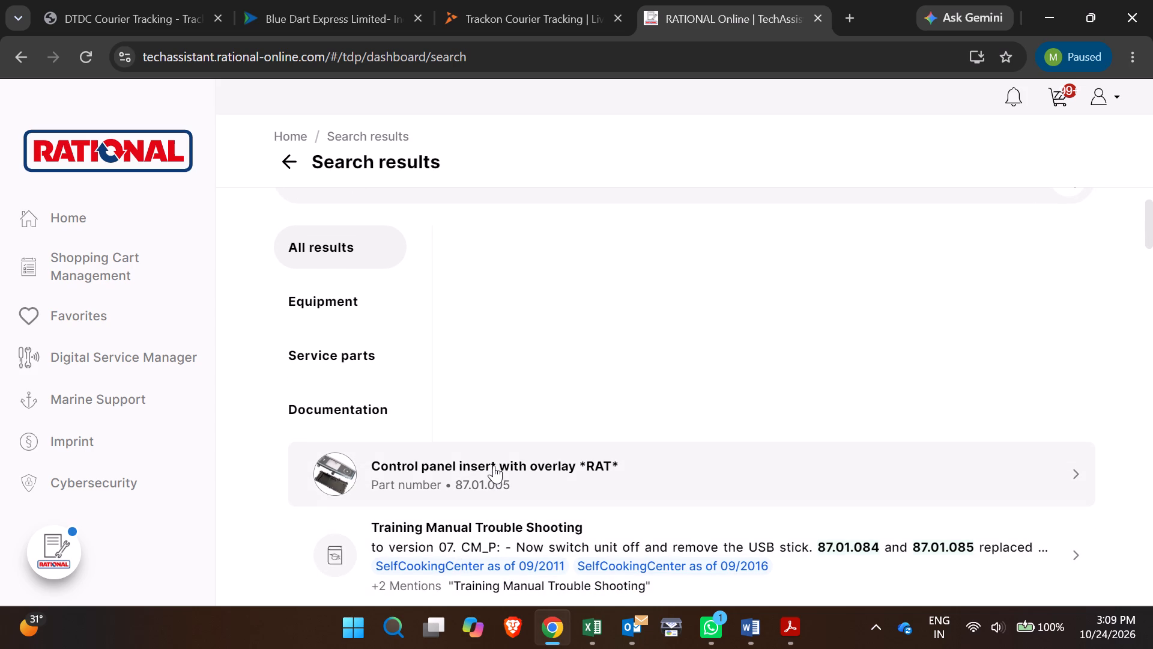
pyautogui.click(494, 465)
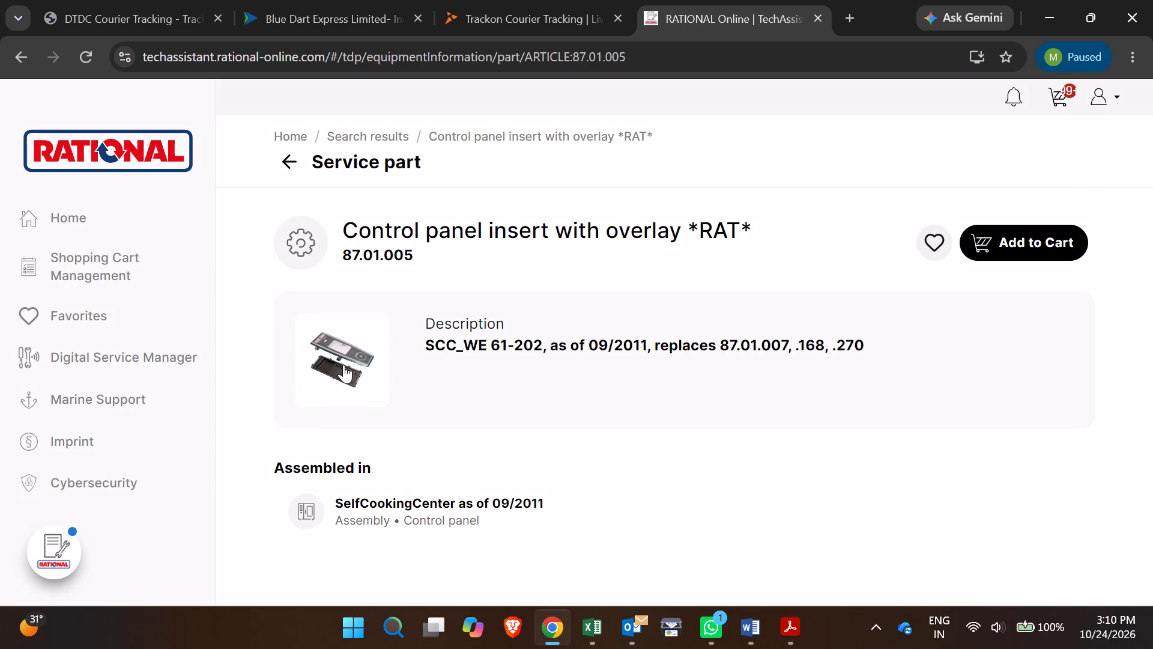
# Enlarge the photo of part 87.01.005 and capture a rectangular screen snip covering both pieces of the control panel insert.
pyautogui.click(339, 362)
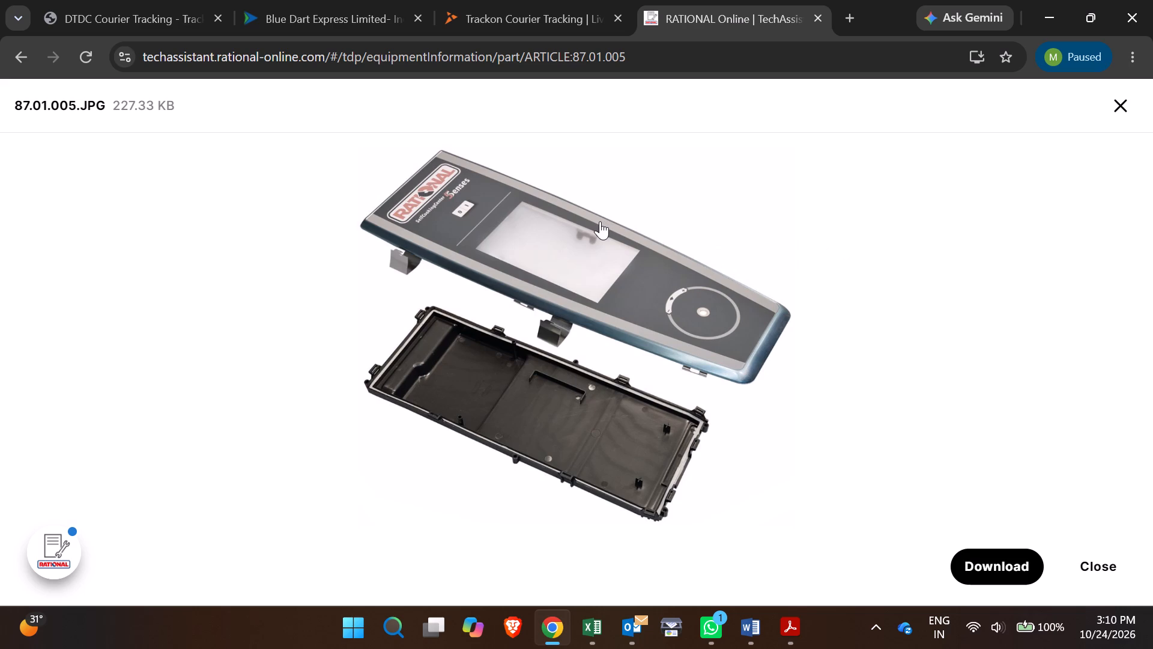
pyautogui.press('shift+super+s')
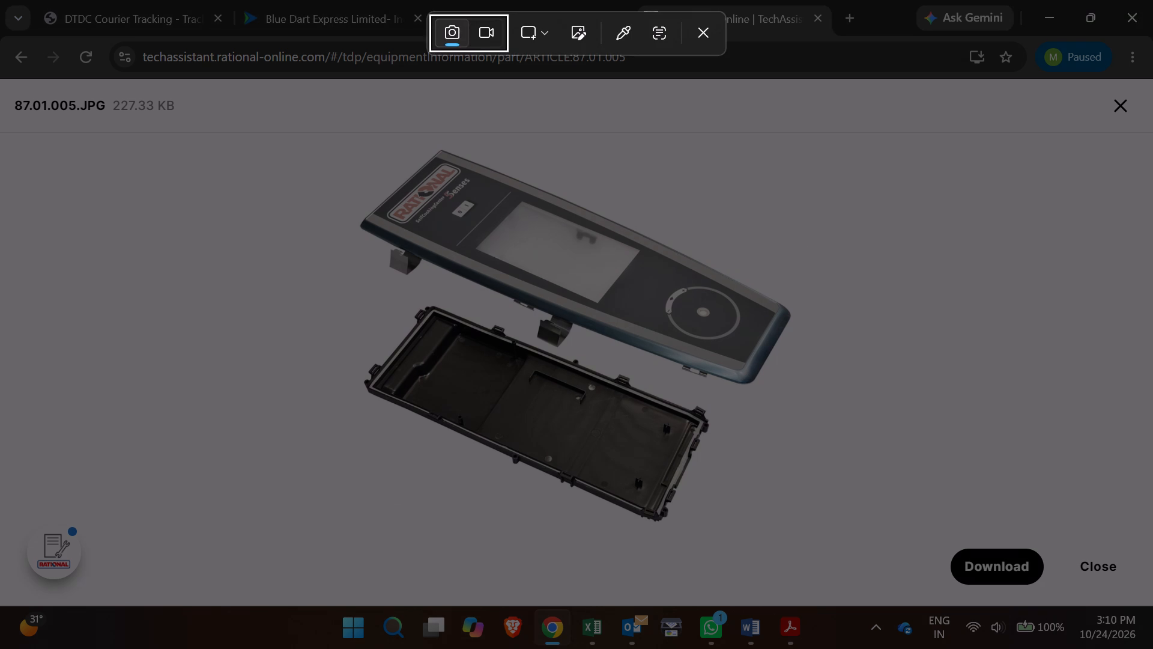
pyautogui.moveTo(268, 131); pyautogui.dragTo(701, 485)
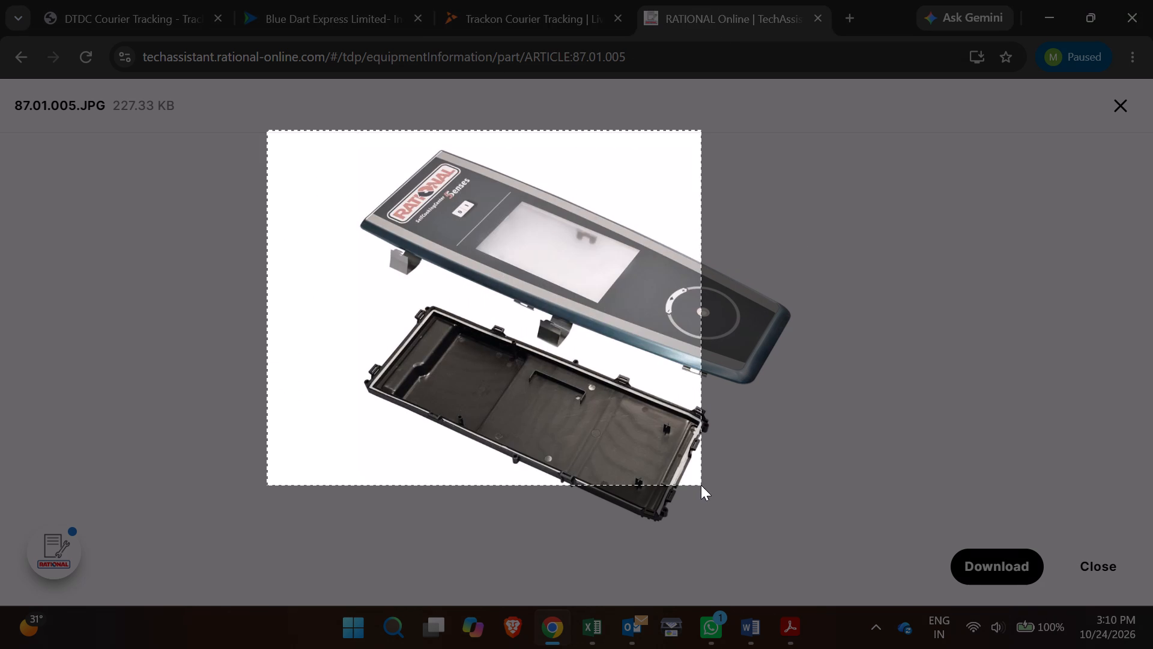
pyautogui.moveTo(701, 485); pyautogui.dragTo(878, 556)
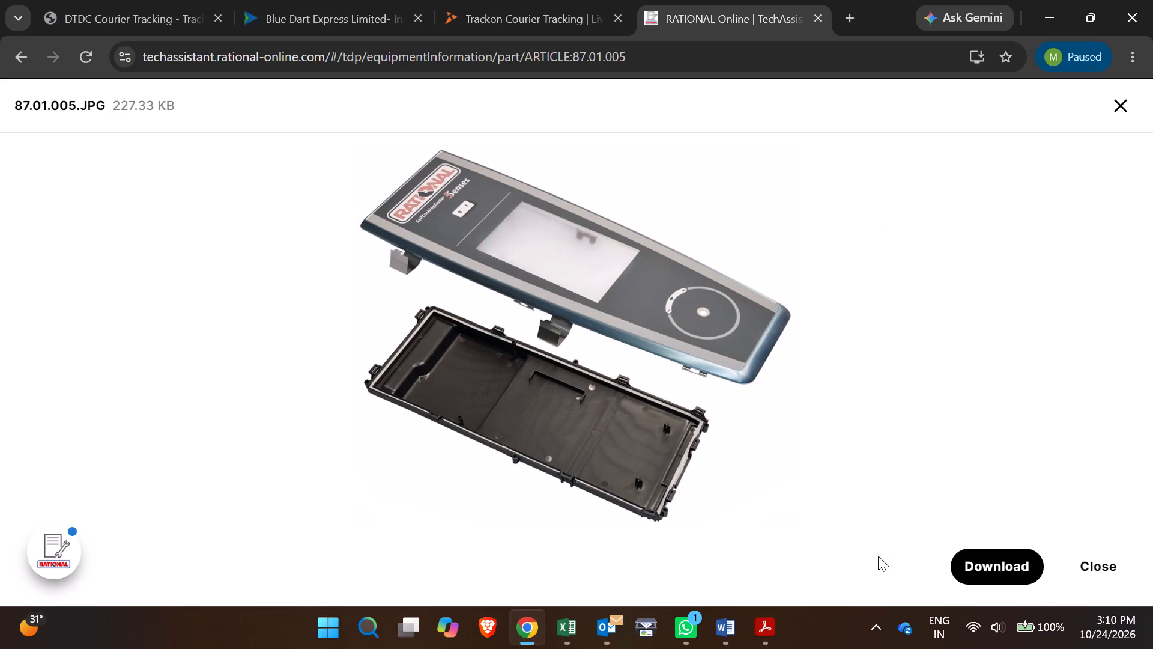
# Switch to the WhatsApp window.
pyautogui.hotkey('alt', 'Tab')
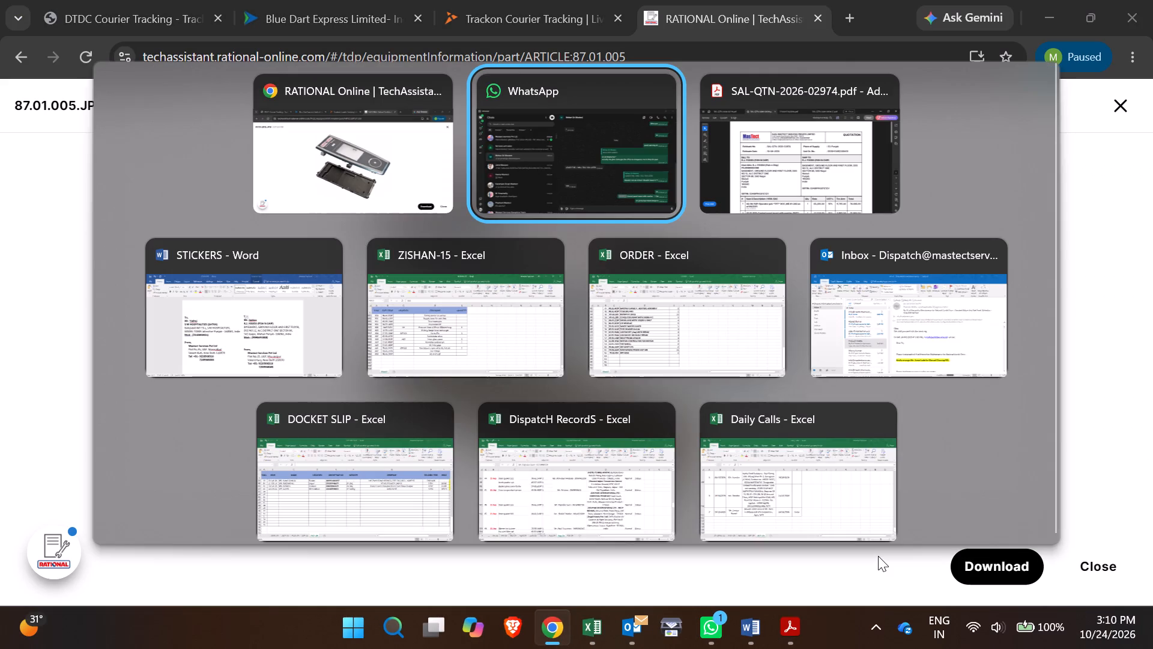
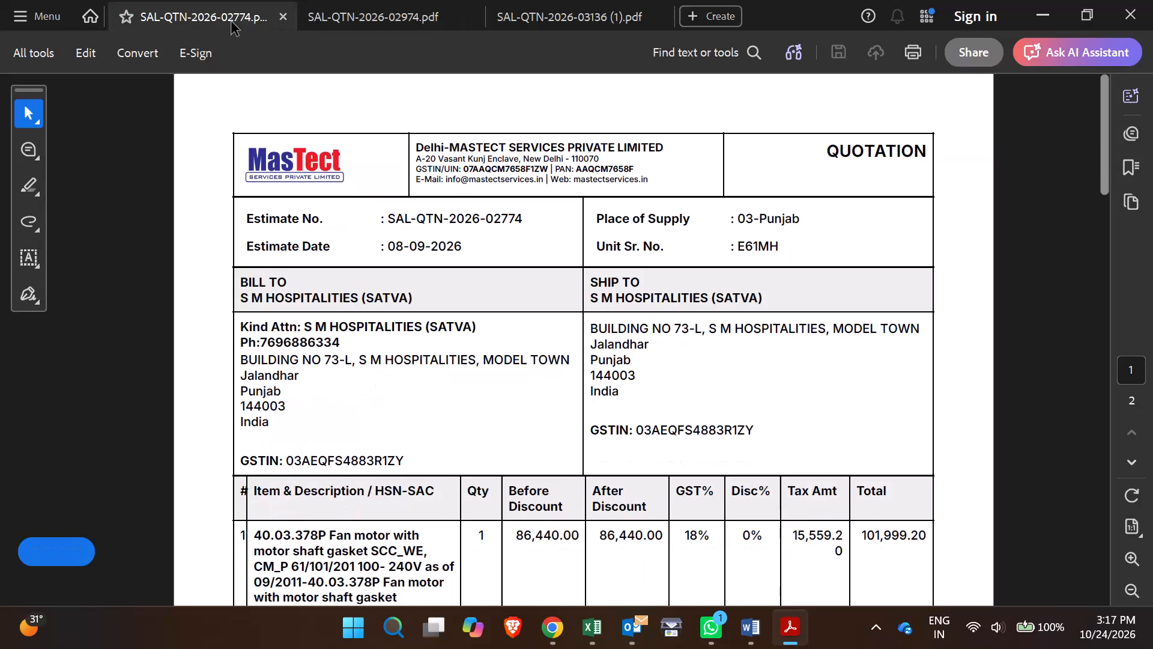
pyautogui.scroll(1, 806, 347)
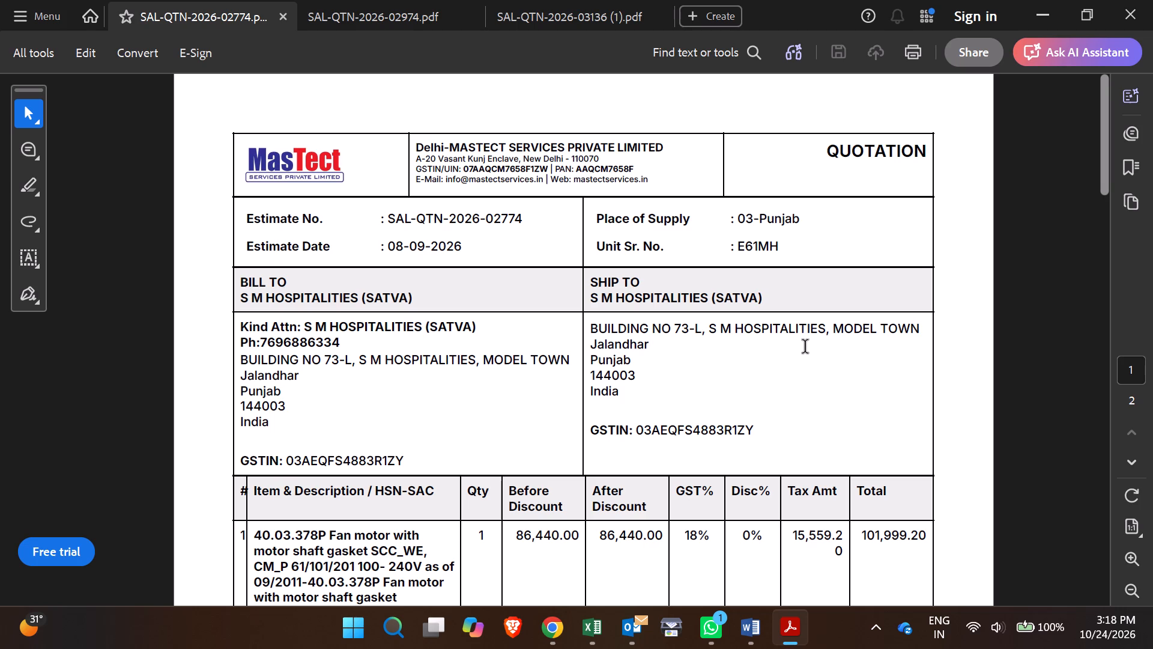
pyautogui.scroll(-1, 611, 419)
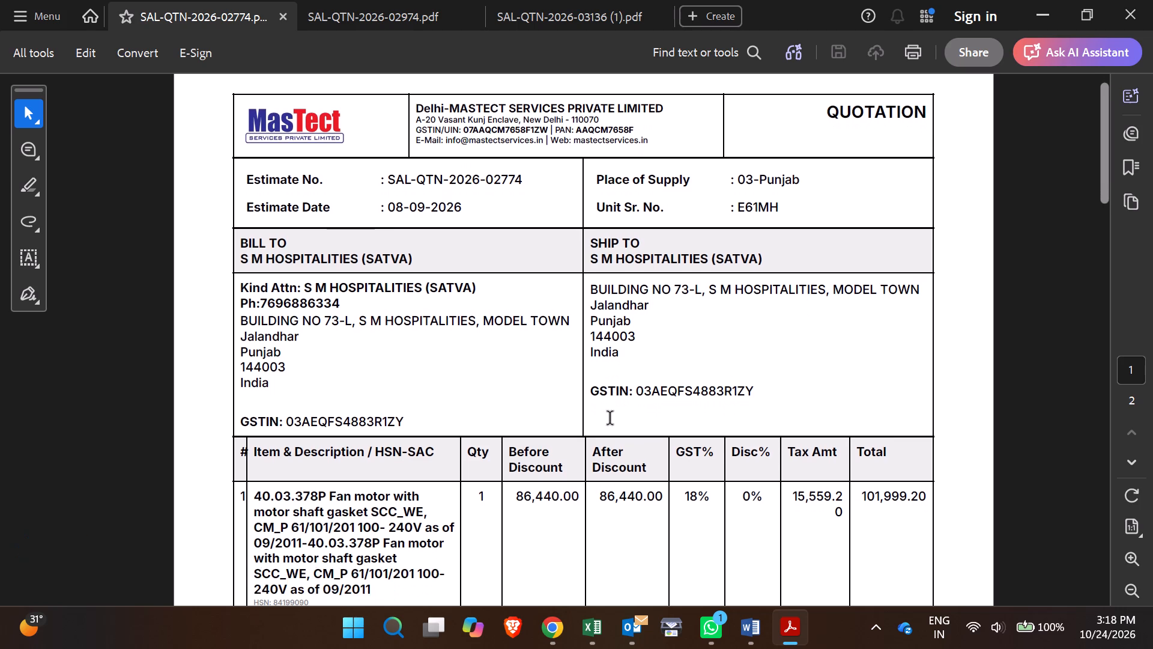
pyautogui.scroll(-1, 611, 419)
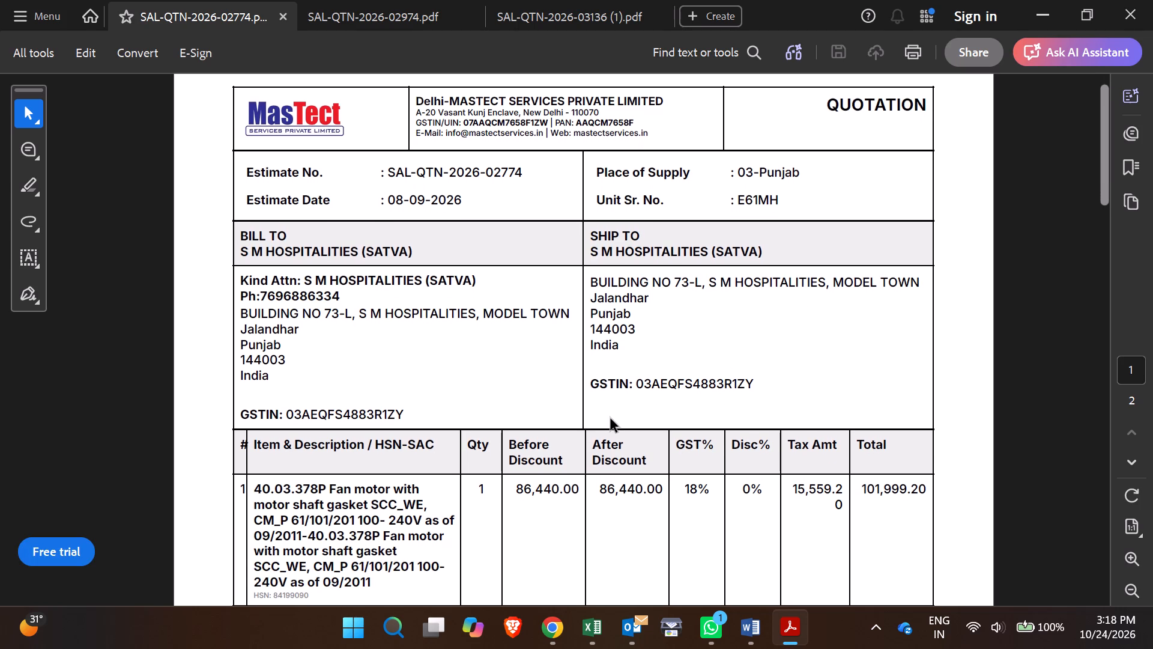
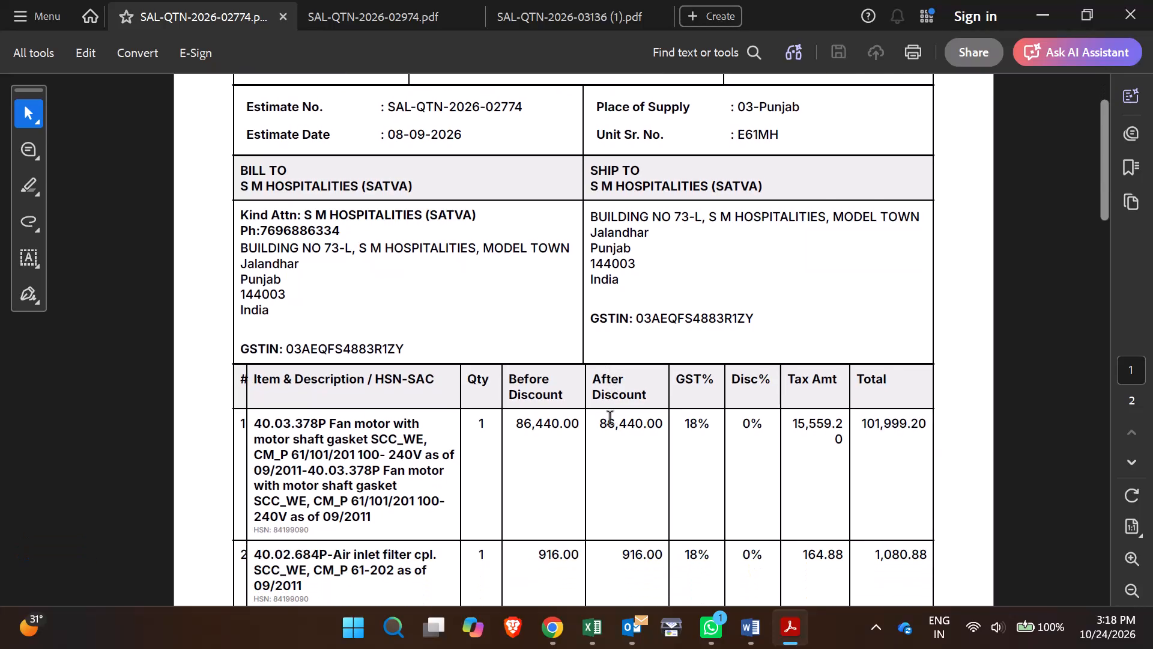
# Review quotation SAL-QTN-2026-02774, examining its customer details, itemised spare parts and charges, tax breakup and totals.
pyautogui.scroll(-6, 611, 419)
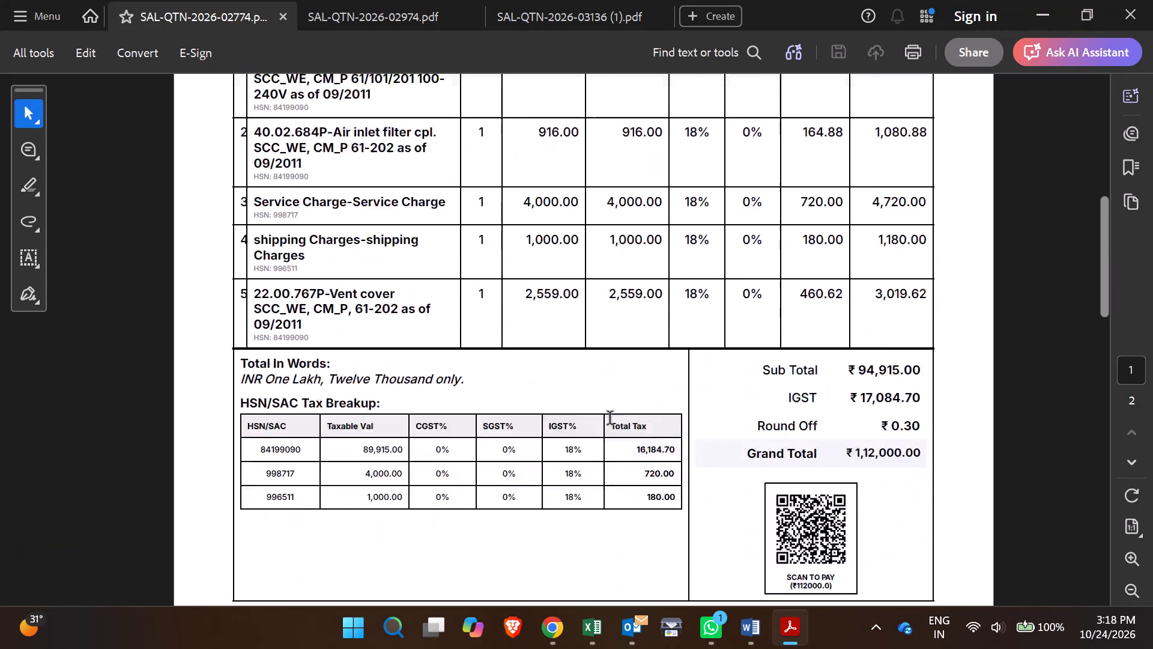
pyautogui.scroll(-1, 611, 419)
pyautogui.scroll(5, 611, 419)
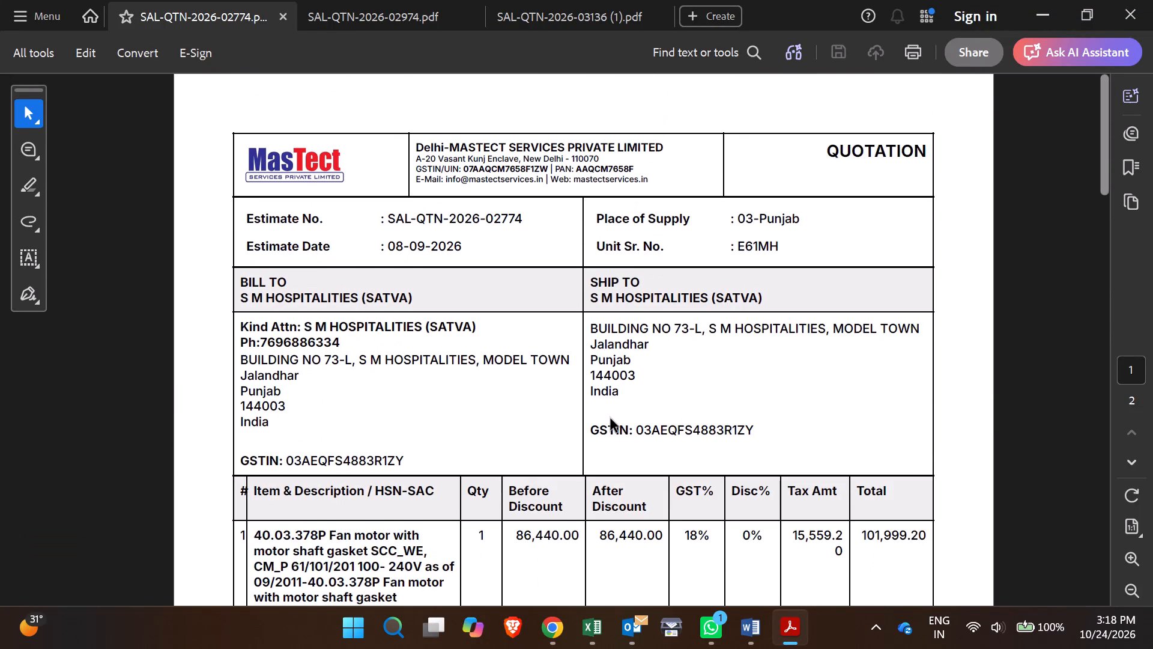
pyautogui.scroll(-3, 611, 419)
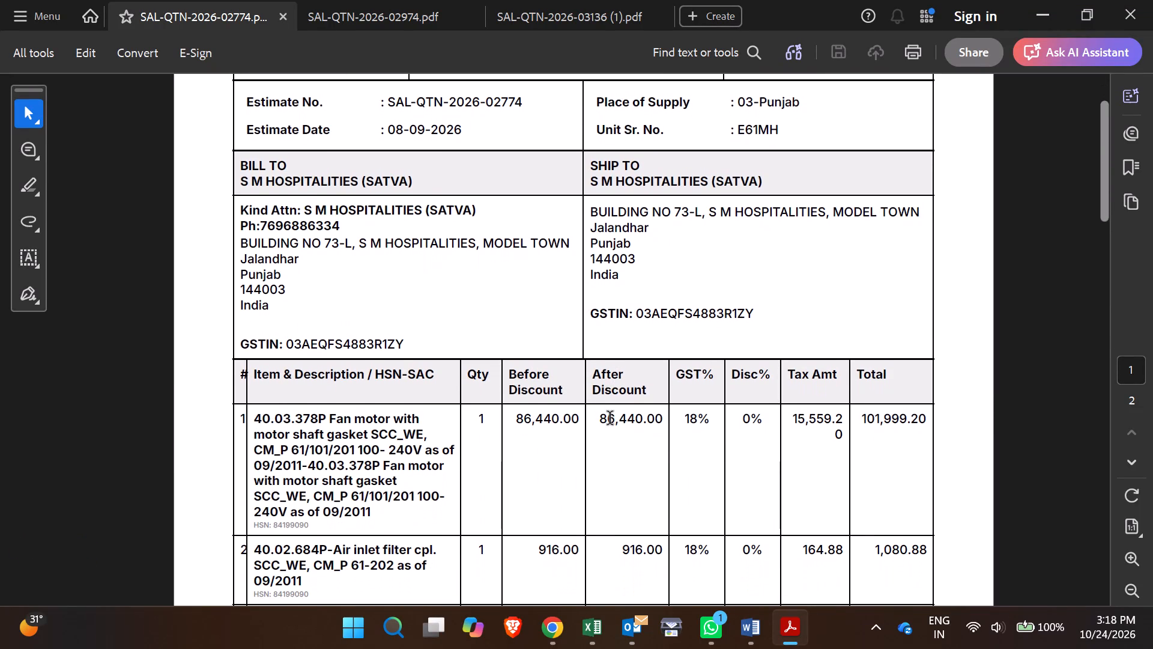
pyautogui.scroll(-1, 611, 419)
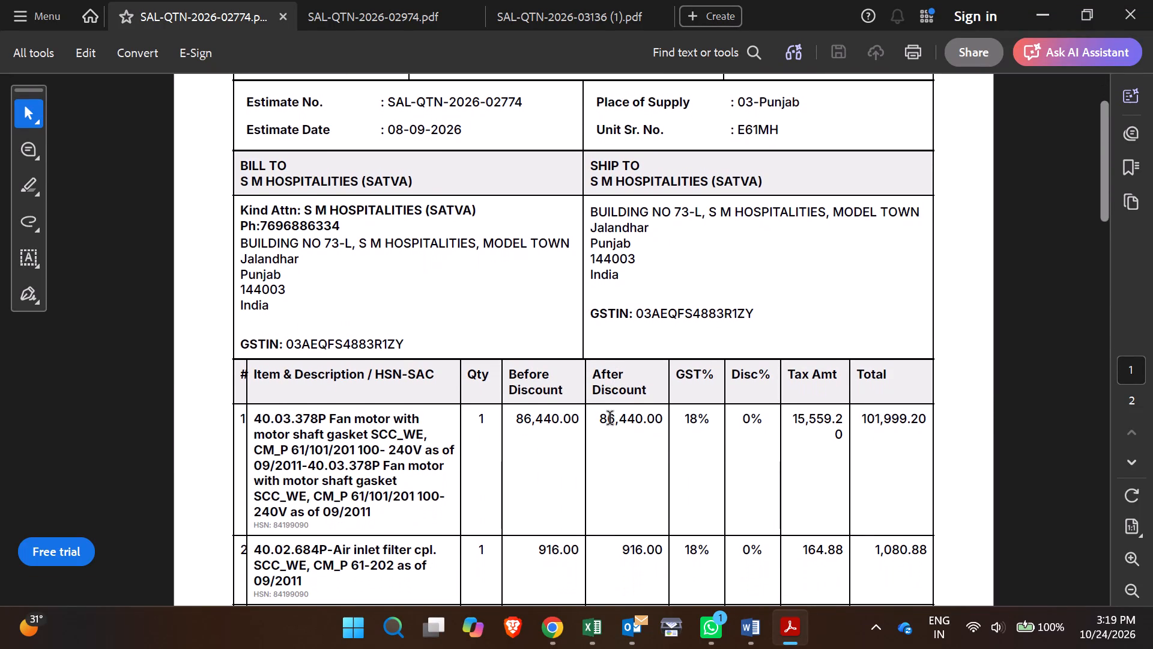
pyautogui.scroll(-2, 611, 419)
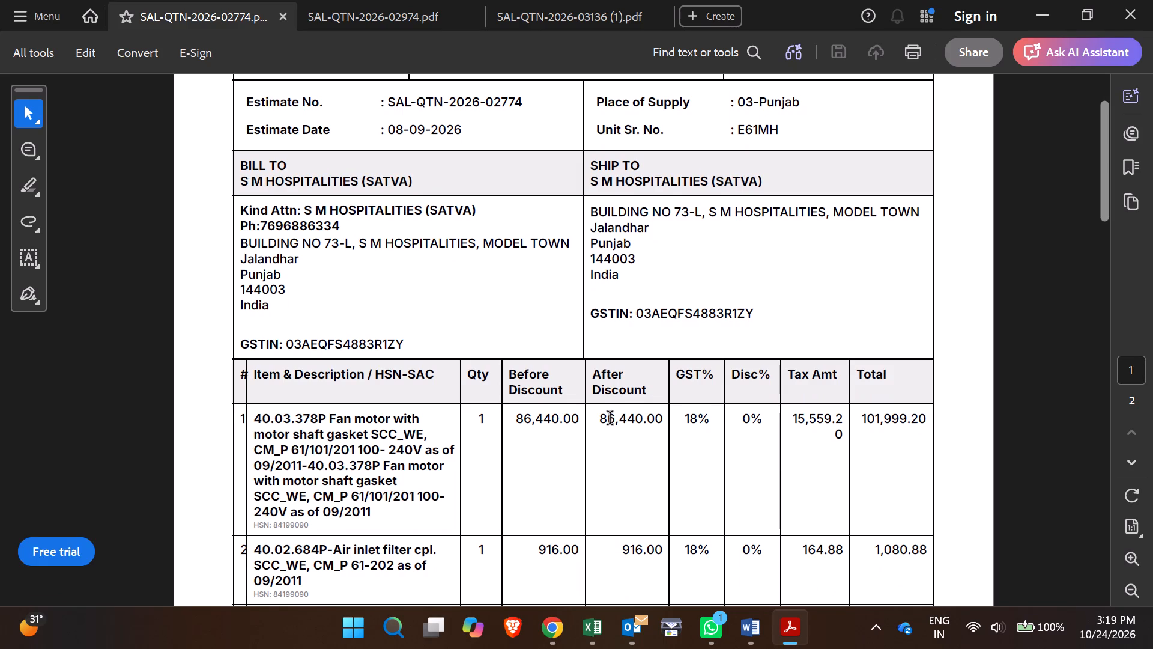
pyautogui.scroll(-2, 611, 419)
pyautogui.scroll(1, 611, 419)
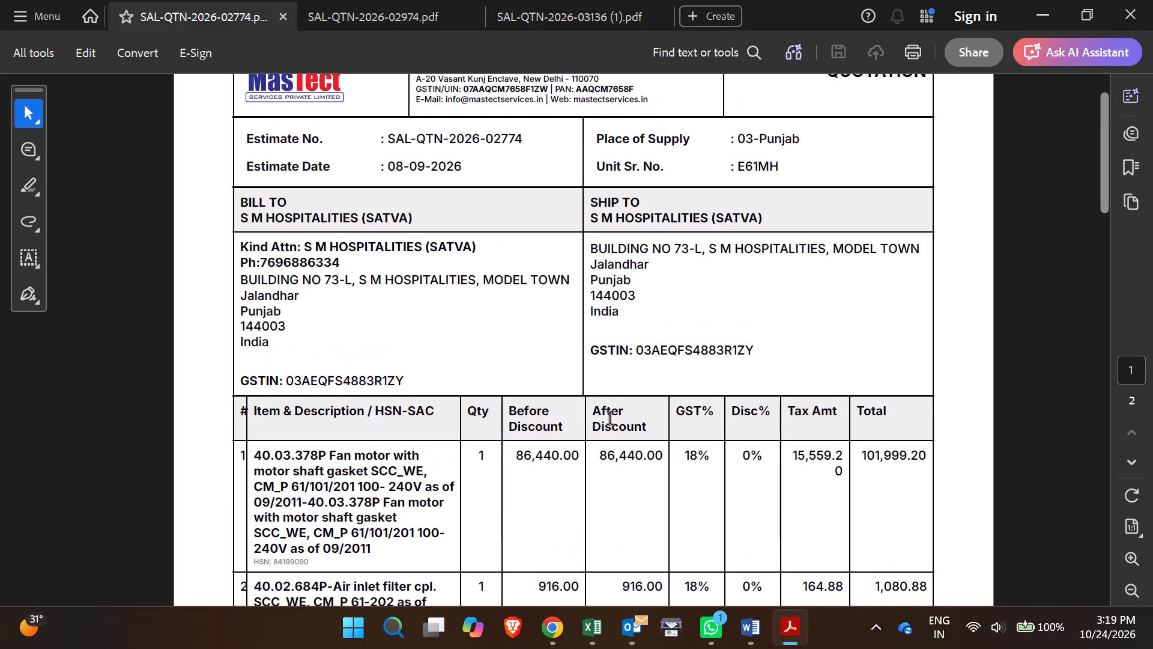
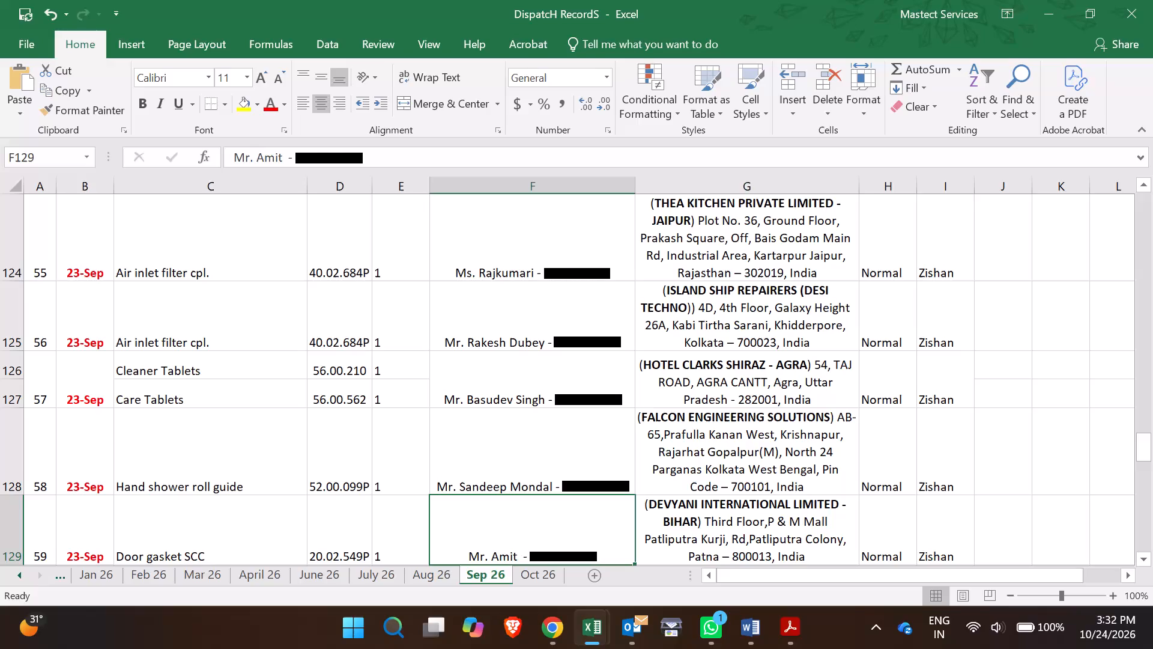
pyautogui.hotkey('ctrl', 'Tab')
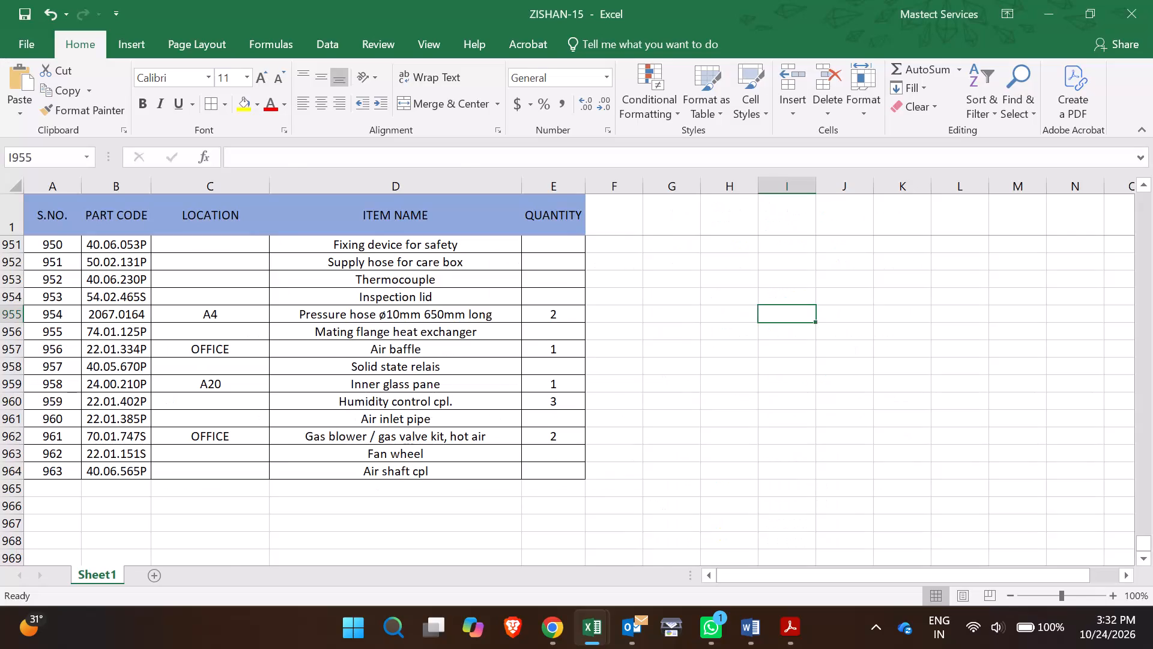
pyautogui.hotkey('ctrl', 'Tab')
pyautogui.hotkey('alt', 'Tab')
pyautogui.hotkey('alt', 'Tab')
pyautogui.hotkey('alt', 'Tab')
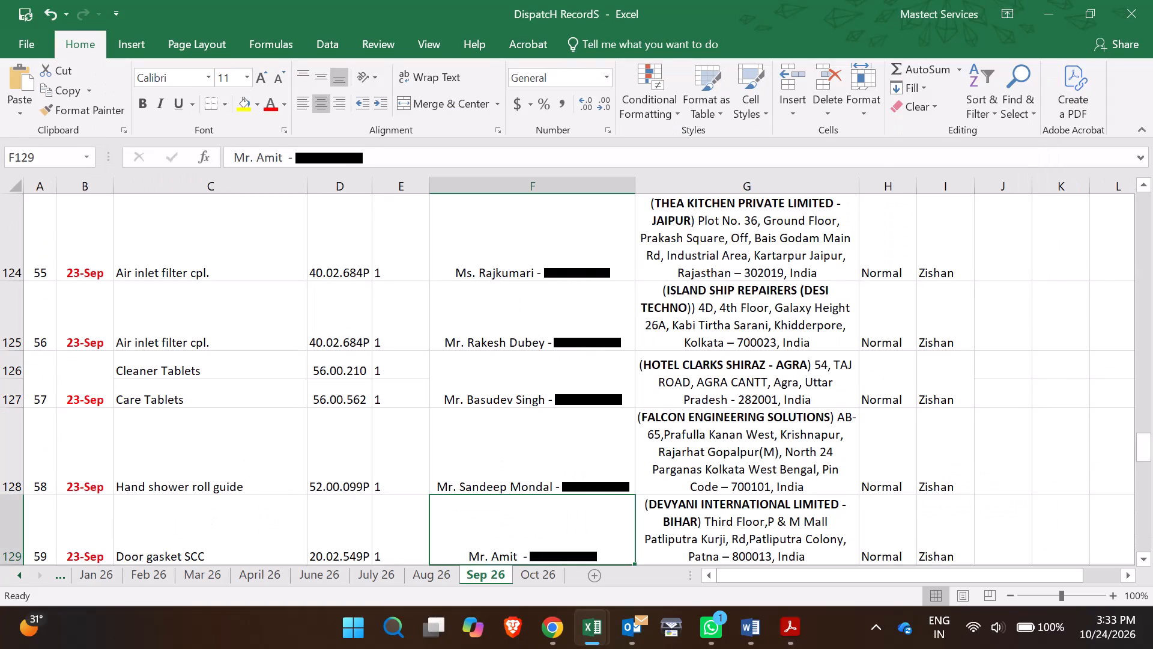
# On the Oct 26 sheet, start a dispatch entry in row 107 with serial number 69 and date 24-Oct, and save.
pyautogui.click(534, 580)
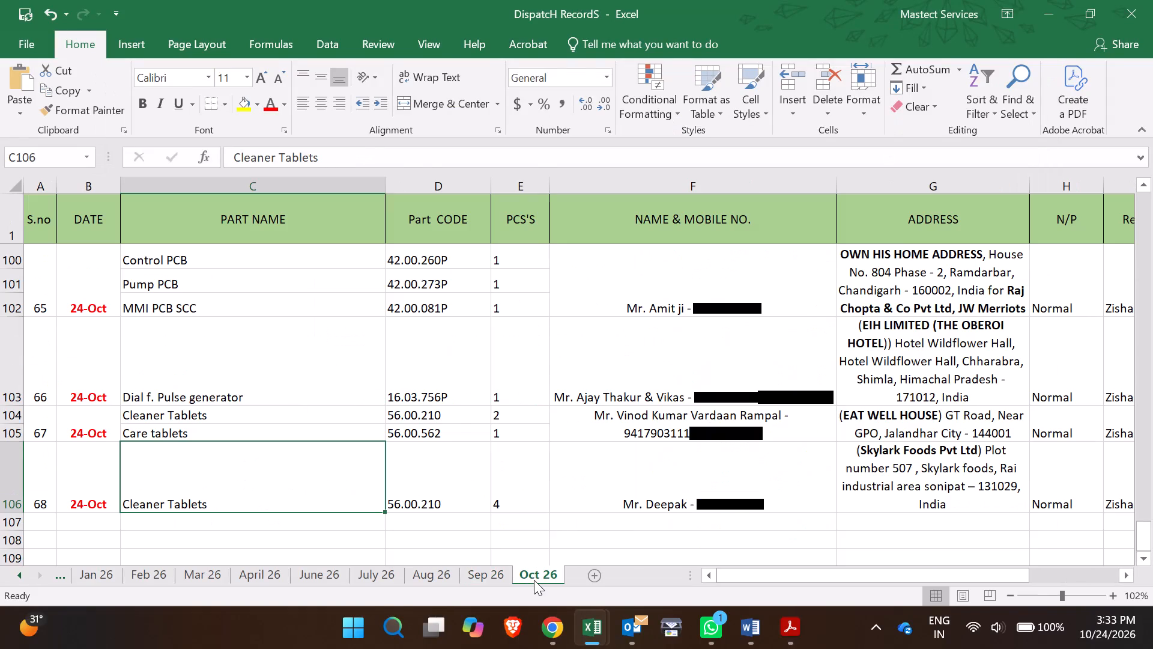
pyautogui.press('Down')
pyautogui.press('Left')
pyautogui.press('Left')
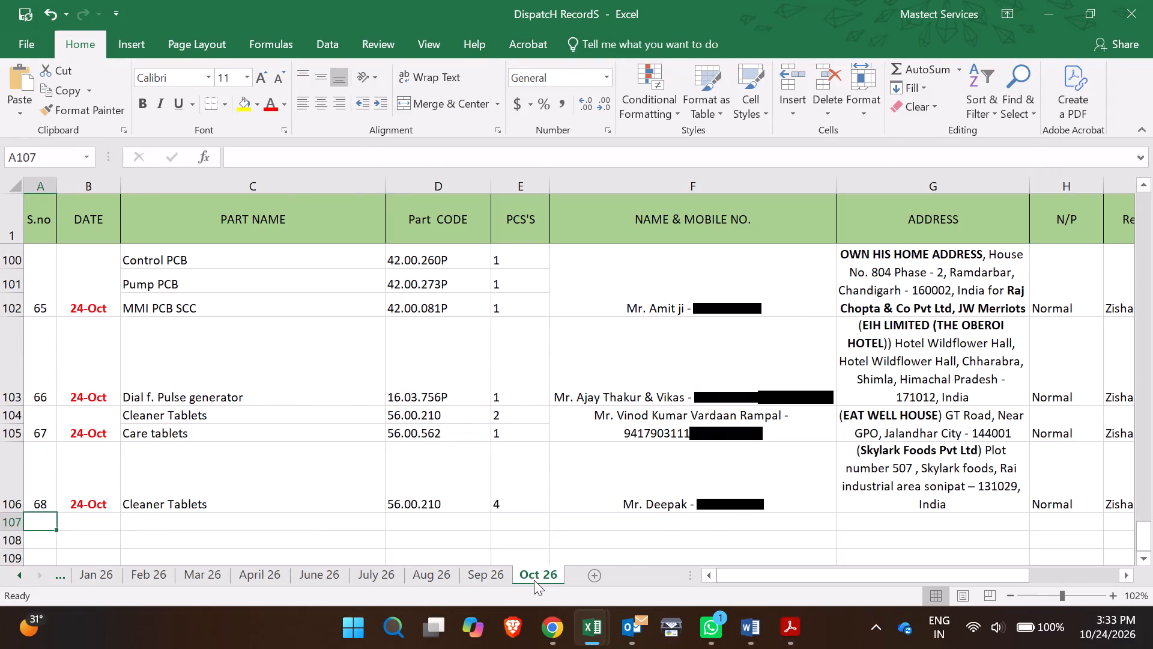
pyautogui.write('69')
pyautogui.press('Return')
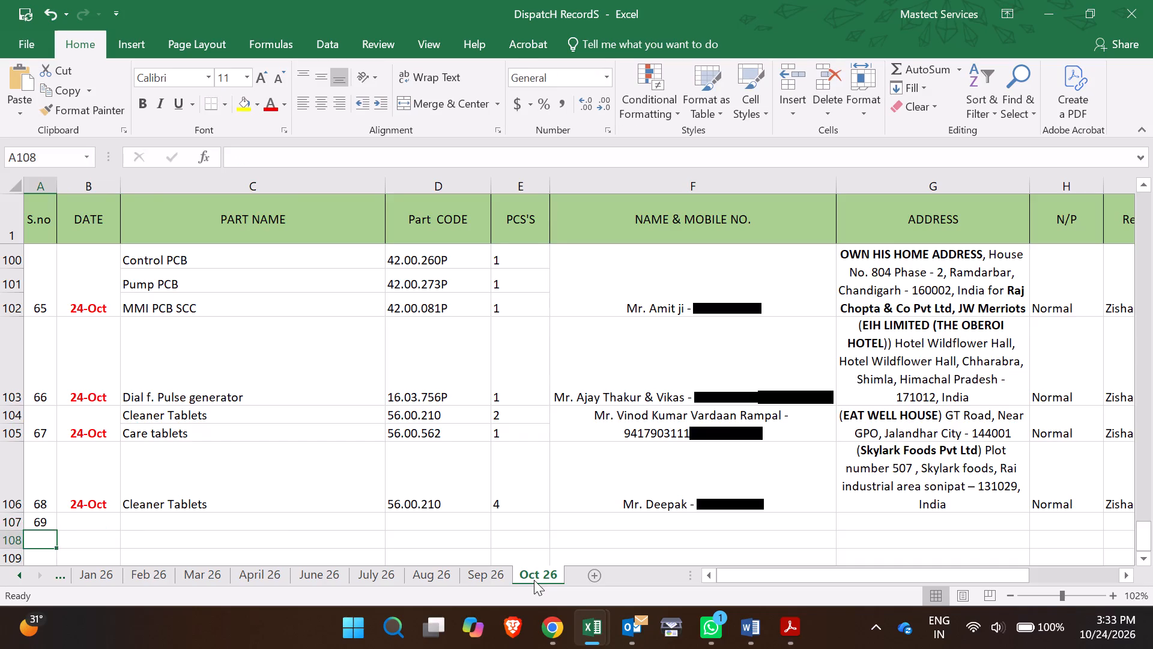
pyautogui.press('Up')
pyautogui.press('Right')
pyautogui.hotkey('ctrl', 'd')
pyautogui.hotkey('ctrl', 's')
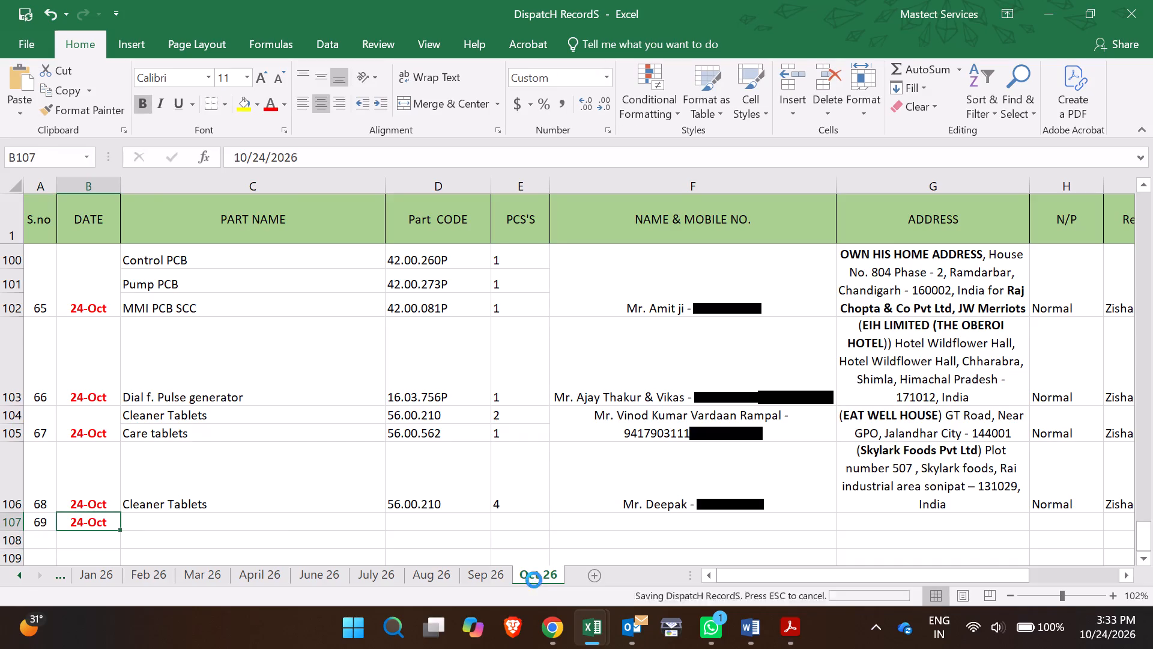
pyautogui.press('Right')
pyautogui.hotkey('ctrl', 's')
pyautogui.hotkey('ctrl', 's')
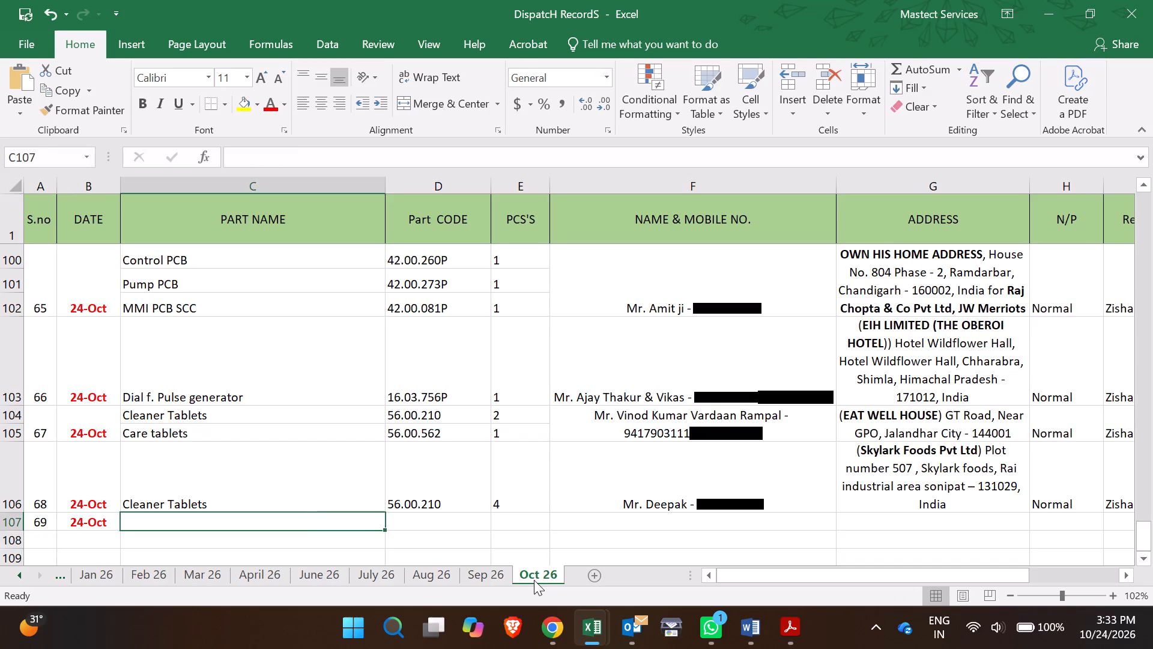
# Record Fan Motor with part code 40.03.378P and quantity 1 in row 107, and save the workbook.
pyautogui.hotkey('alt', 'Tab')
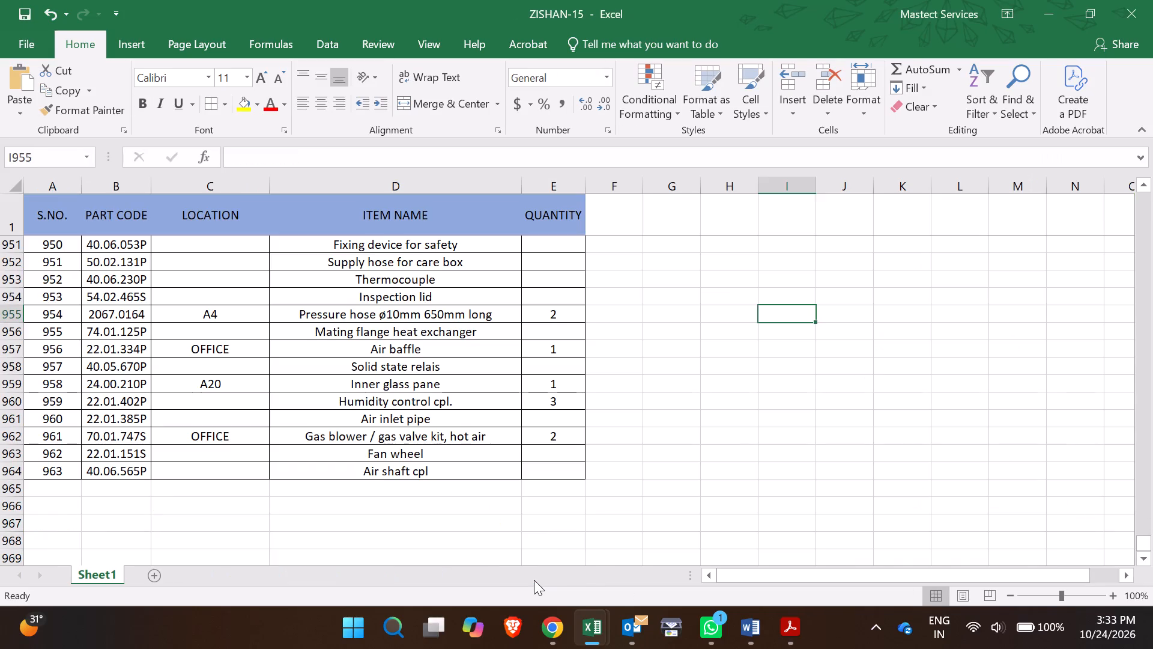
pyautogui.hotkey('alt', 'Tab')
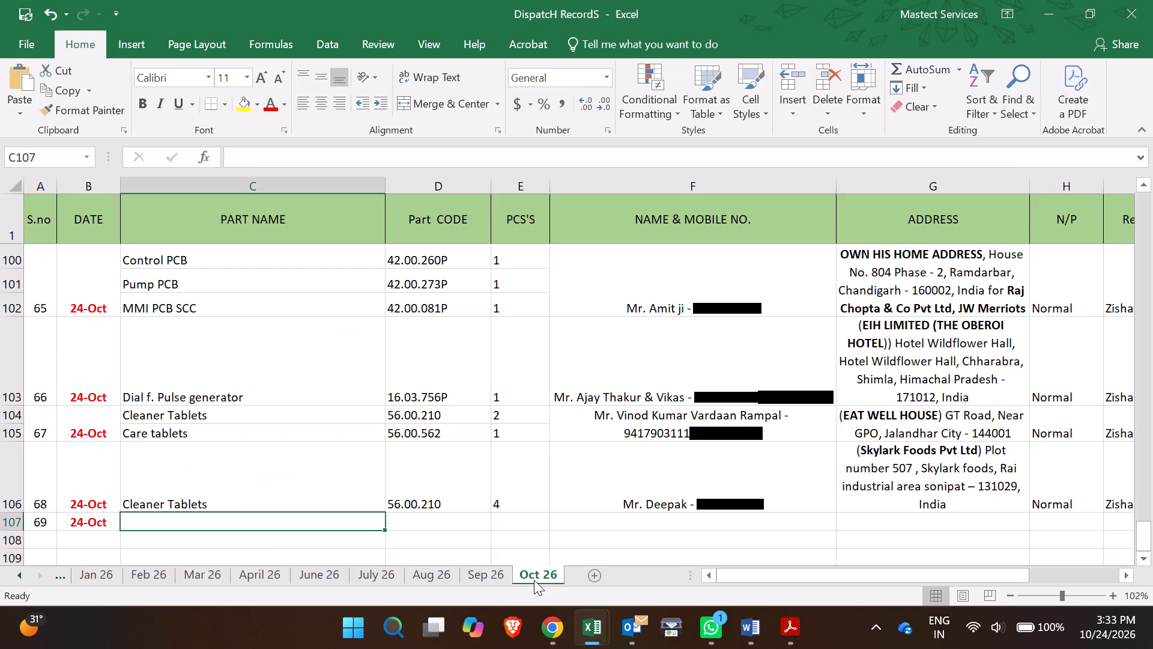
pyautogui.write('Fa')
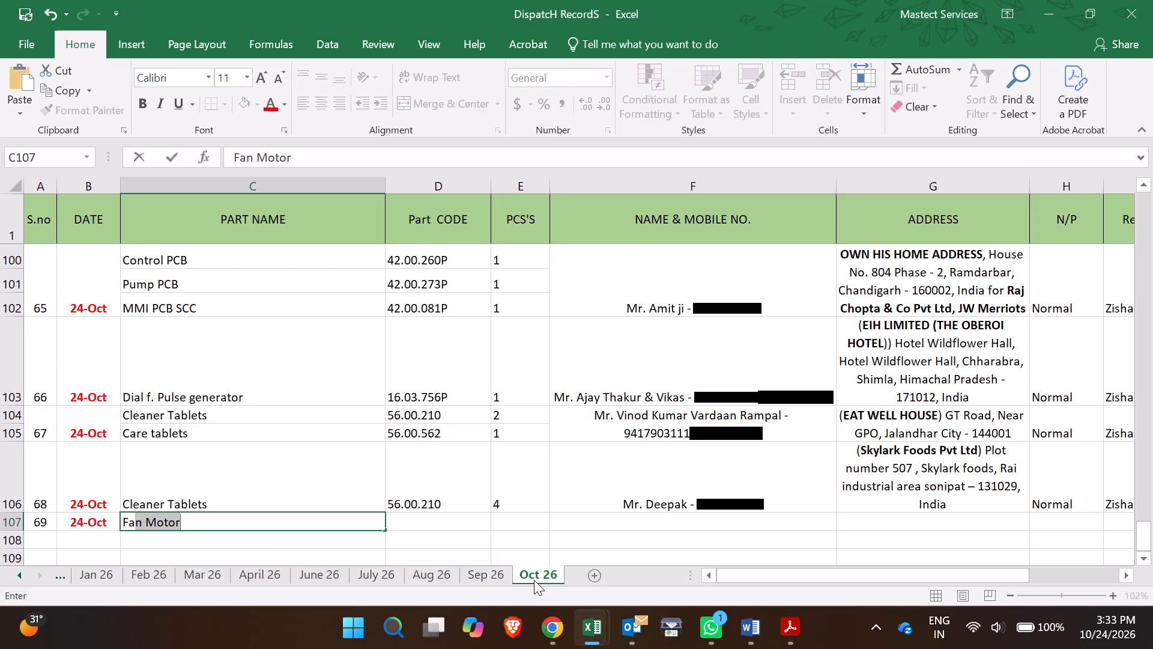
pyautogui.press('n')
pyautogui.press('Return')
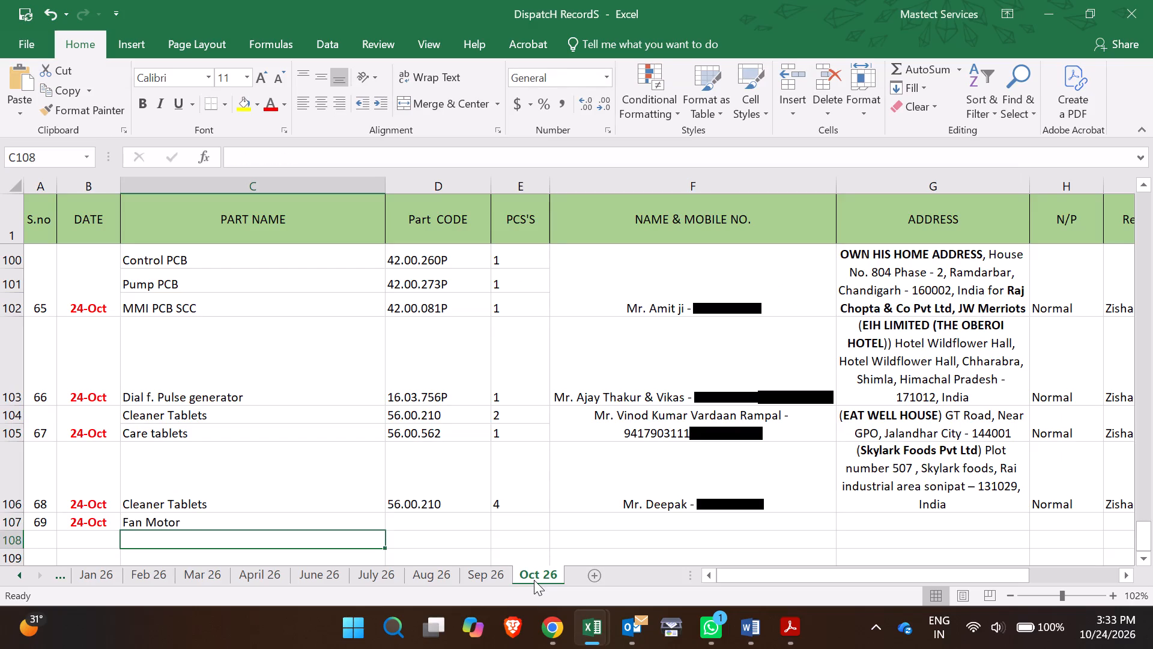
pyautogui.press('Up')
pyautogui.press('Right')
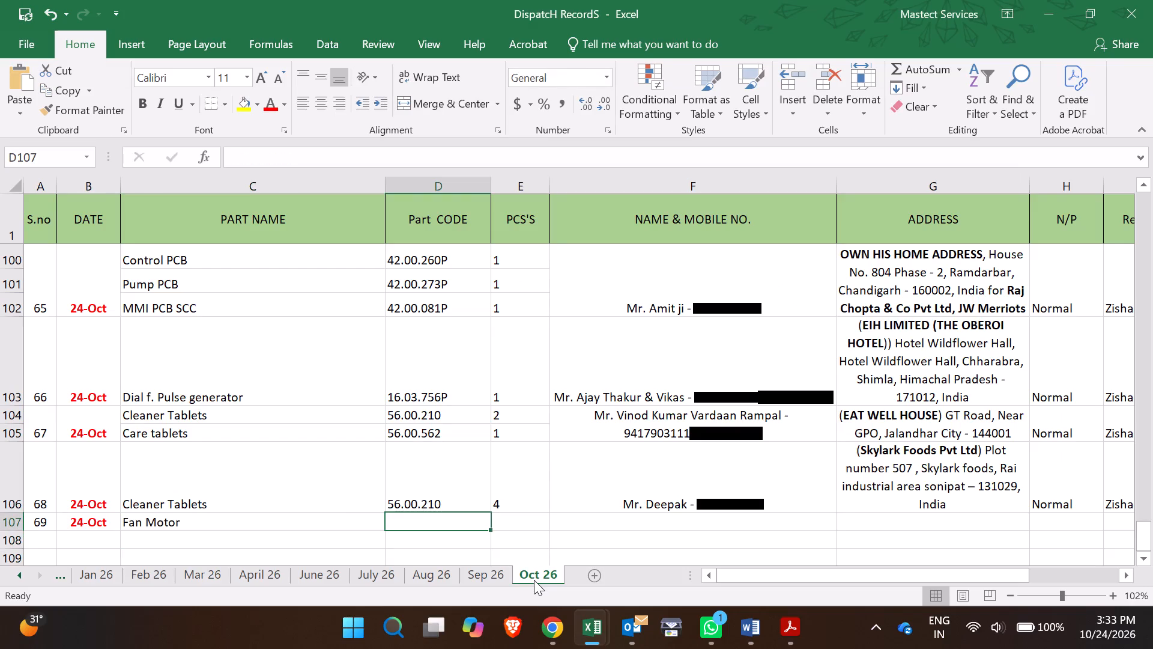
pyautogui.write('40.04')
pyautogui.press('BackSpace')
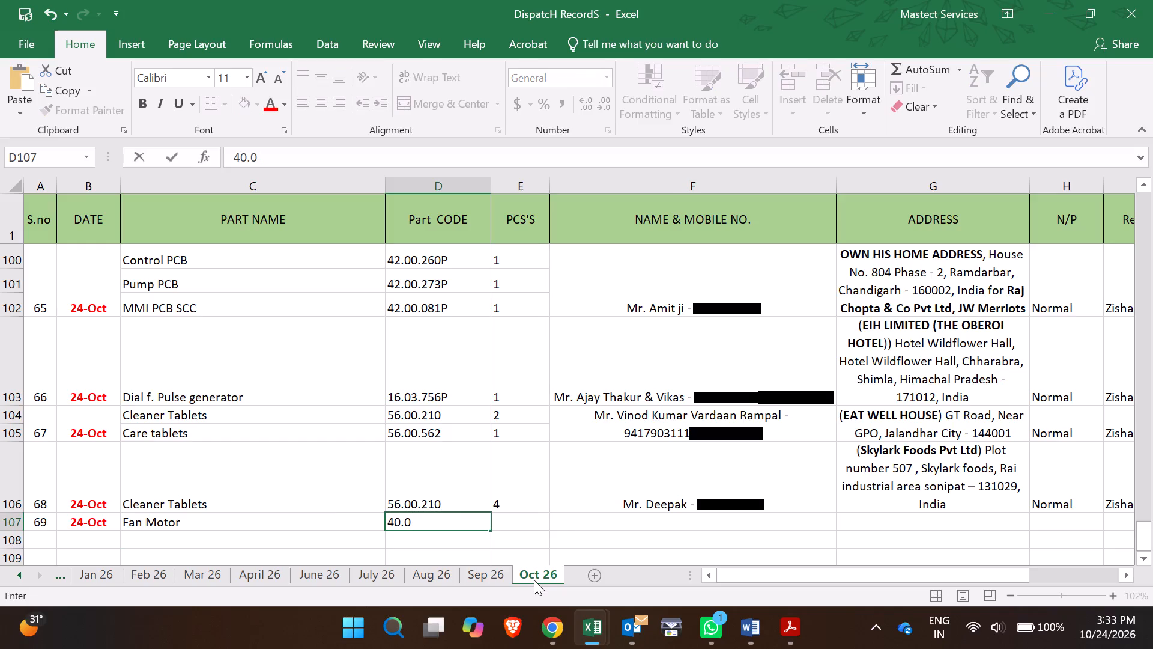
pyautogui.write('3.')
pyautogui.write('378')
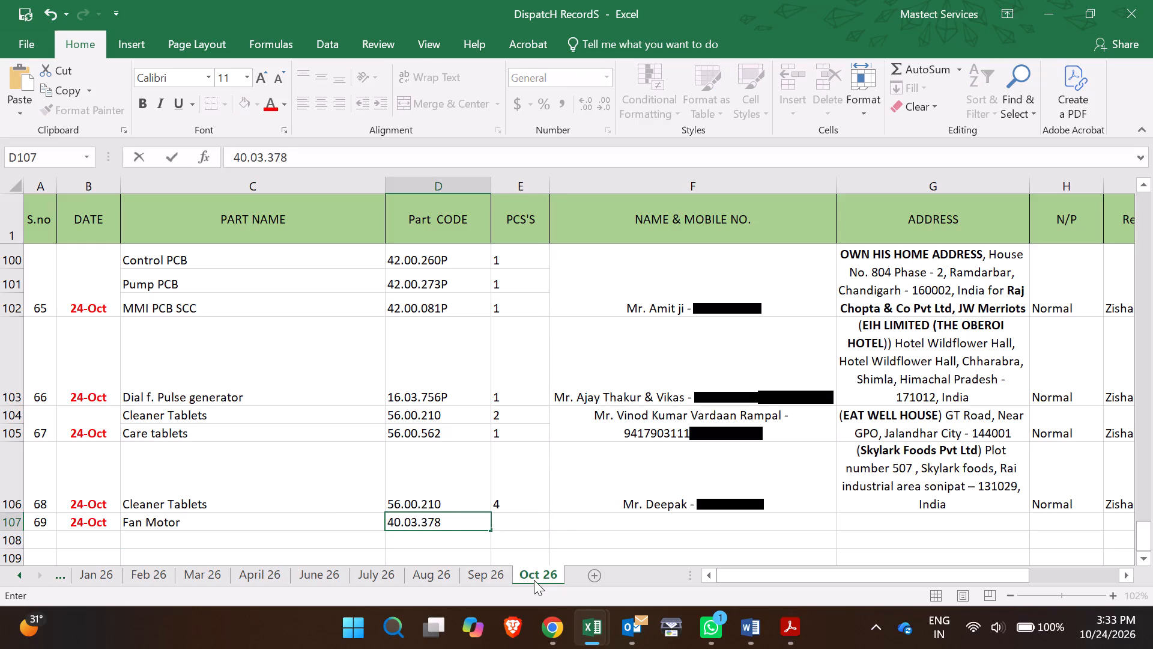
pyautogui.hotkey('shift', 'p')
pyautogui.press('Return')
pyautogui.press('Up')
pyautogui.press('Right')
pyautogui.press('1')
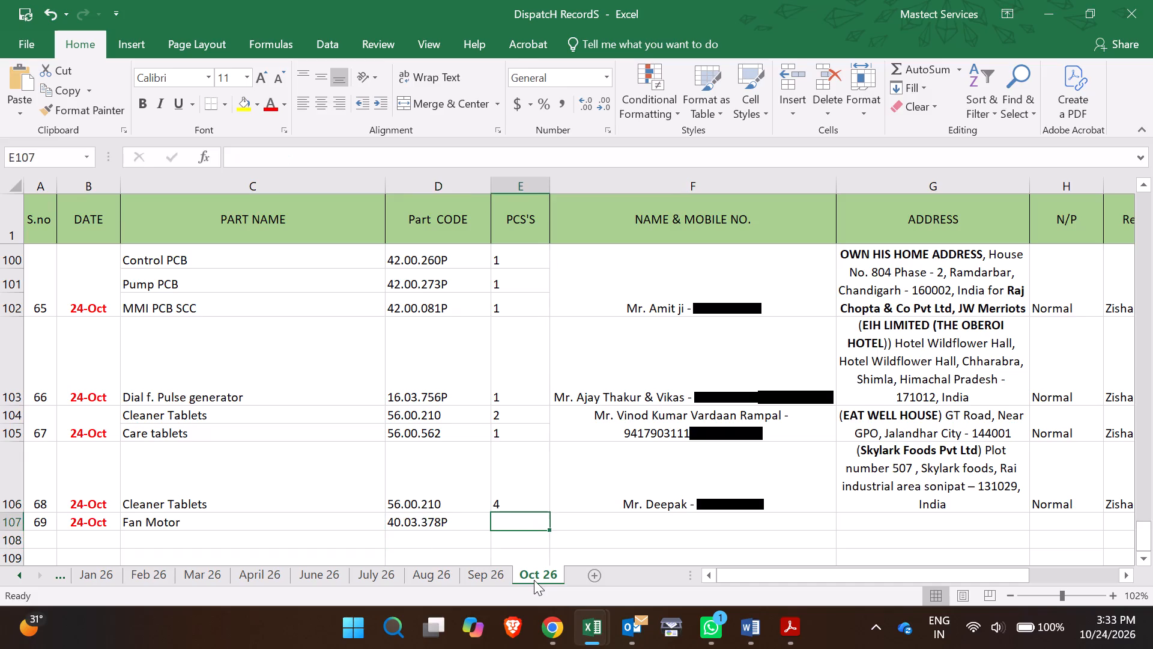
pyautogui.press('Return')
pyautogui.press('Left')
pyautogui.press('Left')
pyautogui.hotkey('ctrl', 's')
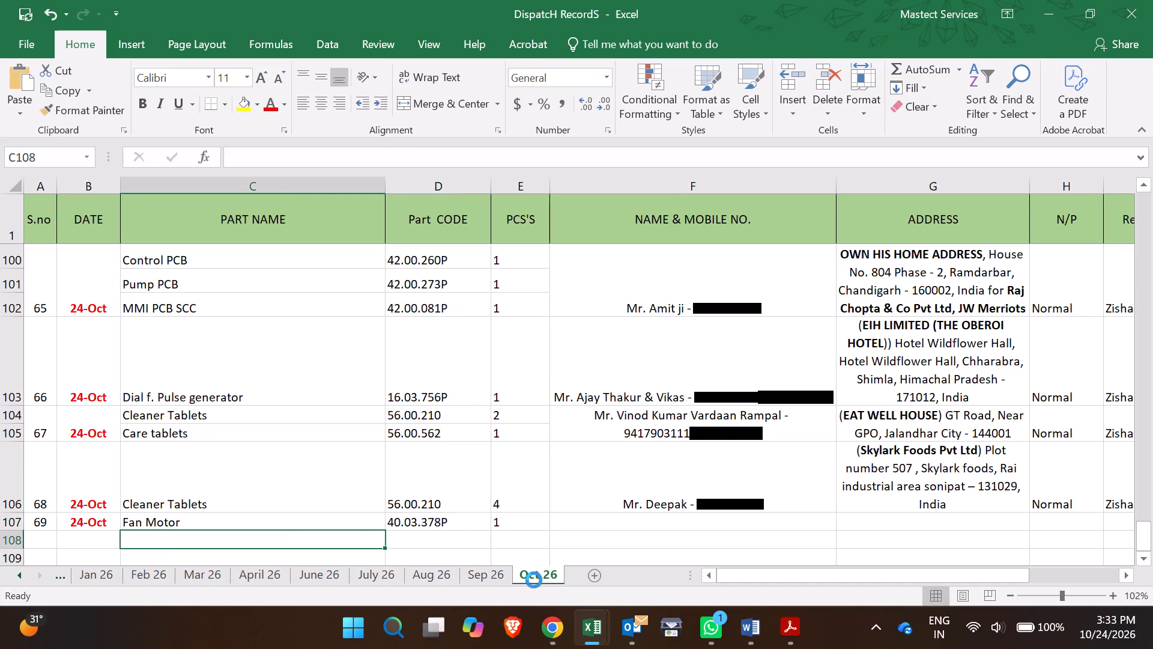
# Add Air inlet filter with part code 40.02.684P and quantity 1 in row 108, and save the workbook.
pyautogui.write('Air')
pyautogui.press('space')
pyautogui.press('Return')
pyautogui.press('Up')
pyautogui.press('Right')
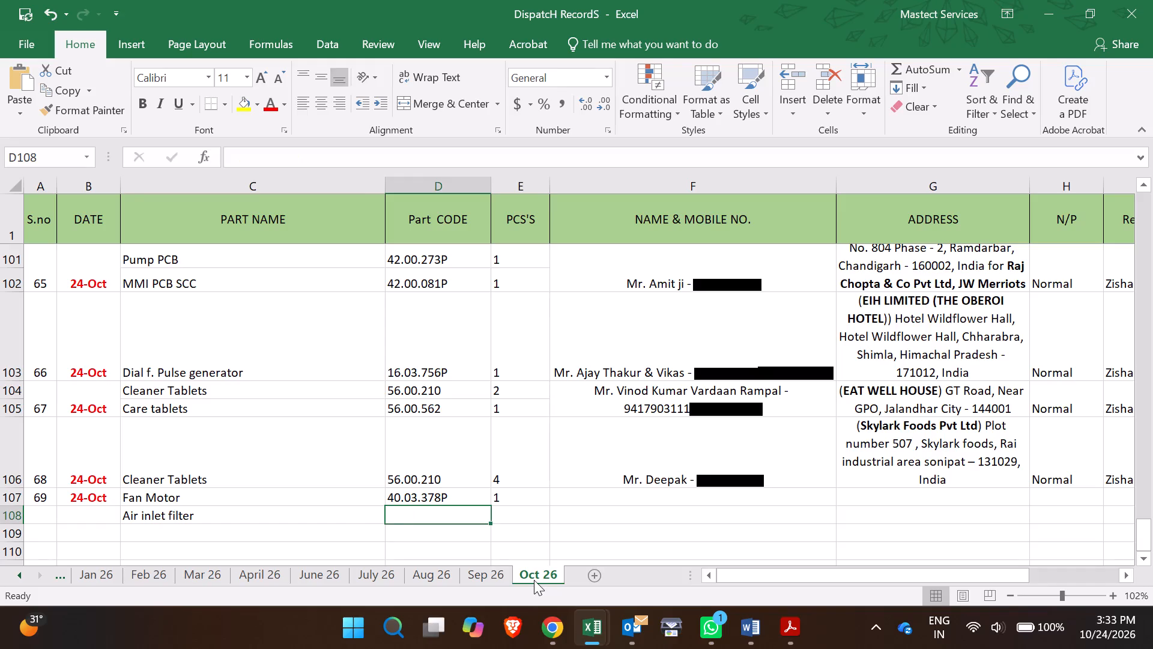
pyautogui.write('40.')
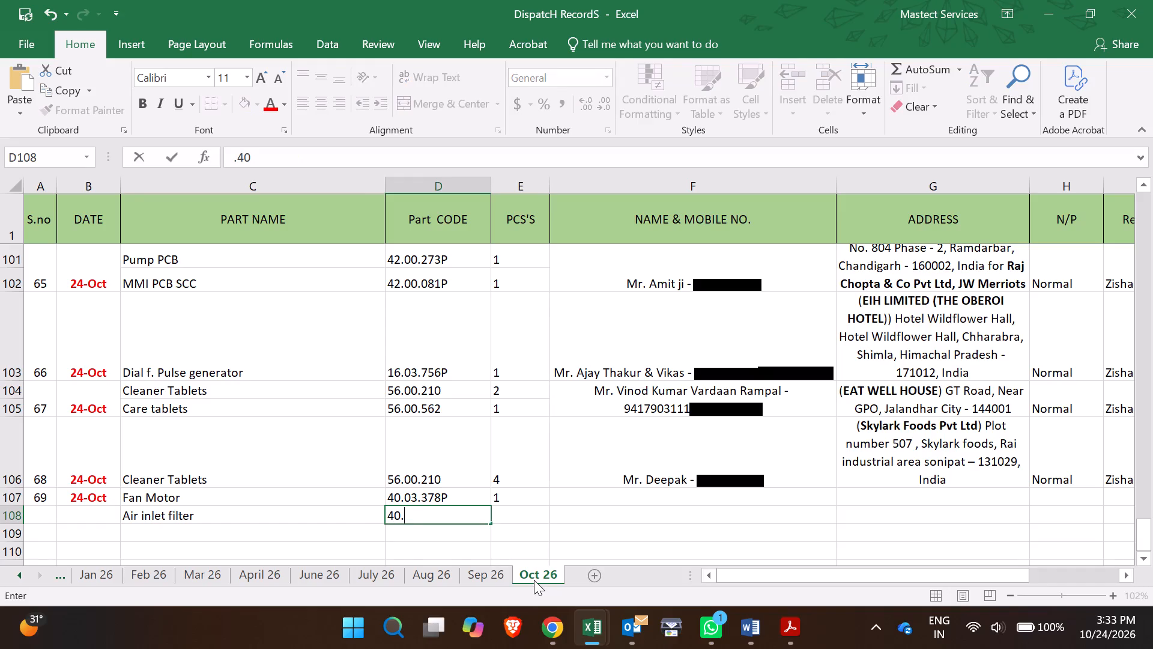
pyautogui.write('02.')
pyautogui.write('684P')
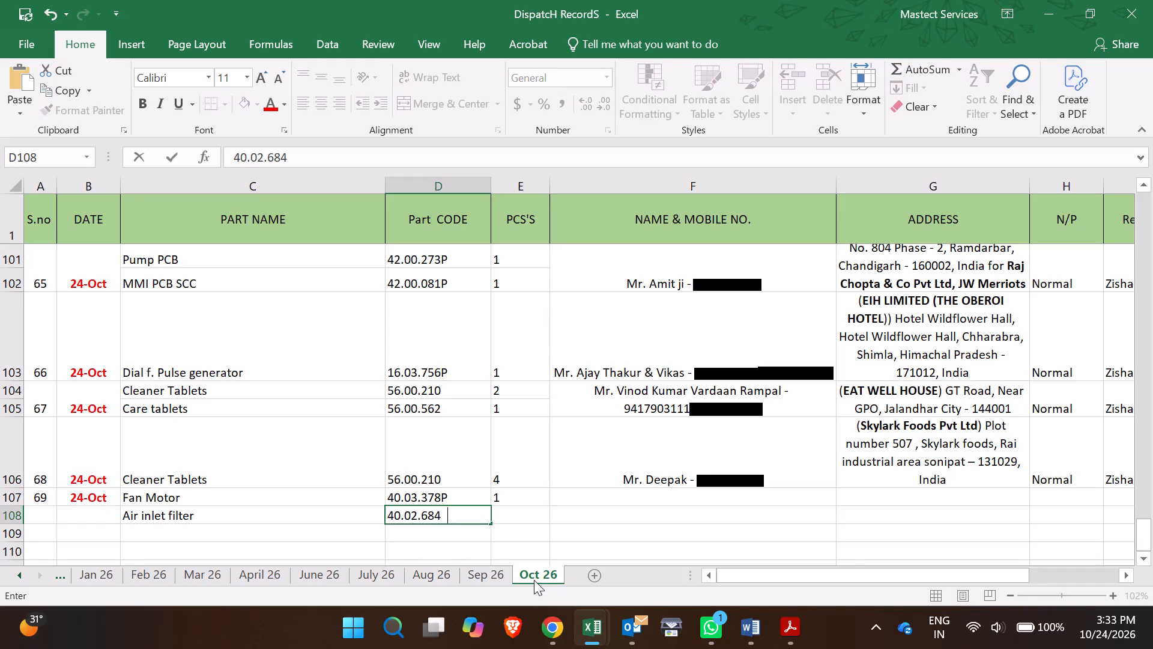
pyautogui.press('Return')
pyautogui.press('Up')
pyautogui.press('Right')
pyautogui.press('1')
pyautogui.press('Return')
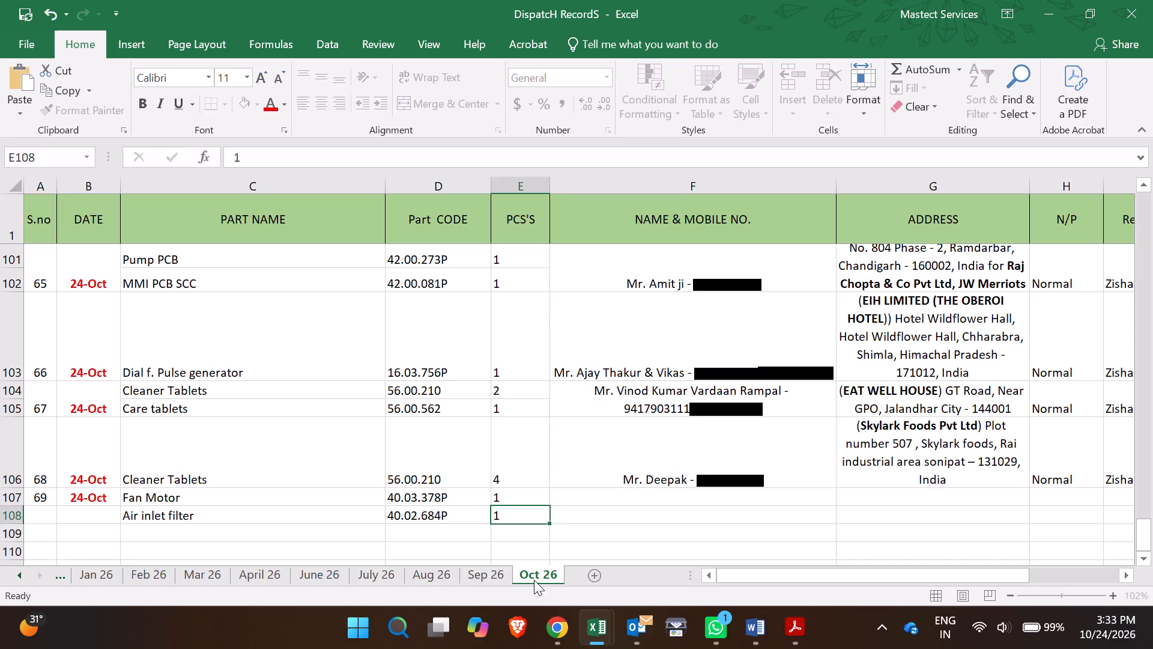
pyautogui.press('Left')
pyautogui.press('Left')
pyautogui.press('Left')
pyautogui.press('Right')
pyautogui.hotkey('ctrl', 's')
pyautogui.hotkey('ctrl', 's')
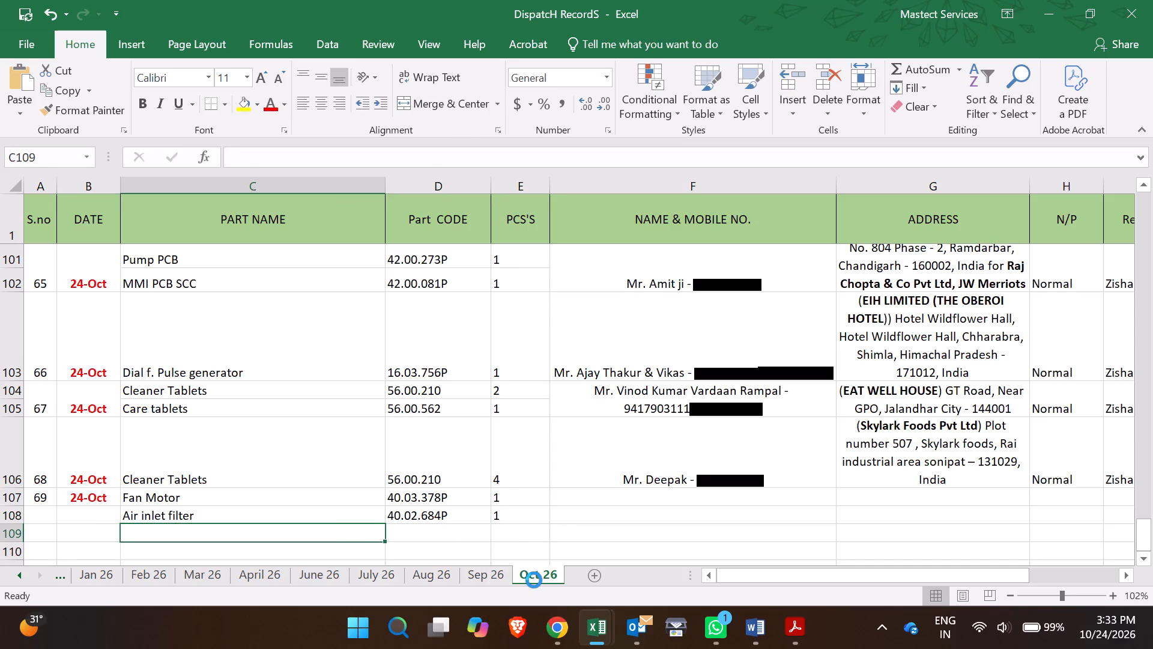
# Add Vent cover with part code 22.00.767P and quantity 1 in row 109.
pyautogui.write('Vent')
pyautogui.press('space')
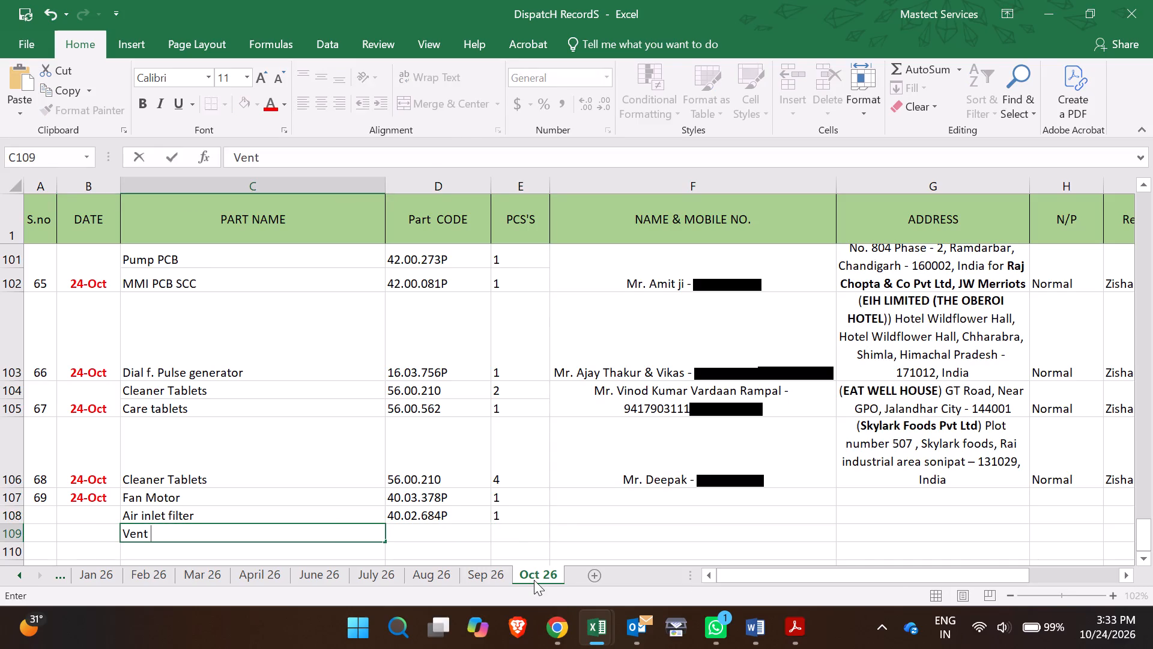
pyautogui.write('cover')
pyautogui.press('Return')
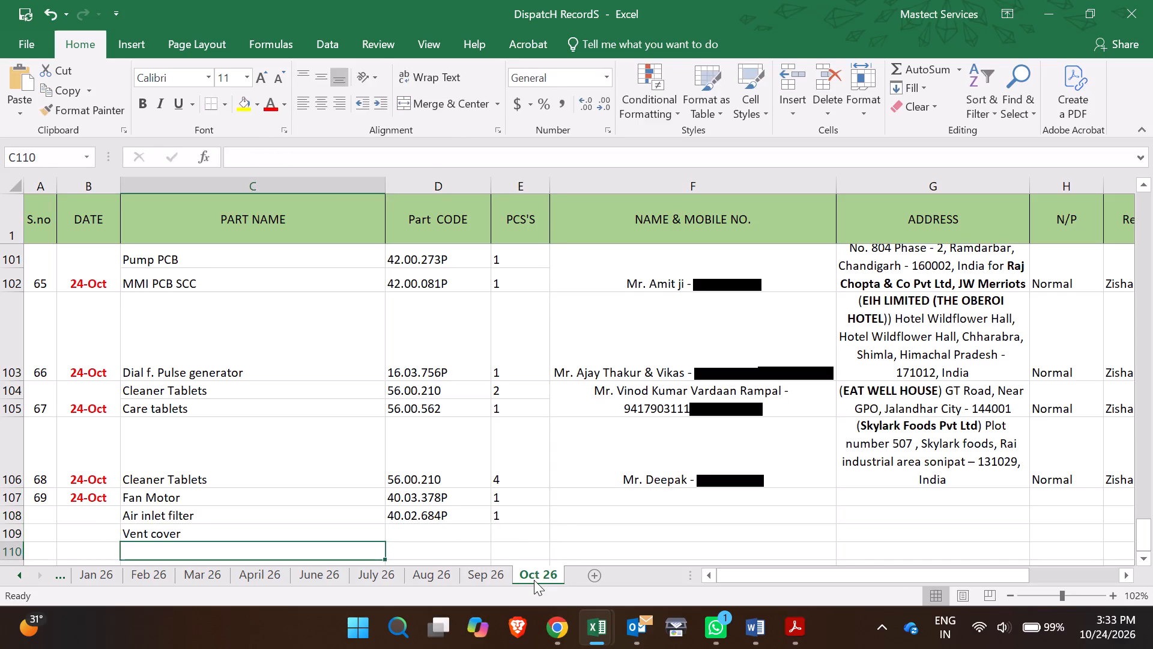
pyautogui.press('Up')
pyautogui.press('Right')
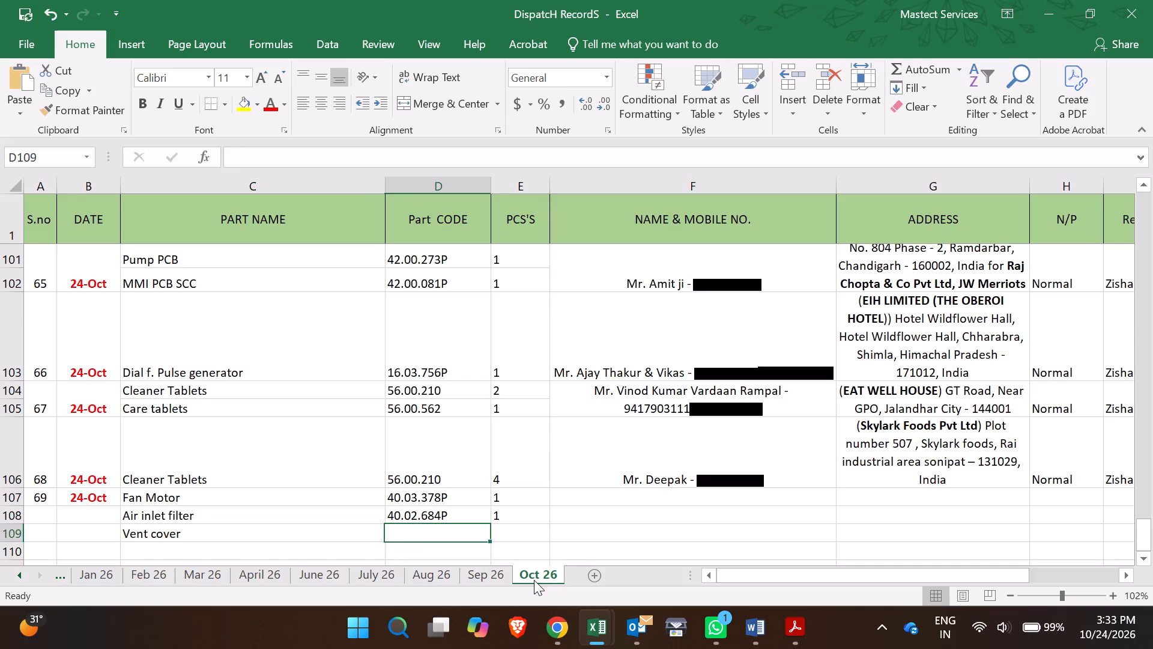
pyautogui.write('22.00.')
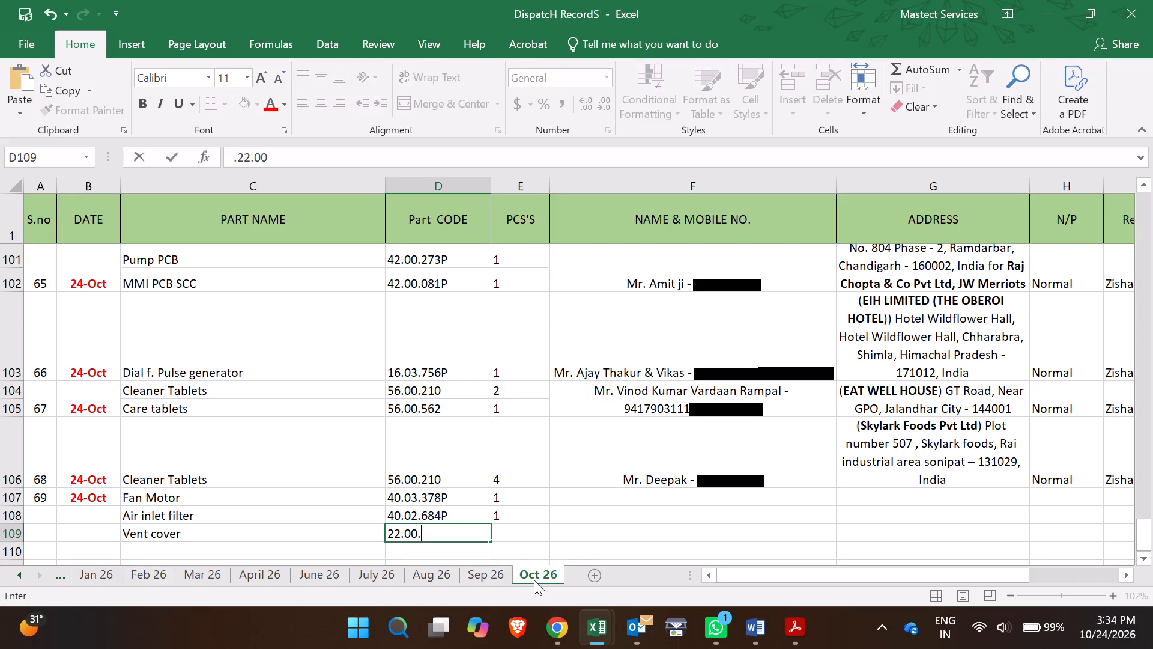
pyautogui.write('767P')
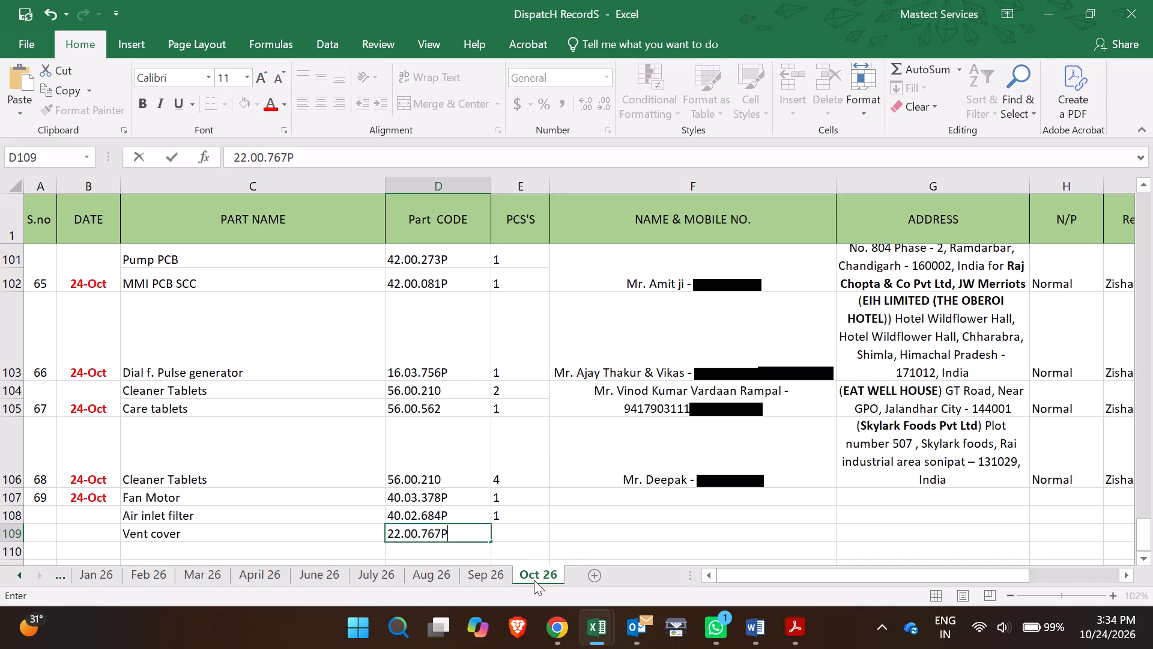
pyautogui.press('Return')
pyautogui.press('Up')
pyautogui.press('Right')
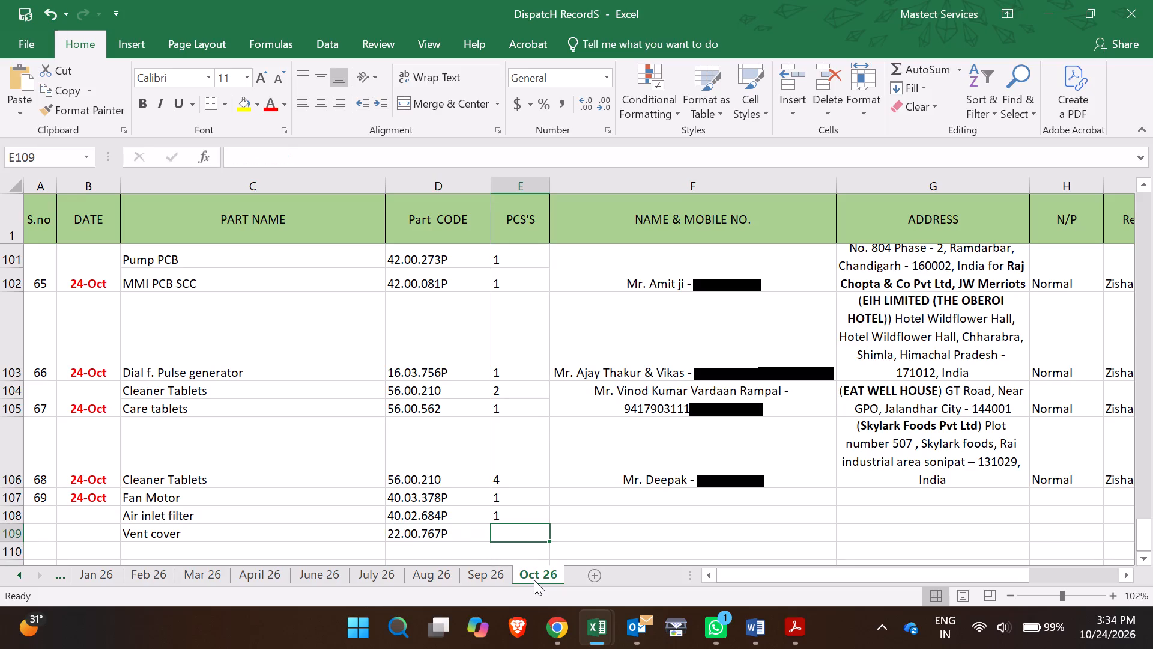
pyautogui.press('1')
pyautogui.press('Return')
pyautogui.press('Up')
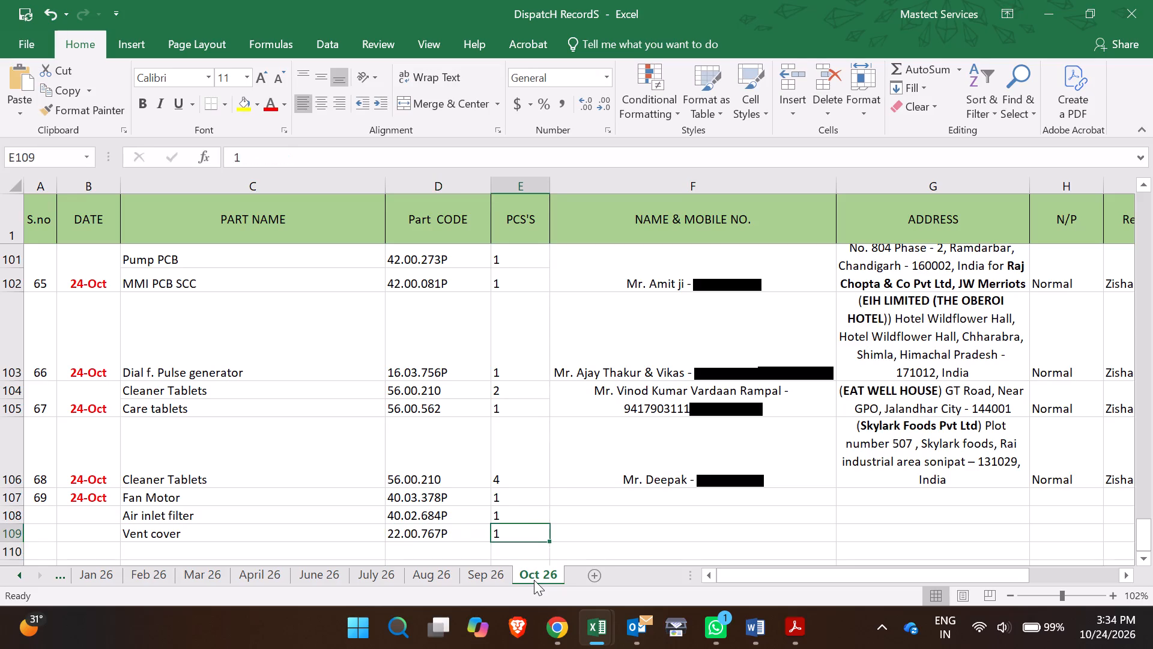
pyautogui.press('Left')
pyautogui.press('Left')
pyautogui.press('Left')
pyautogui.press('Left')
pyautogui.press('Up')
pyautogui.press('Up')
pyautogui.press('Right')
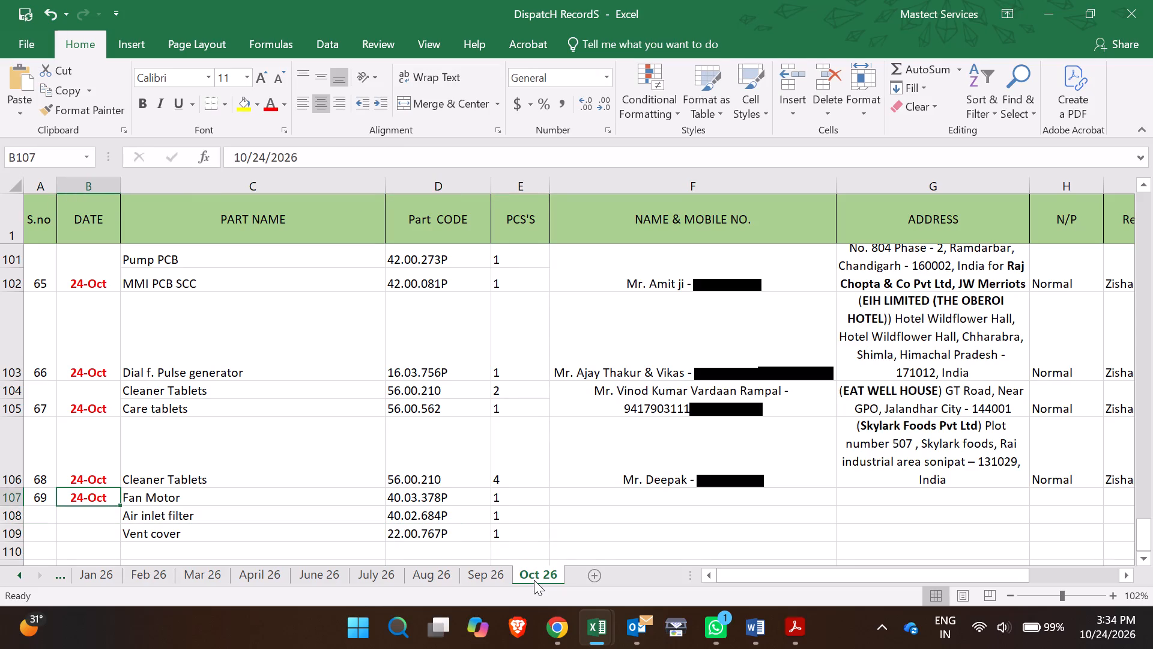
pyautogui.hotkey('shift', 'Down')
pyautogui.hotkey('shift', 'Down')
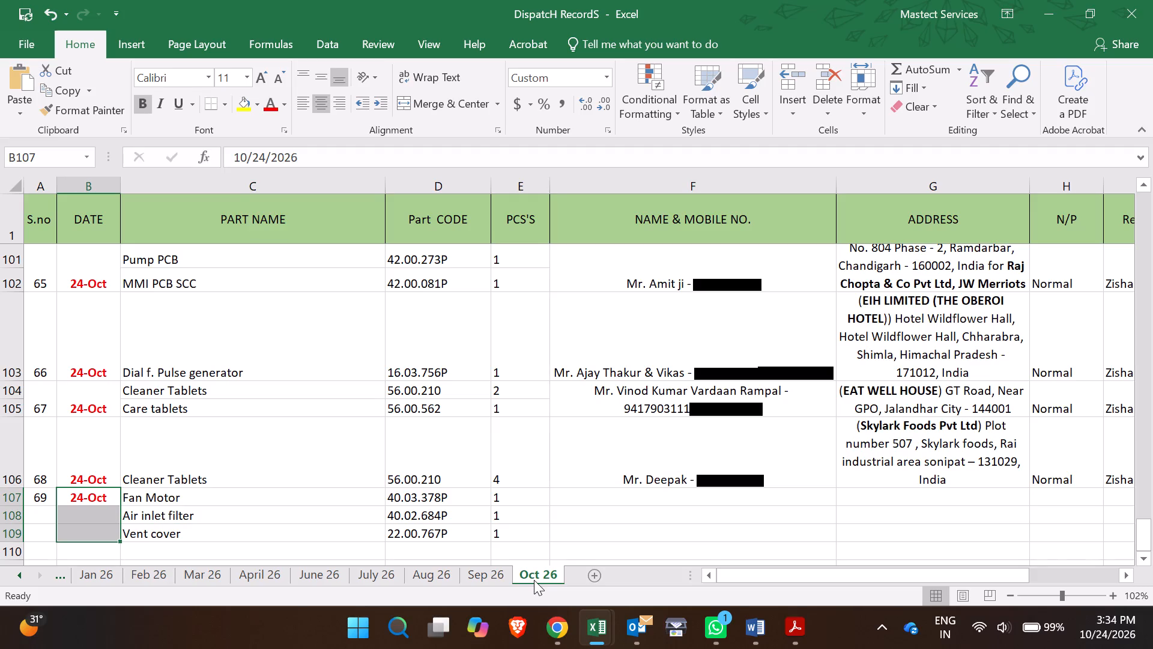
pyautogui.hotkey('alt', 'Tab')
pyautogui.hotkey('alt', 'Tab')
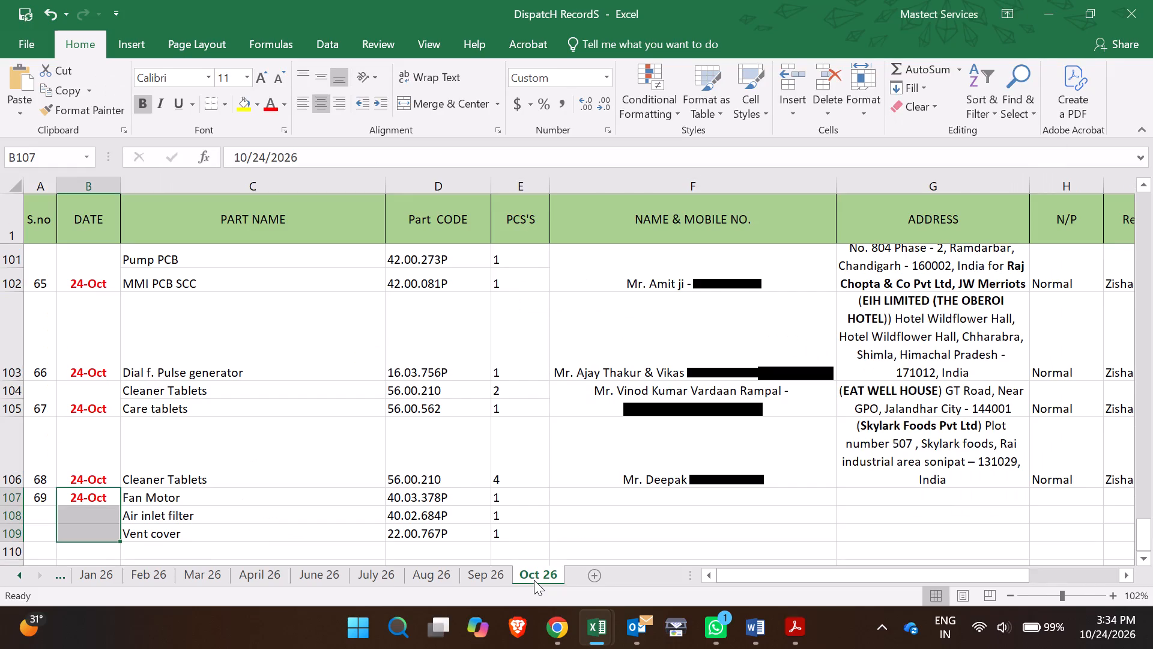
# Merge and center the name and mobile cells, and likewise the address cells, each across rows 107 to 109.
pyautogui.press('Right')
pyautogui.press('Right')
pyautogui.press('Right')
pyautogui.press('Right')
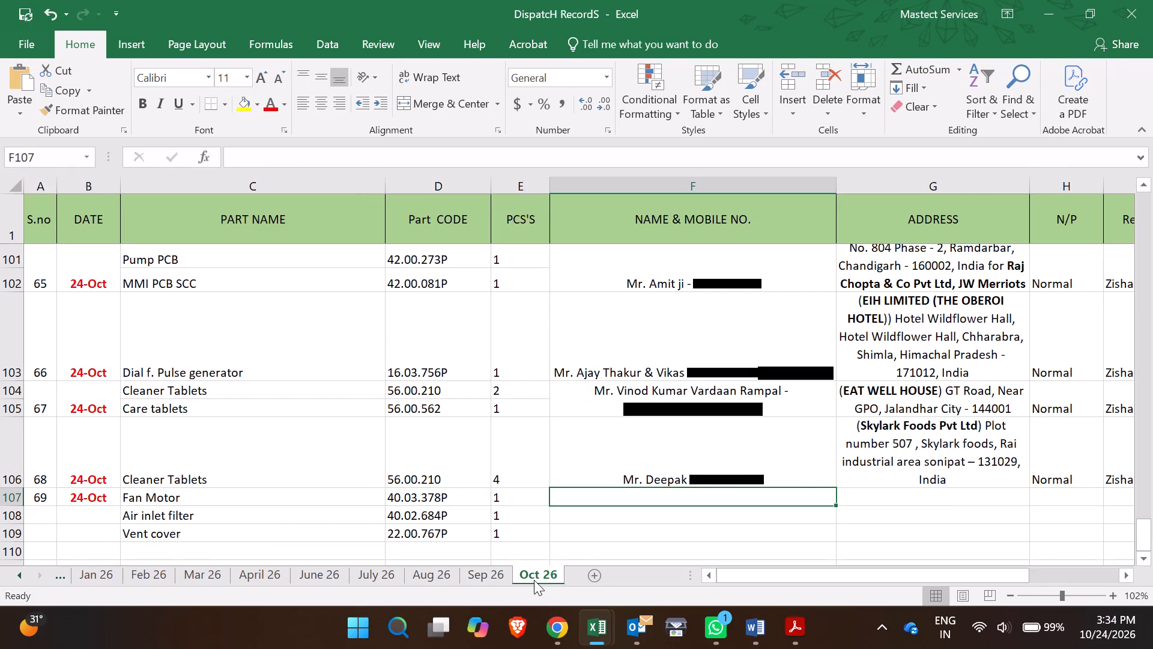
pyautogui.hotkey('shift', 'Down')
pyautogui.hotkey('shift', 'Down')
pyautogui.hotkey('shift', 'Down')
pyautogui.hotkey('shift', 'Up')
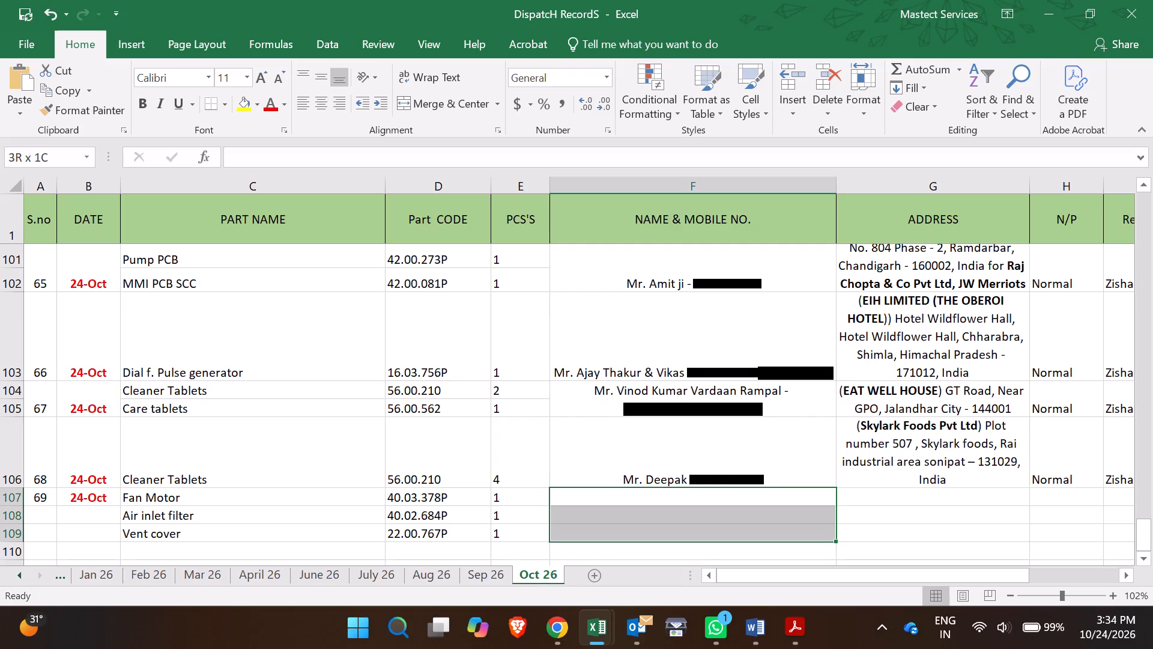
pyautogui.click(422, 105)
pyautogui.press('Right')
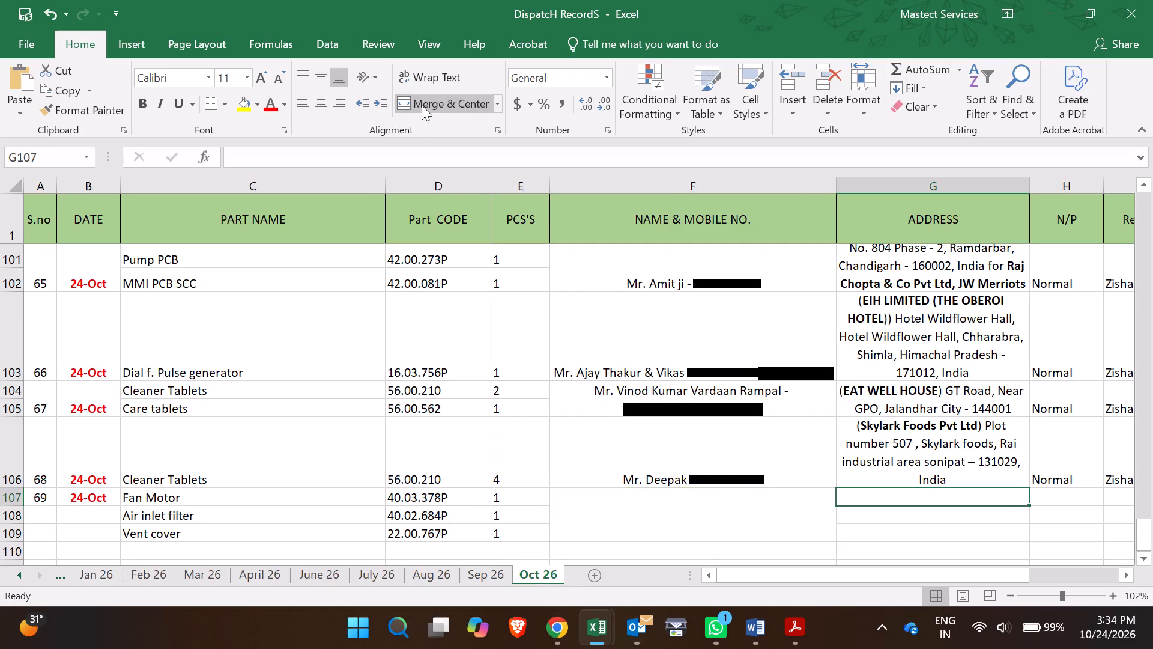
pyautogui.hotkey('shift', 'Down')
pyautogui.hotkey('shift', 'Down')
pyautogui.click(422, 105)
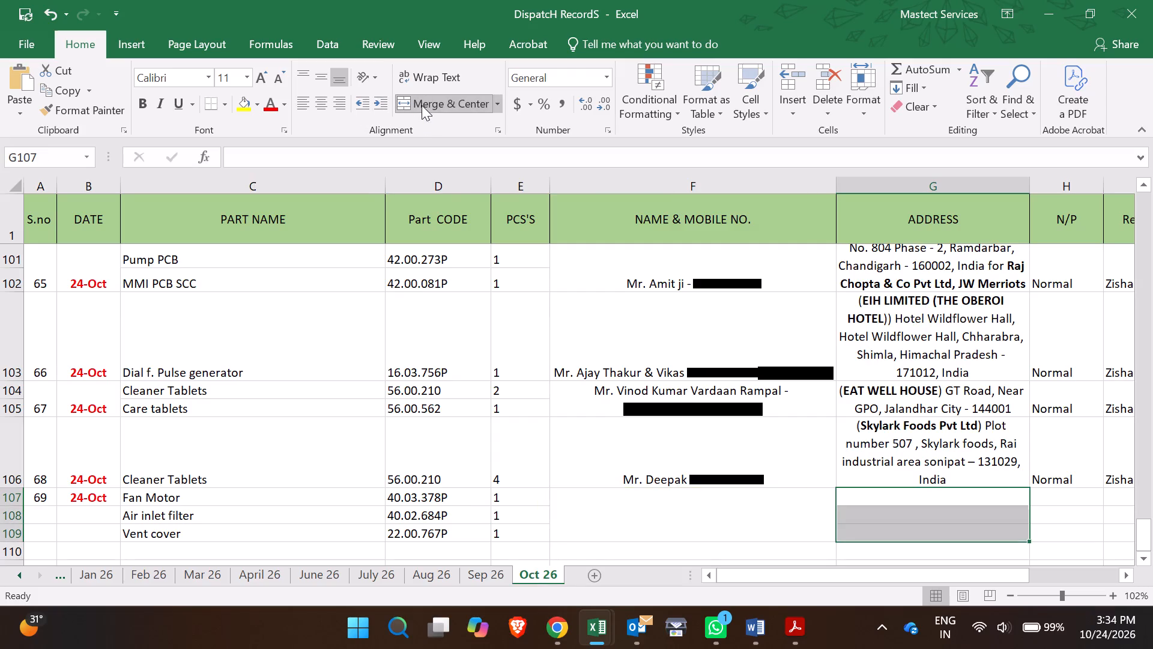
# Merge and center the N/P cells and the Remark cells, each column separately, across rows 107 to 109.
pyautogui.press('Right')
pyautogui.hotkey('shift', 'Down')
pyautogui.hotkey('shift', 'Down')
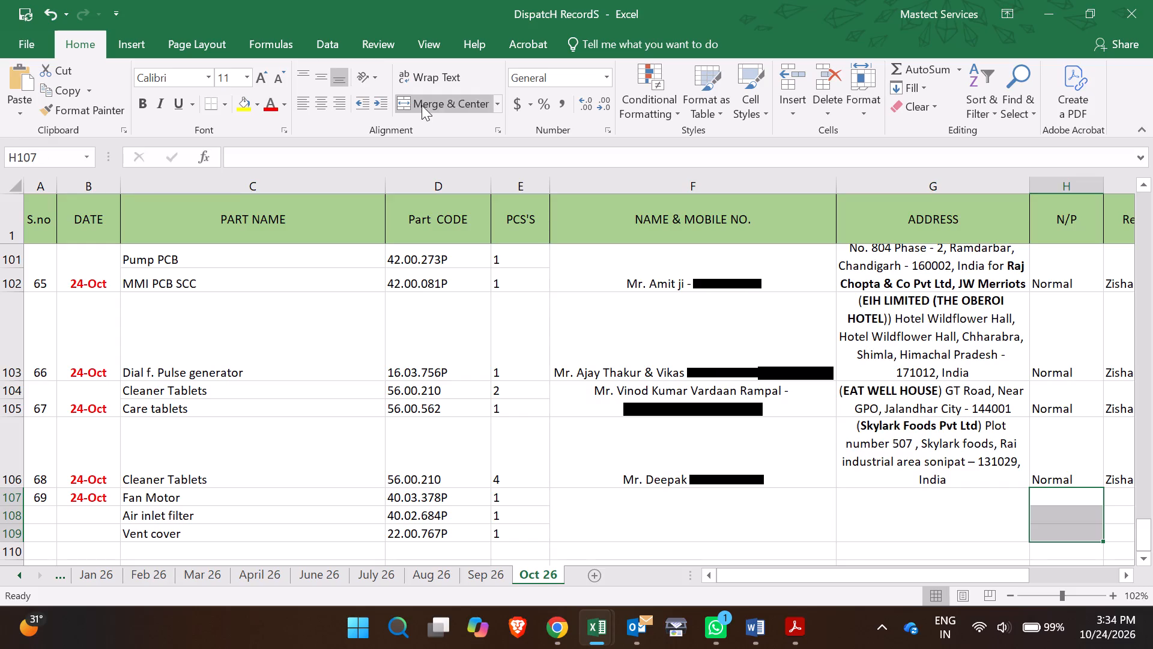
pyautogui.click(422, 105)
pyautogui.press('Right')
pyautogui.hotkey('shift', 'Down')
pyautogui.hotkey('shift', 'Down')
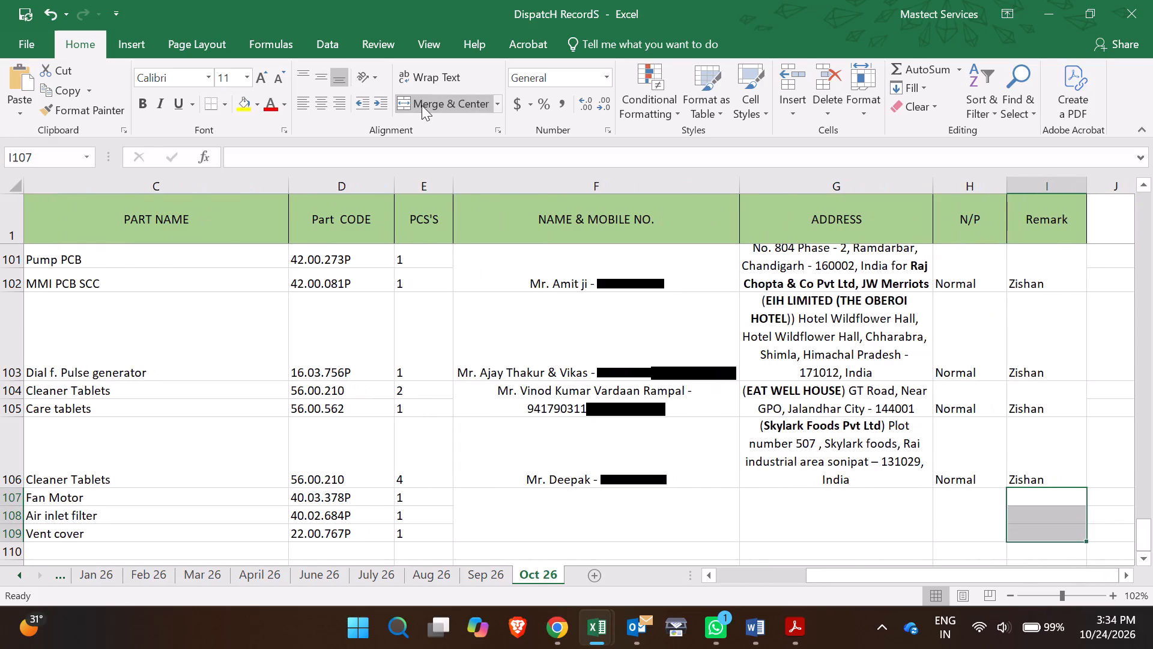
pyautogui.click(422, 105)
# Merge and center the date cells and the serial number cells across rows 107 to 109, and save the workbook.
pyautogui.press('Left')
pyautogui.press('Left')
pyautogui.press('Left')
pyautogui.press('Left')
pyautogui.press('Left')
pyautogui.press('Left')
pyautogui.press('Left')
pyautogui.press('Left')
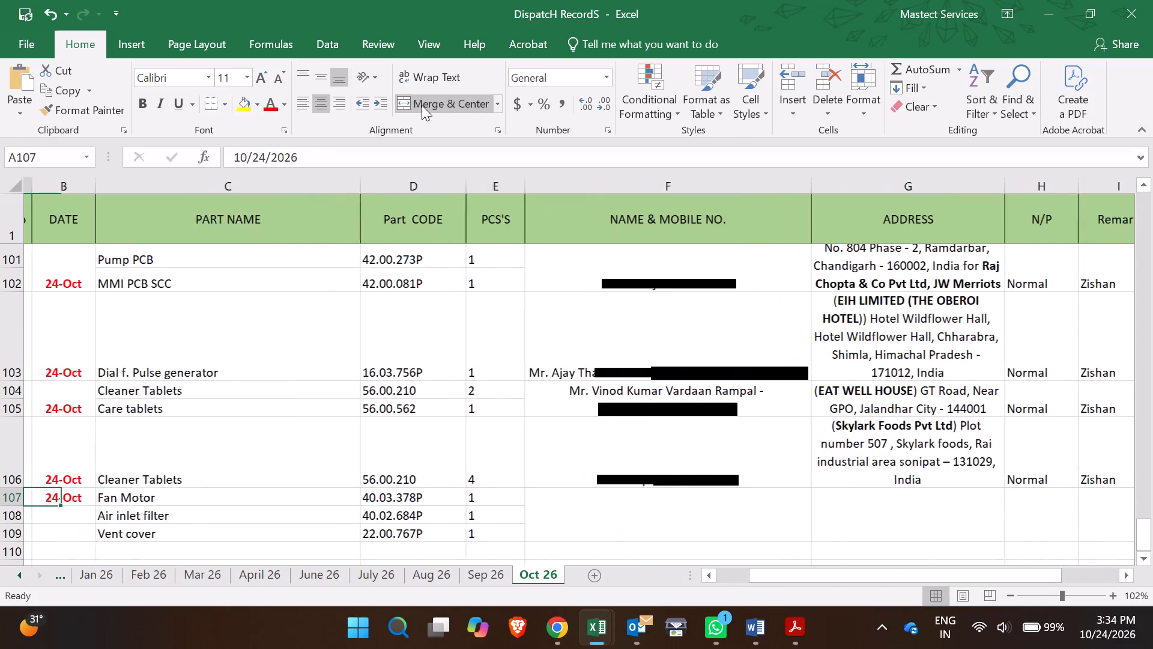
pyautogui.press('Left')
pyautogui.press('Left')
pyautogui.press('Left')
pyautogui.press('Right')
pyautogui.hotkey('shift', 'Down')
pyautogui.hotkey('shift', 'Down')
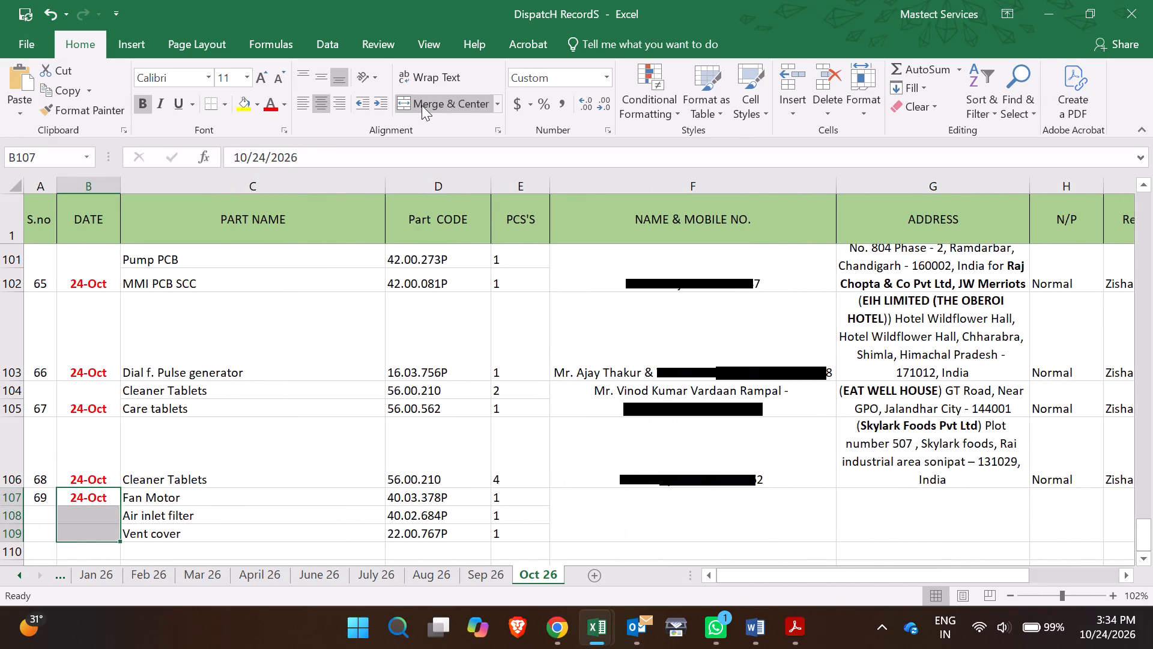
pyautogui.click(422, 105)
pyautogui.press('Left')
pyautogui.hotkey('shift', 'Down')
pyautogui.hotkey('shift', 'Down')
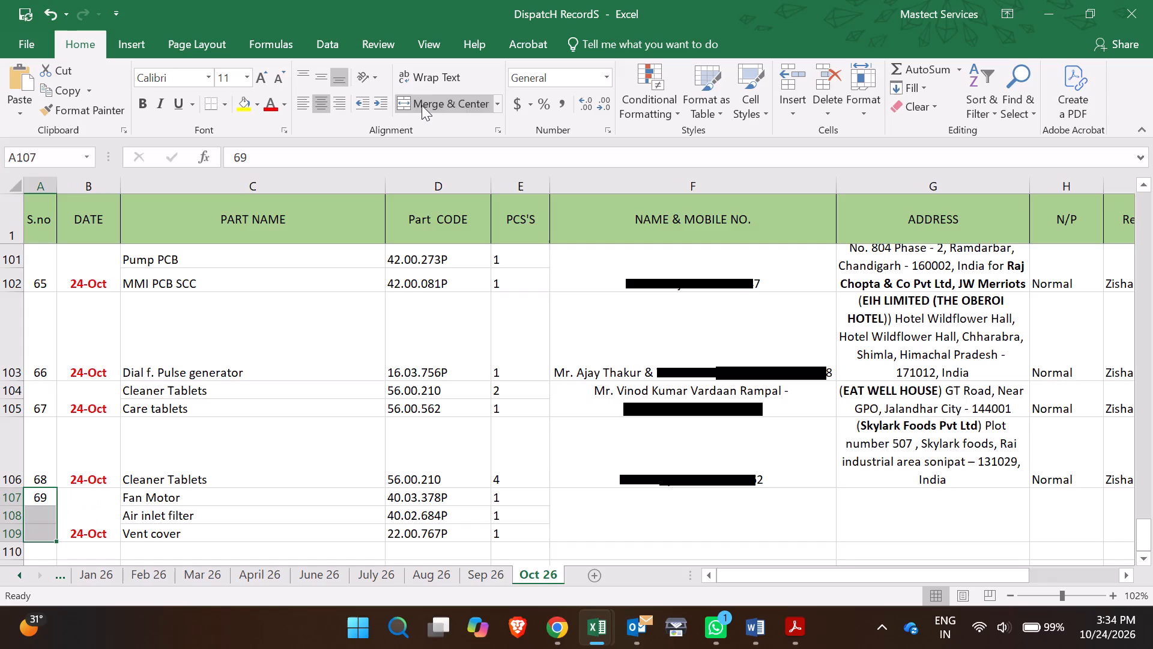
pyautogui.click(422, 105)
pyautogui.press('Right')
pyautogui.press('Right')
pyautogui.press('Right')
pyautogui.press('Right')
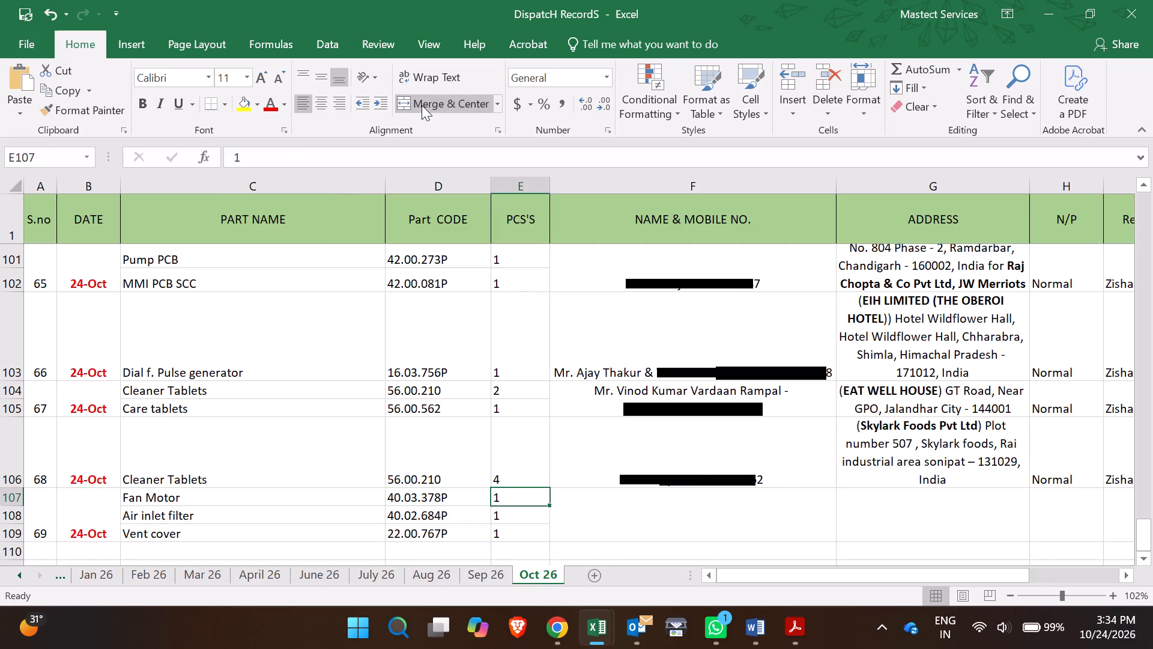
pyautogui.press('Right')
pyautogui.hotkey('ctrl', 's')
pyautogui.hotkey('ctrl', 's')
# Copy the first recipient's name from the STICKERS Word document into the DispatcH RecordS merged name cell F107, followed by a spaced hyphen.
pyautogui.hotkey('alt', 'Tab')
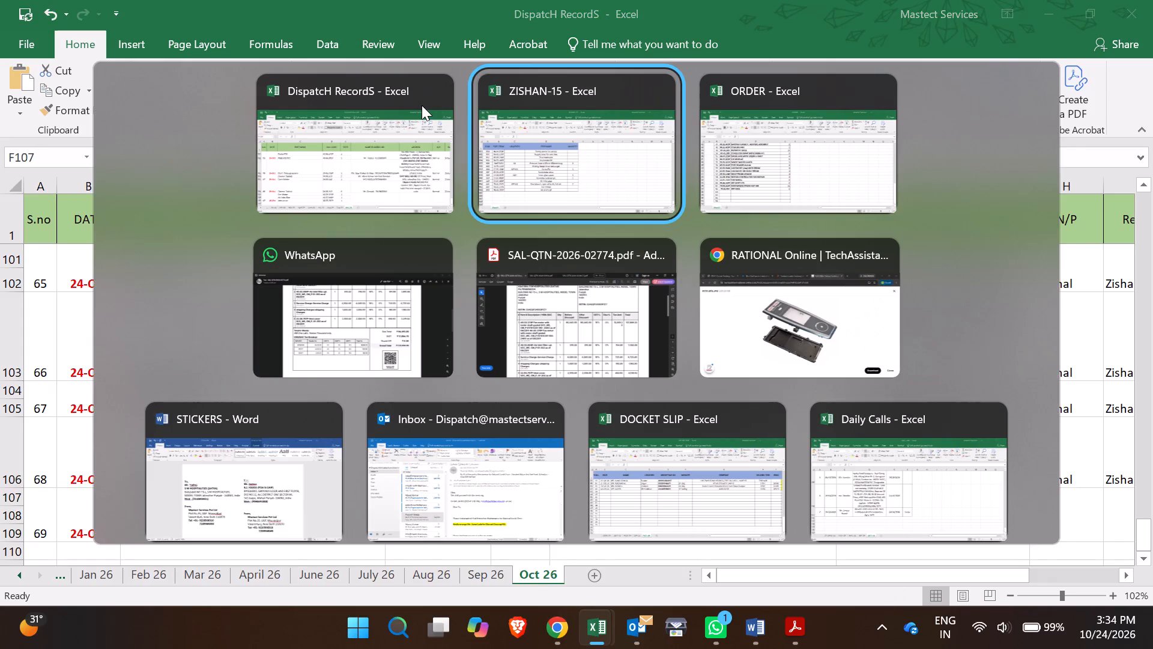
pyautogui.hotkey('alt', 'Down')
pyautogui.hotkey('alt', 'Down')
pyautogui.hotkey('alt', 'Left')
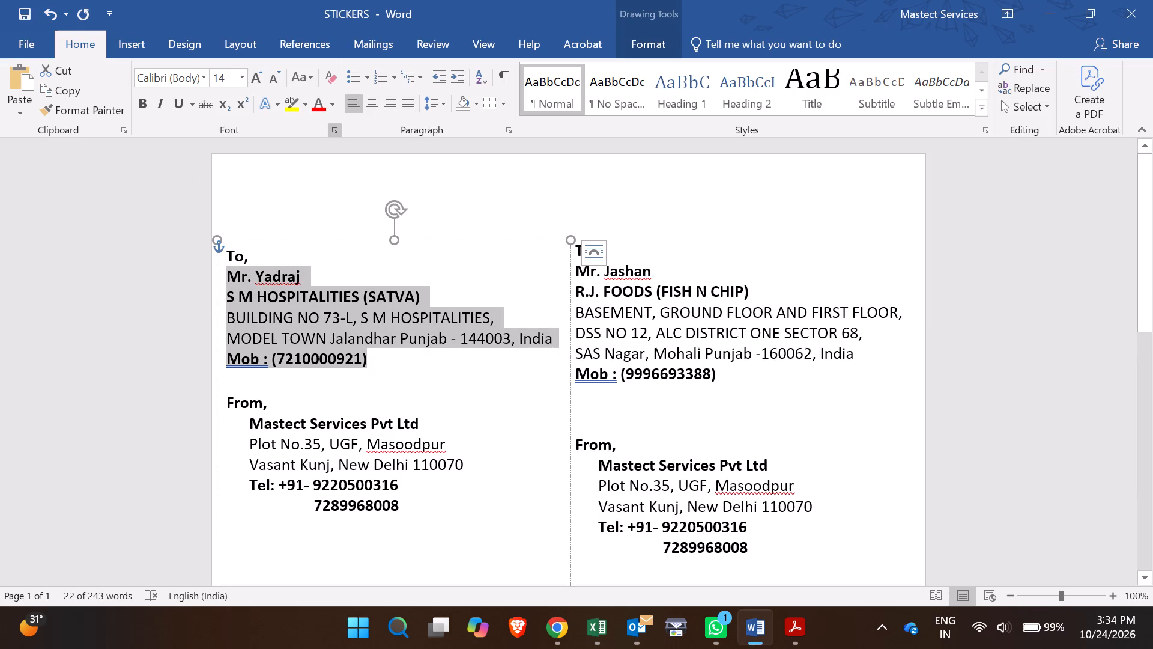
pyautogui.click(228, 279)
pyautogui.hotkey('shift', 'Down')
pyautogui.hotkey('shift', 'Left')
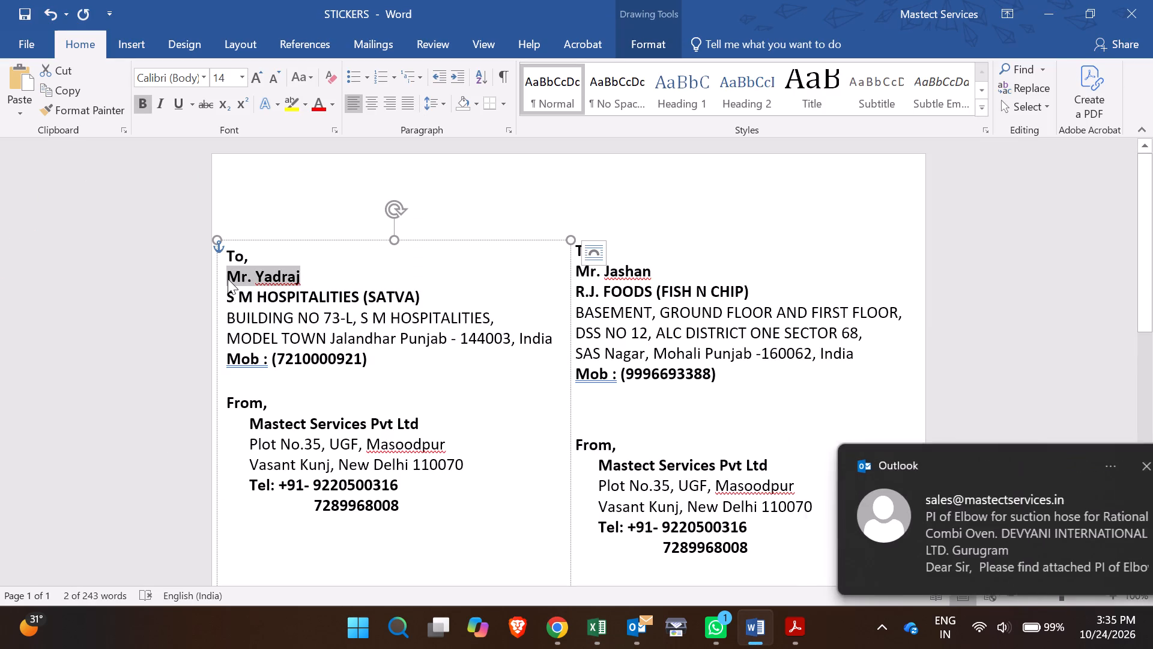
pyautogui.hotkey('ctrl', 'c')
pyautogui.hotkey('alt', 'Tab')
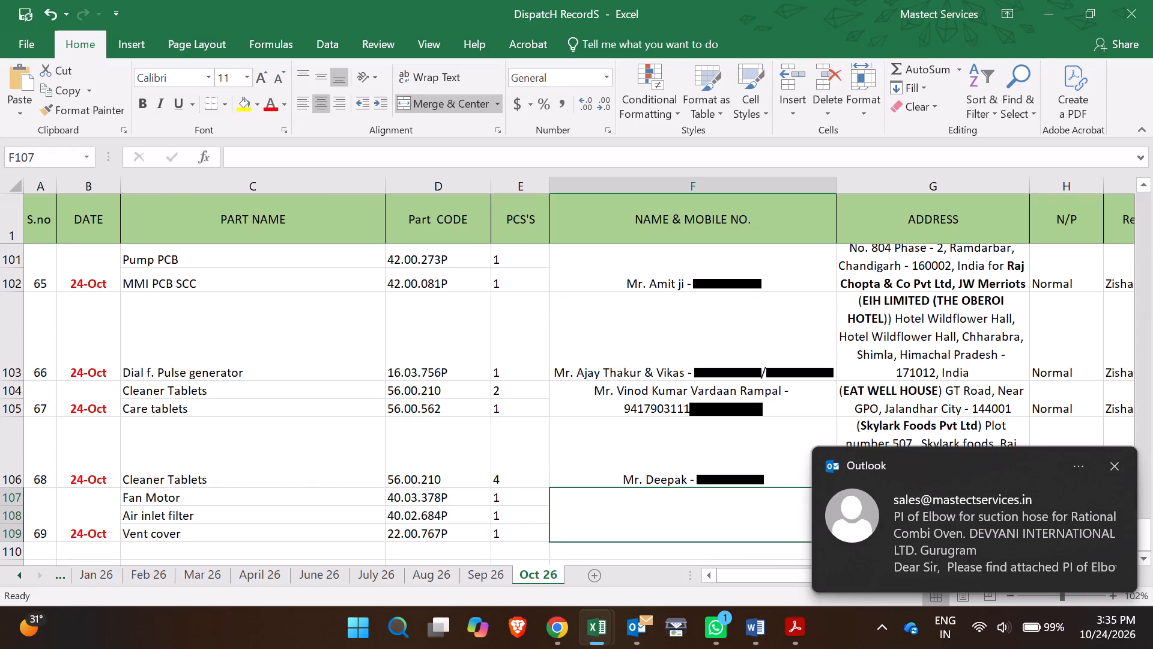
pyautogui.click(259, 153)
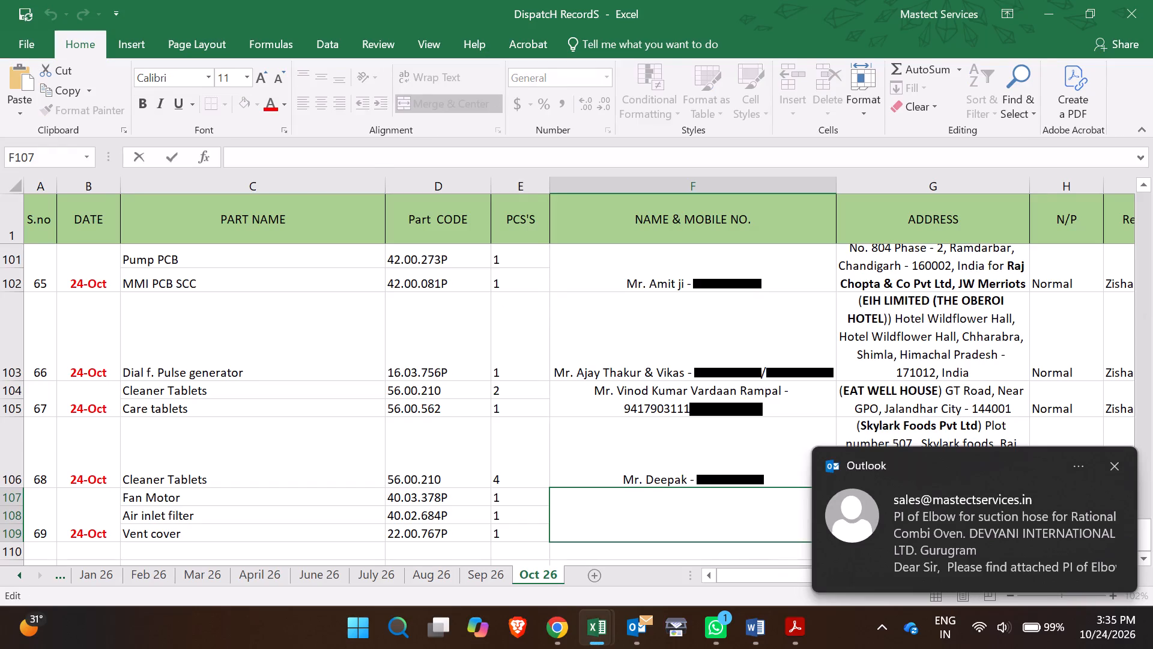
pyautogui.hotkey('ctrl', 'v')
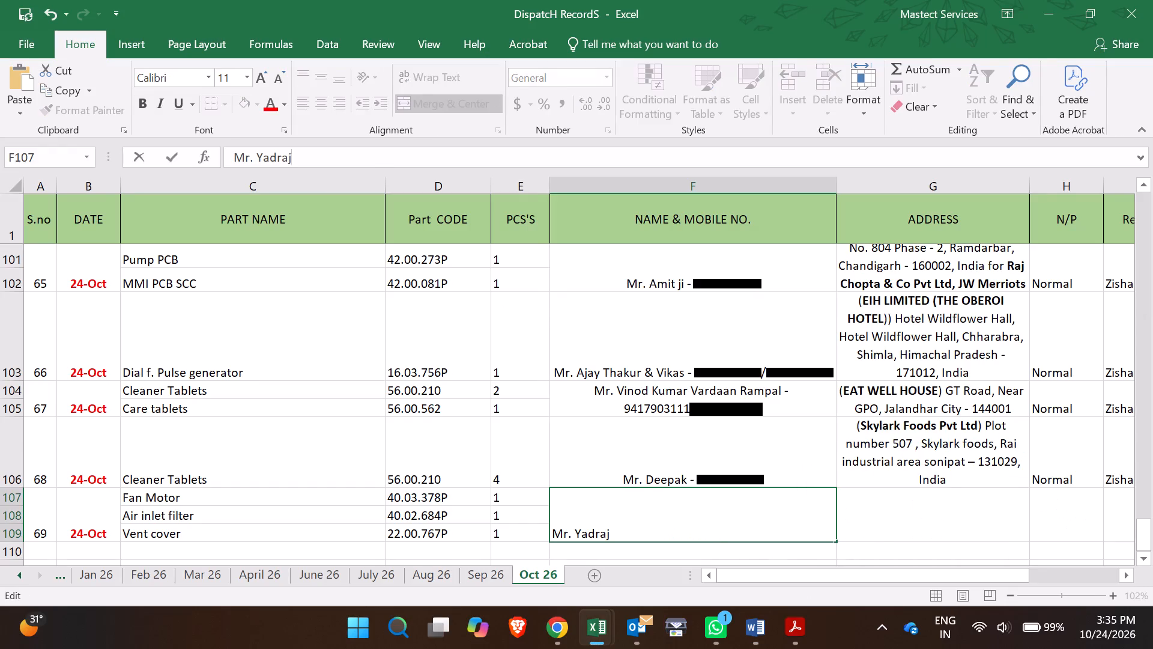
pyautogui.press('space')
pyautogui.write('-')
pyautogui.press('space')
# Append the same recipient's mobile number from the STICKERS document after the hyphen in F107, and save the workbook.
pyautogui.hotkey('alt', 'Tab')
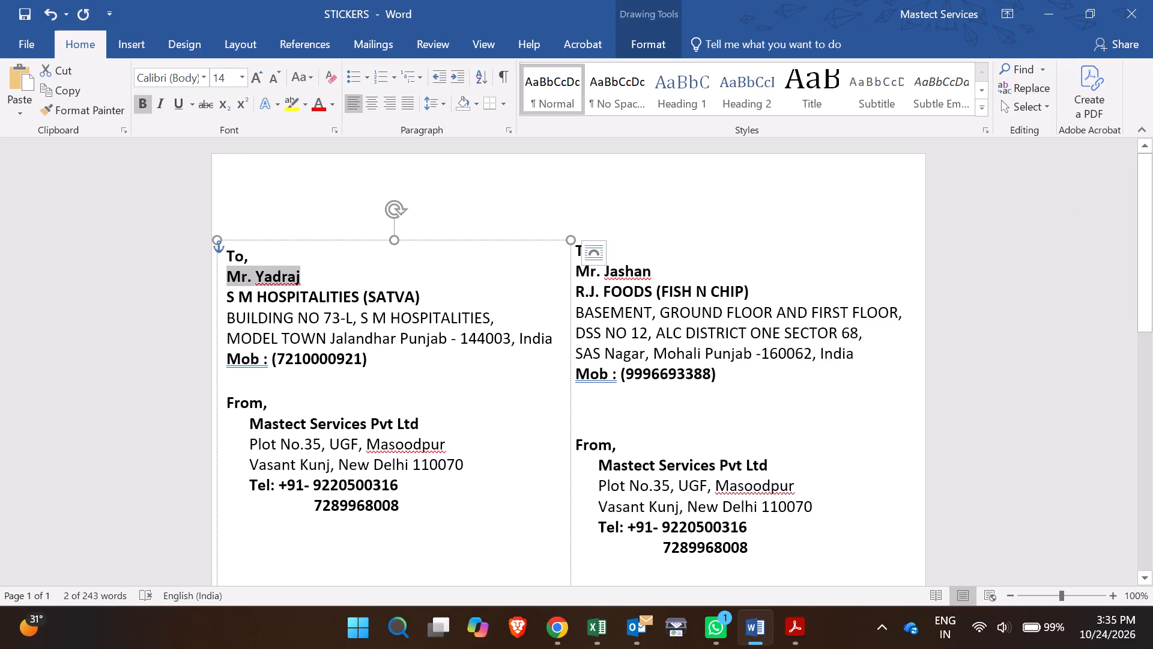
pyautogui.tripleClick(304, 362)
pyautogui.click(304, 362)
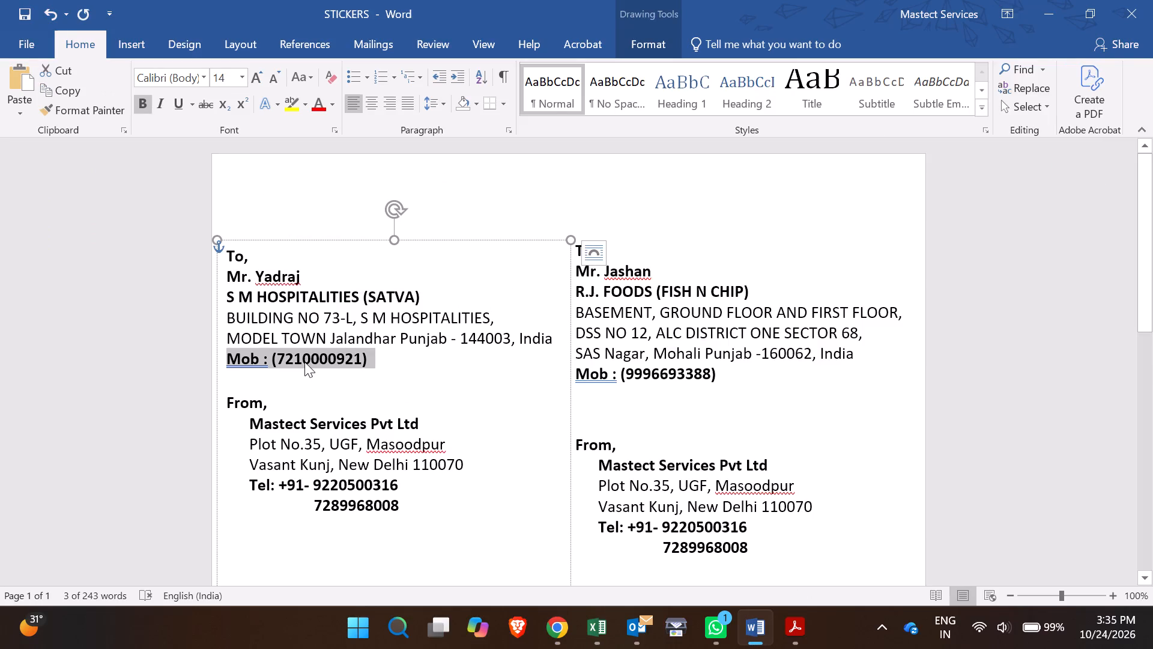
pyautogui.doubleClick(304, 362)
pyautogui.hotkey('ctrl', 'c')
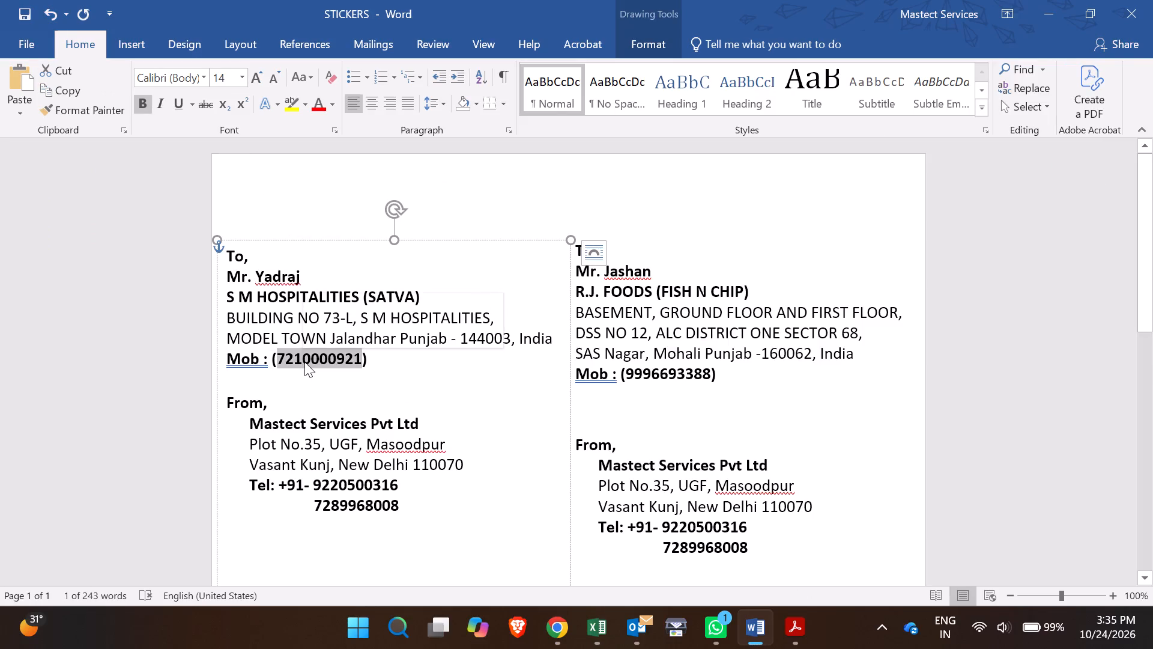
pyautogui.hotkey('alt', 'Tab')
pyautogui.hotkey('ctrl', 'v')
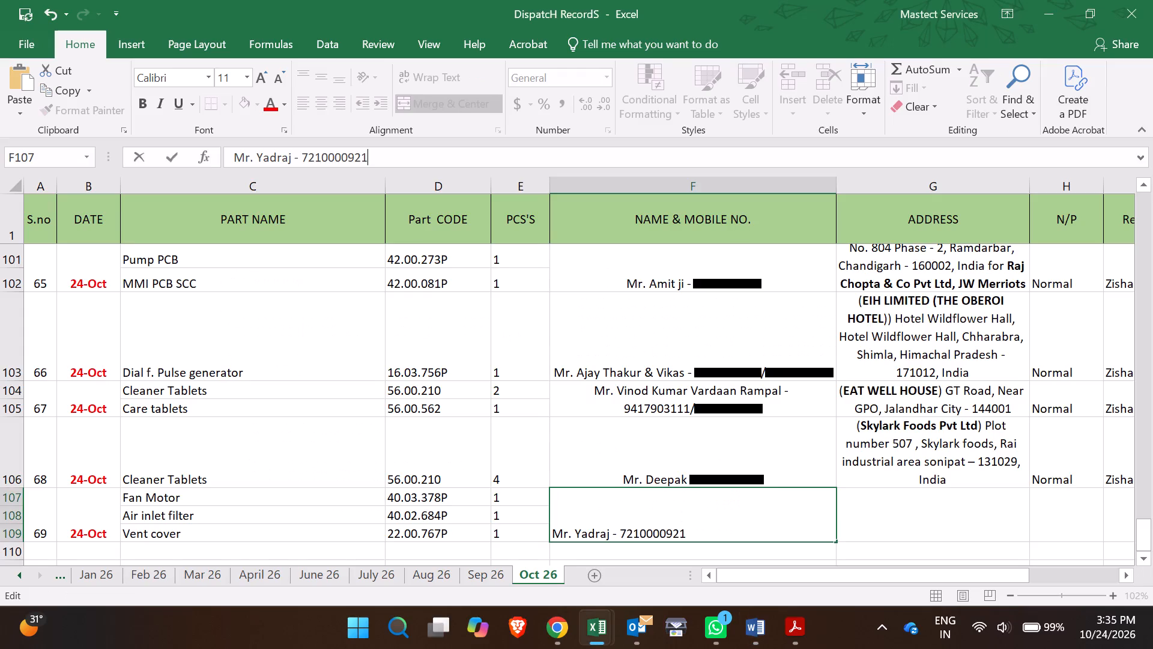
pyautogui.press('Return')
pyautogui.hotkey('ctrl', 's')
pyautogui.hotkey('ctrl', 's')
# Copy the company name S M HOSPITALITIES (SATVA) from the sticker into address cell G107, enclosed in parentheses and followed by a space.
pyautogui.press('Up')
pyautogui.press('Right')
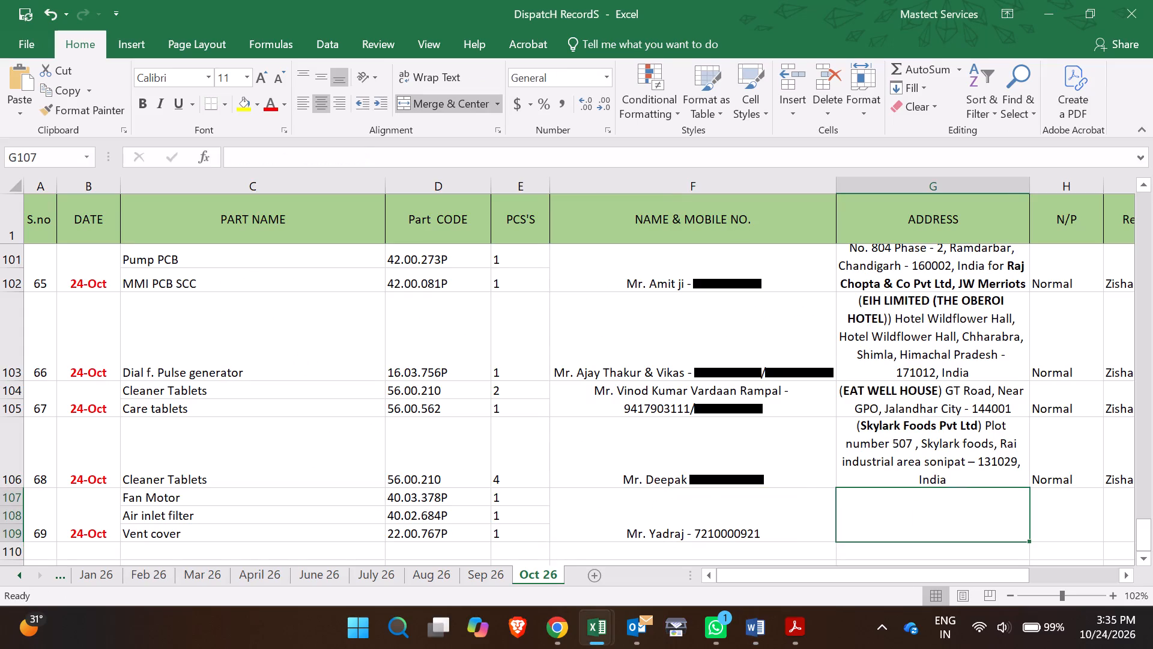
pyautogui.hotkey('alt', 'Tab')
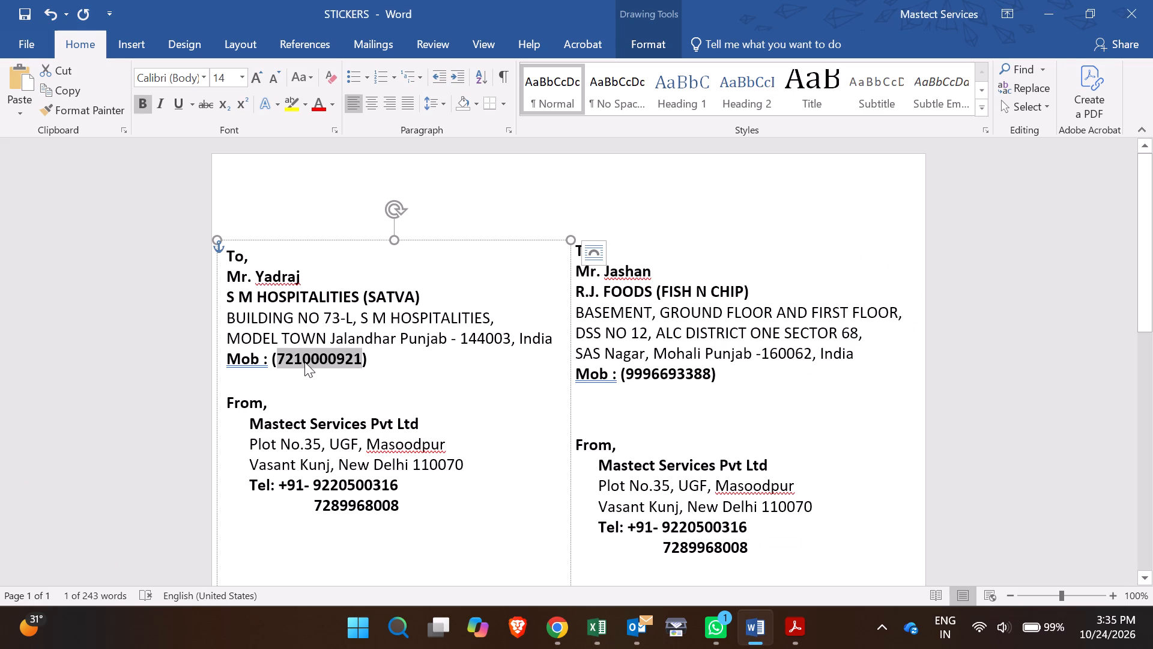
pyautogui.hotkey('alt', 'Tab')
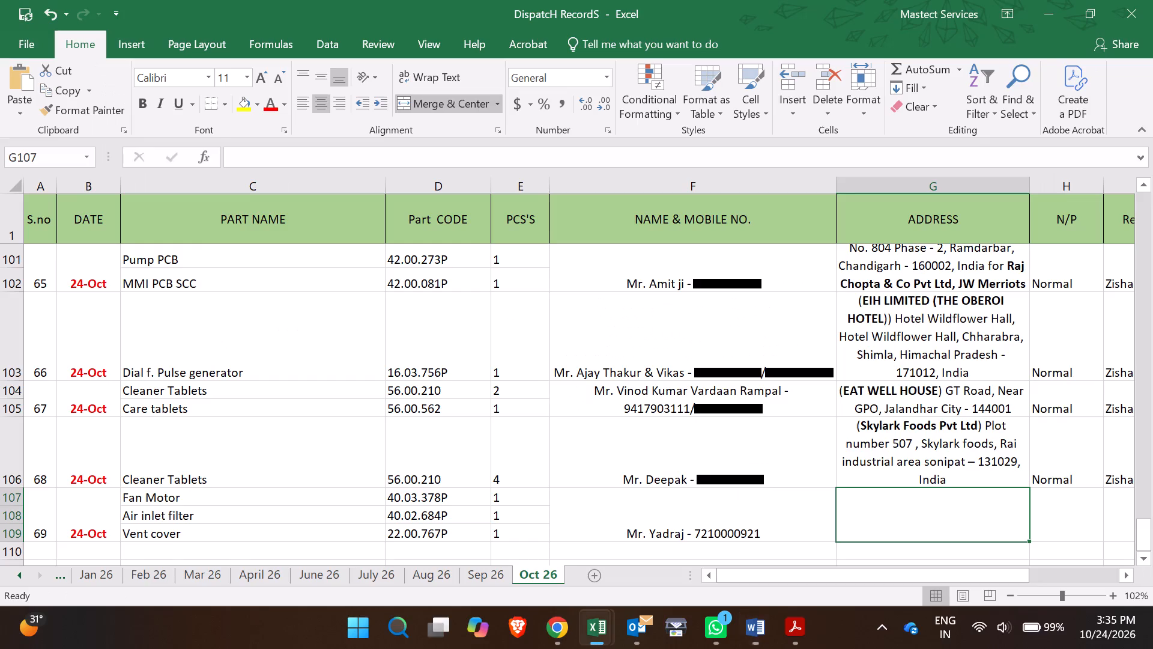
pyautogui.hotkey('alt', 'Tab')
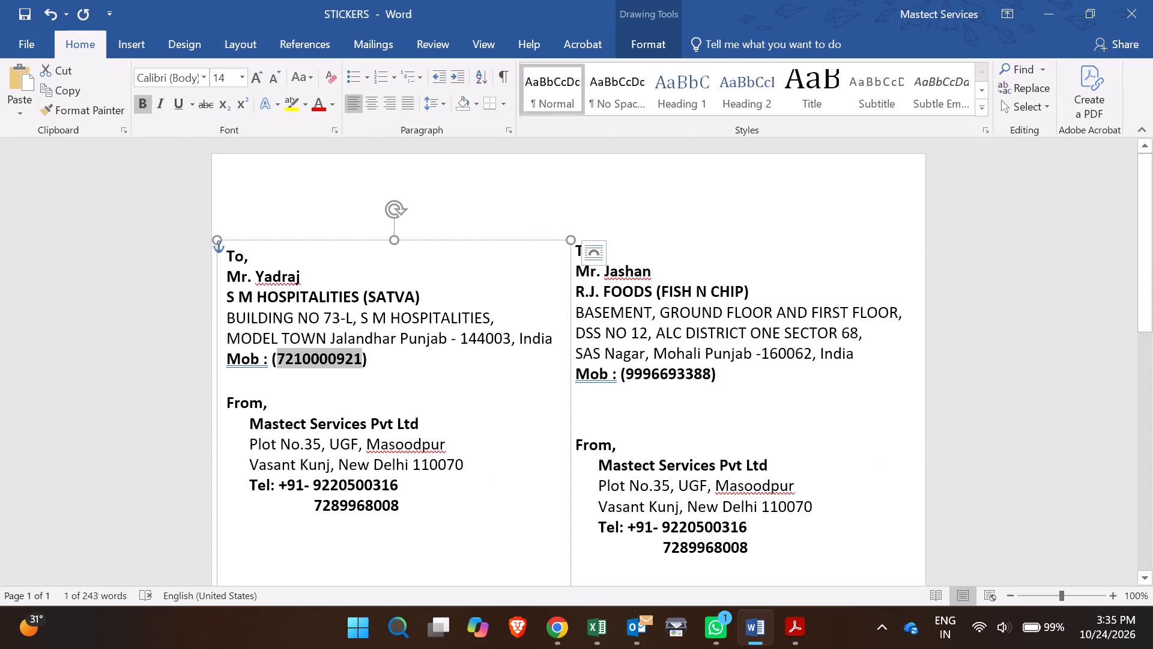
pyautogui.click(229, 300)
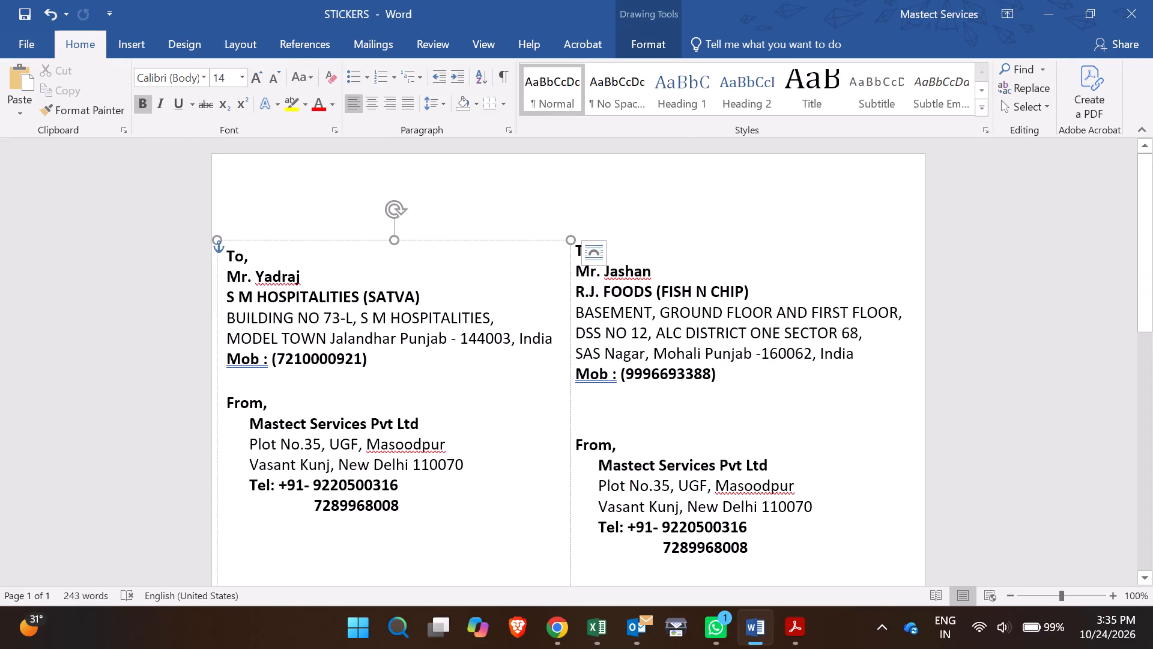
pyautogui.hotkey('shift', 'Down')
pyautogui.hotkey('shift', 'Left')
pyautogui.hotkey('ctrl', 'c')
pyautogui.hotkey('alt', 'Tab')
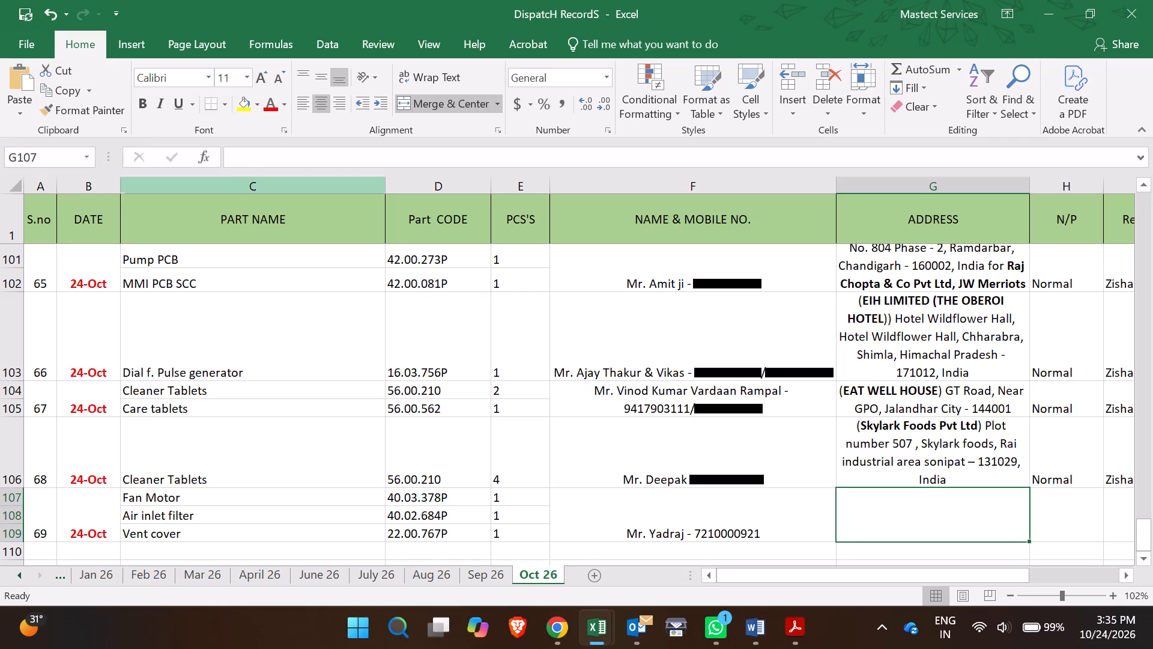
pyautogui.click(238, 157)
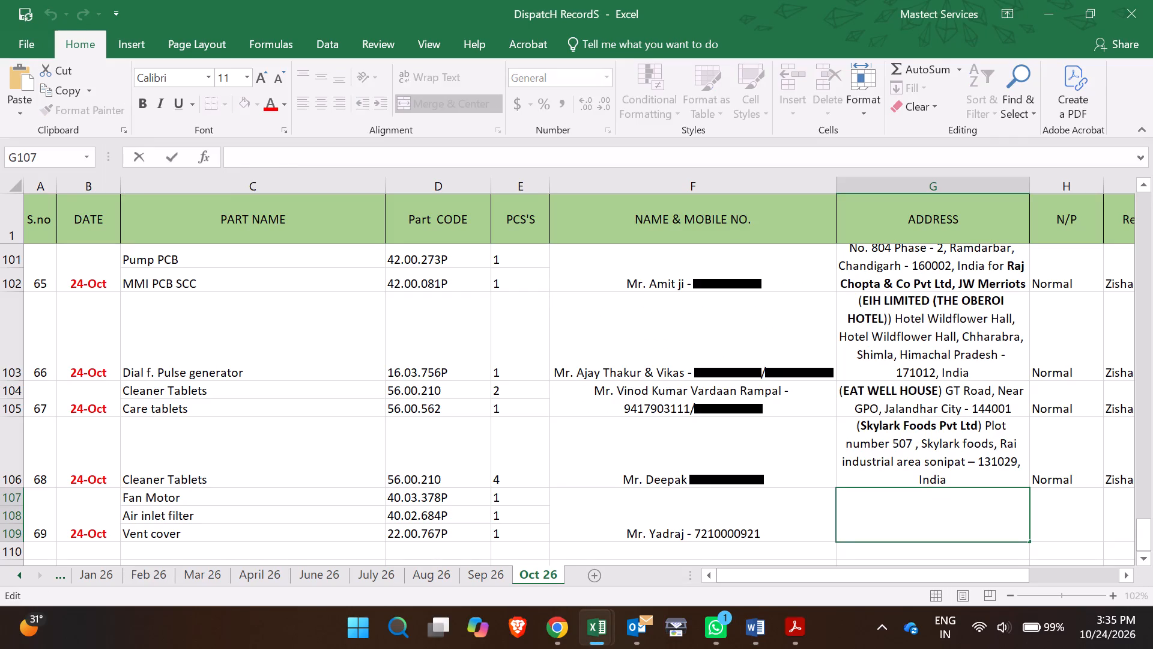
pyautogui.hotkey('shift', '(')
pyautogui.hotkey('ctrl', 'v')
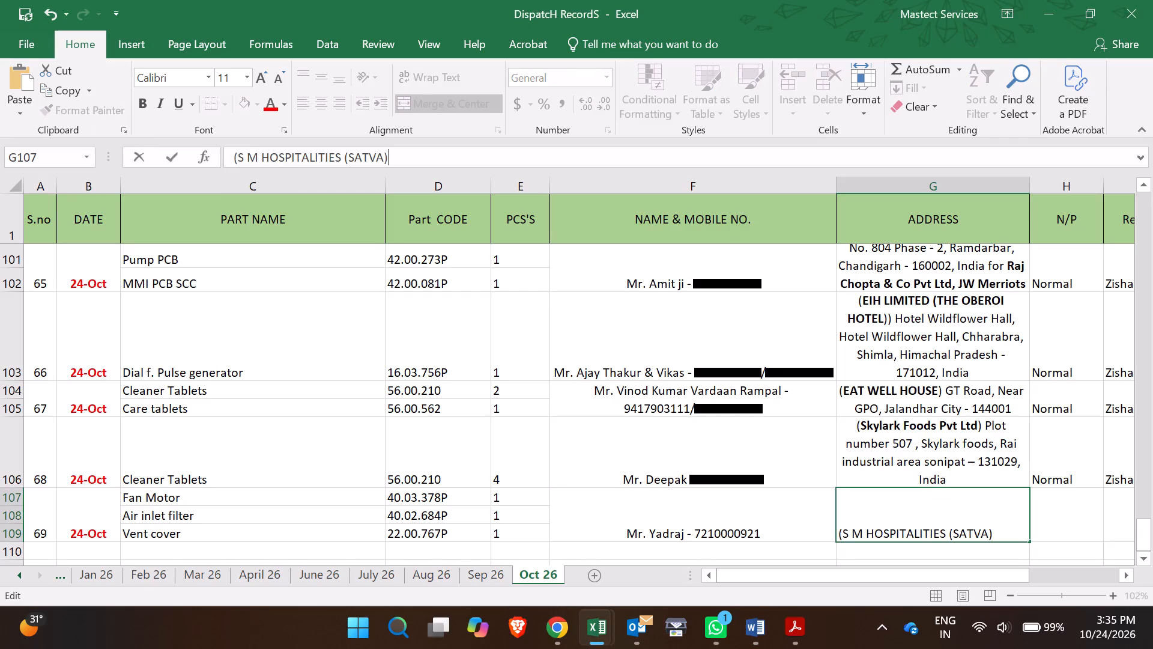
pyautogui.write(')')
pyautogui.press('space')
# Append the sticker's building line below the company name to the address in G107, followed by a space.
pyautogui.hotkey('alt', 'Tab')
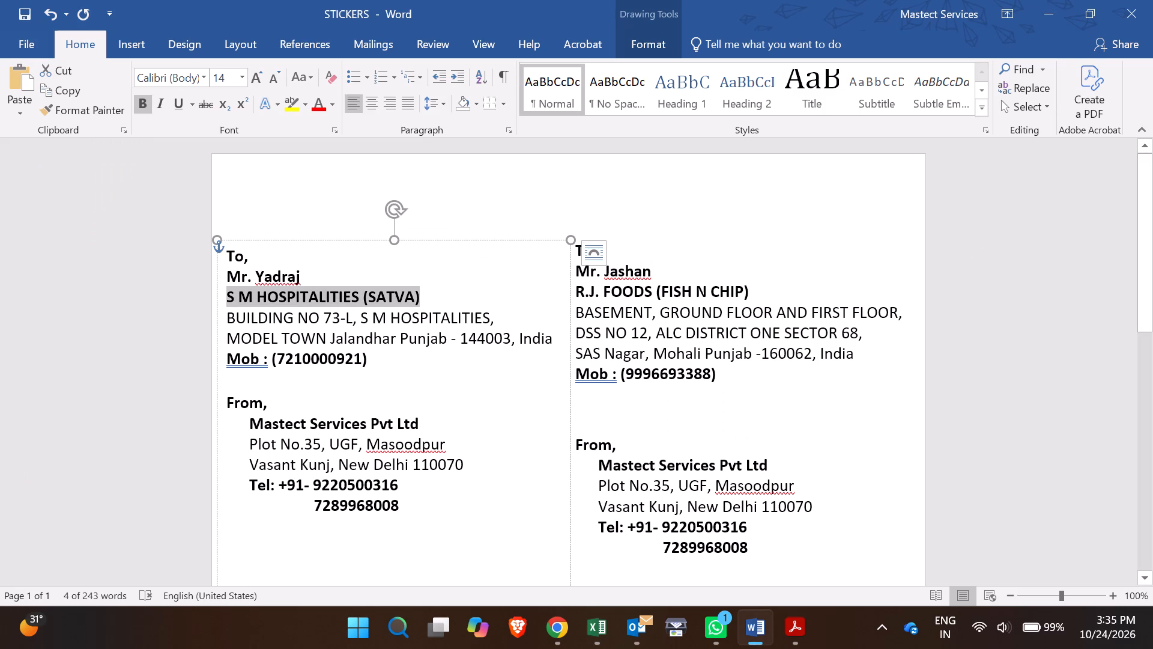
pyautogui.click(231, 317)
pyautogui.press('Left')
pyautogui.hotkey('shift', 'Down')
pyautogui.hotkey('shift', 'Left')
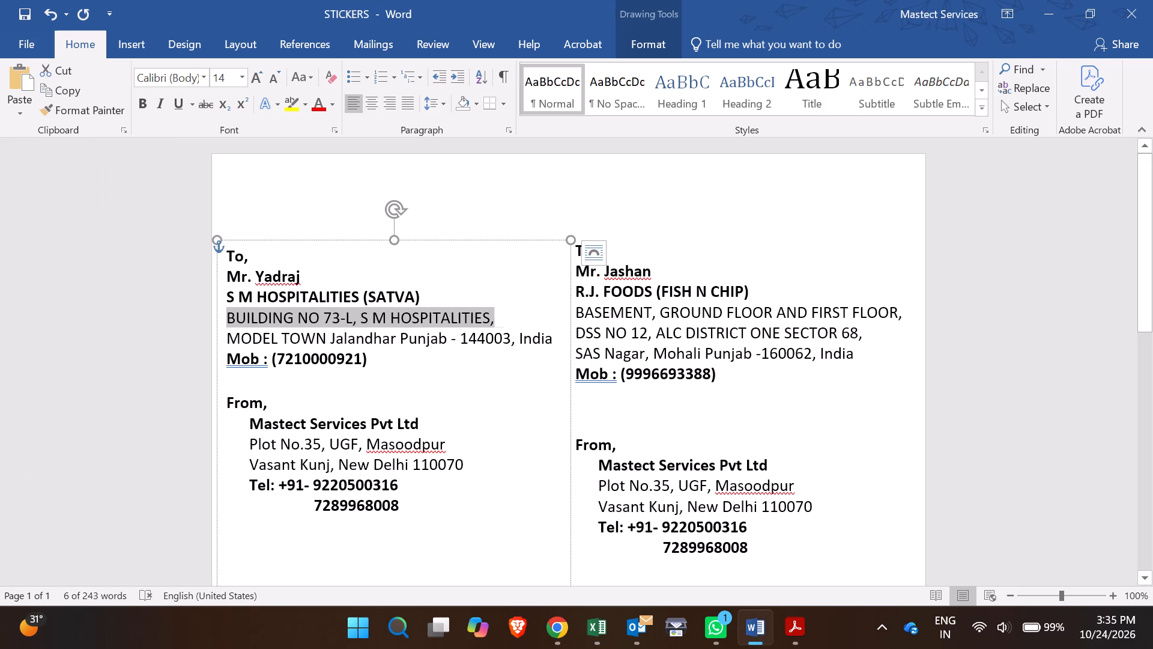
pyautogui.hotkey('ctrl', 'c')
pyautogui.hotkey('alt', 'Tab')
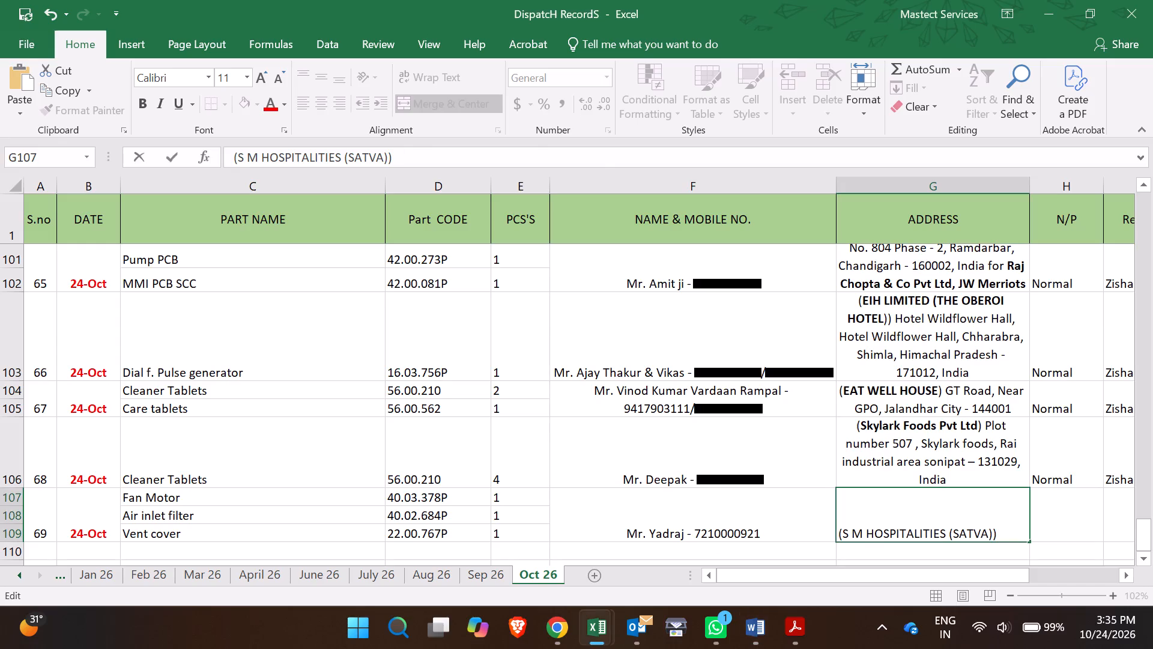
pyautogui.hotkey('ctrl', 'v')
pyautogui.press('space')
# Append the sticker's locality, city and postal code line to the address in G107, and save the workbook.
pyautogui.hotkey('alt', 'Tab')
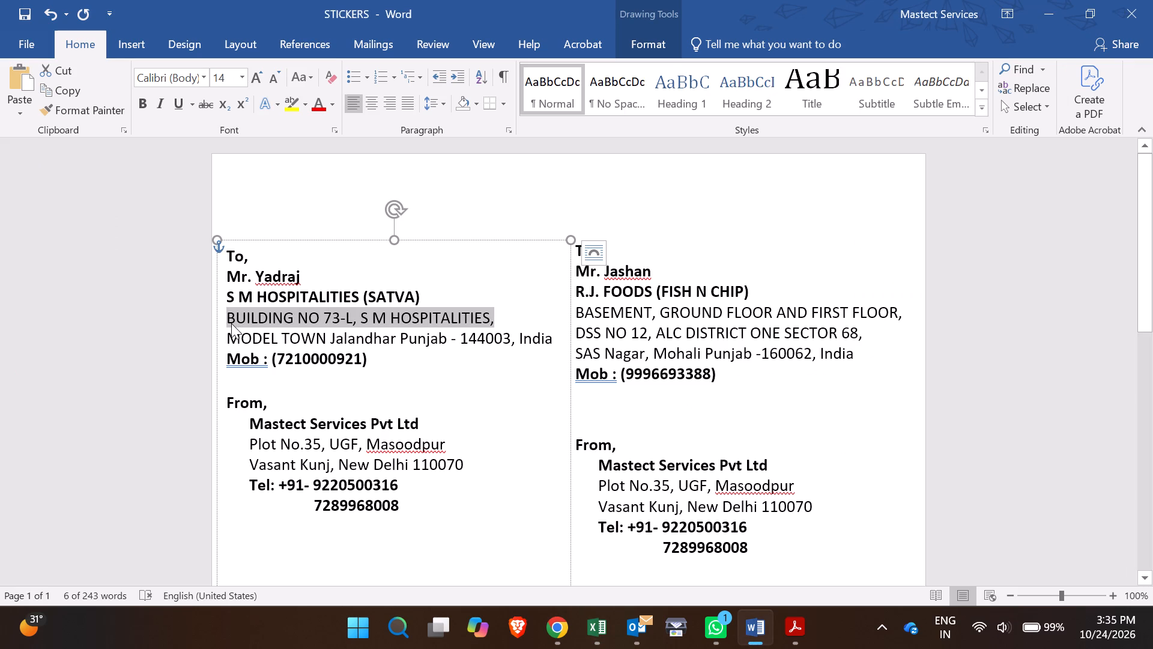
pyautogui.click(231, 337)
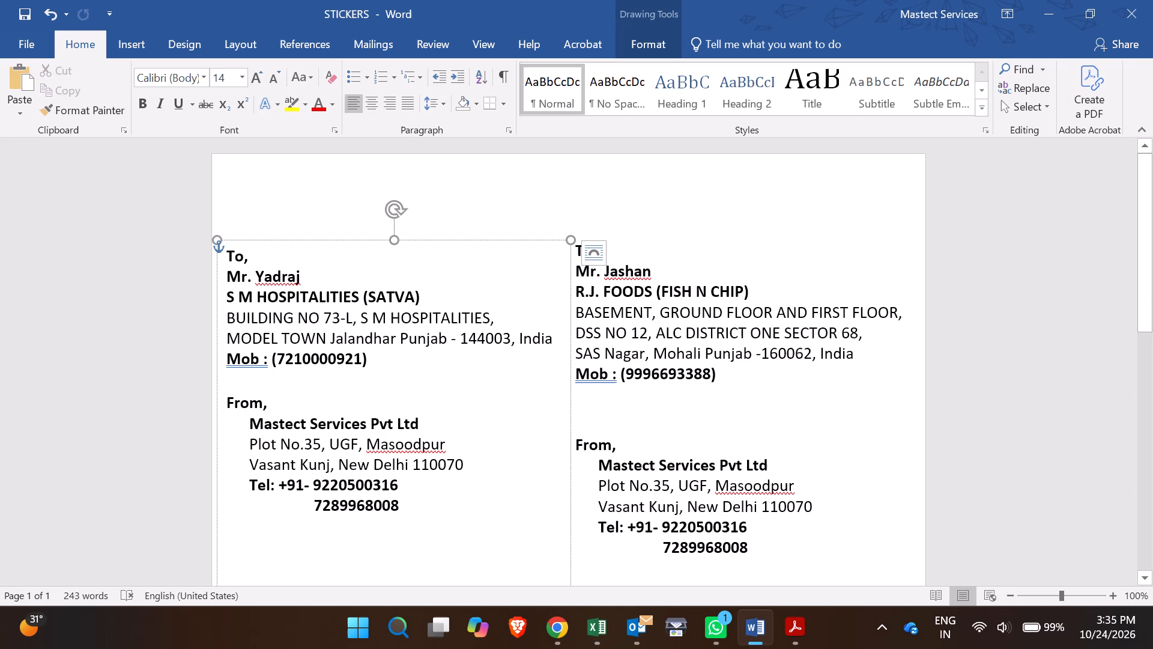
pyautogui.hotkey('shift', 'Down')
pyautogui.hotkey('shift', 'Left')
pyautogui.hotkey('ctrl', 'c')
pyautogui.hotkey('alt', 'Tab')
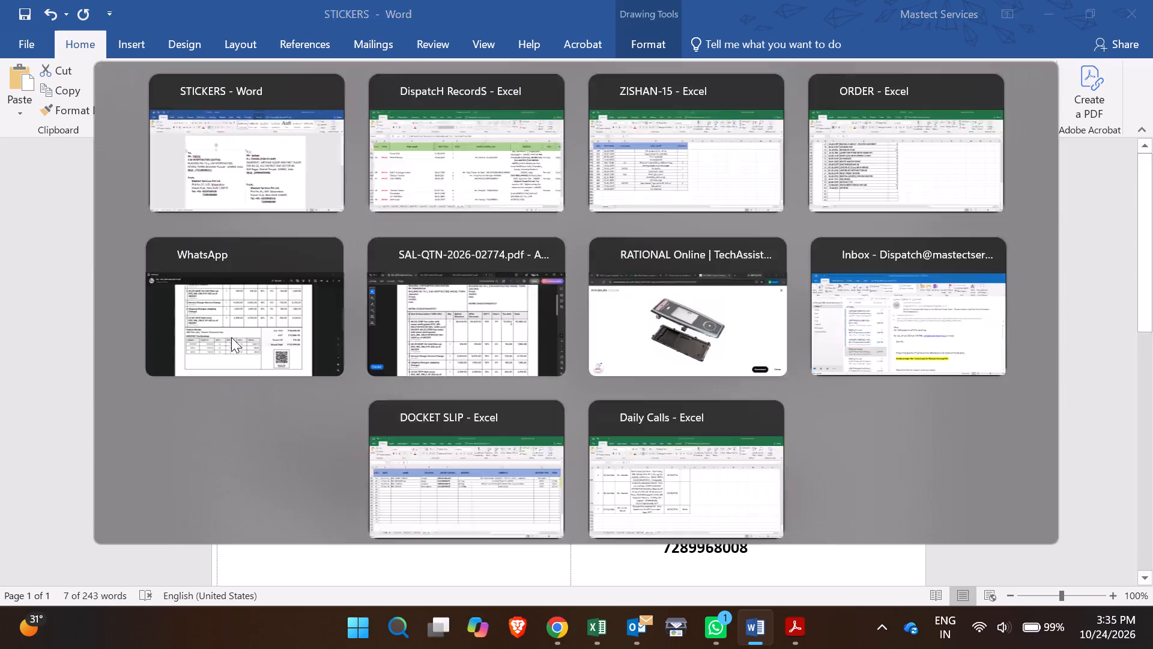
pyautogui.hotkey('ctrl', 'v')
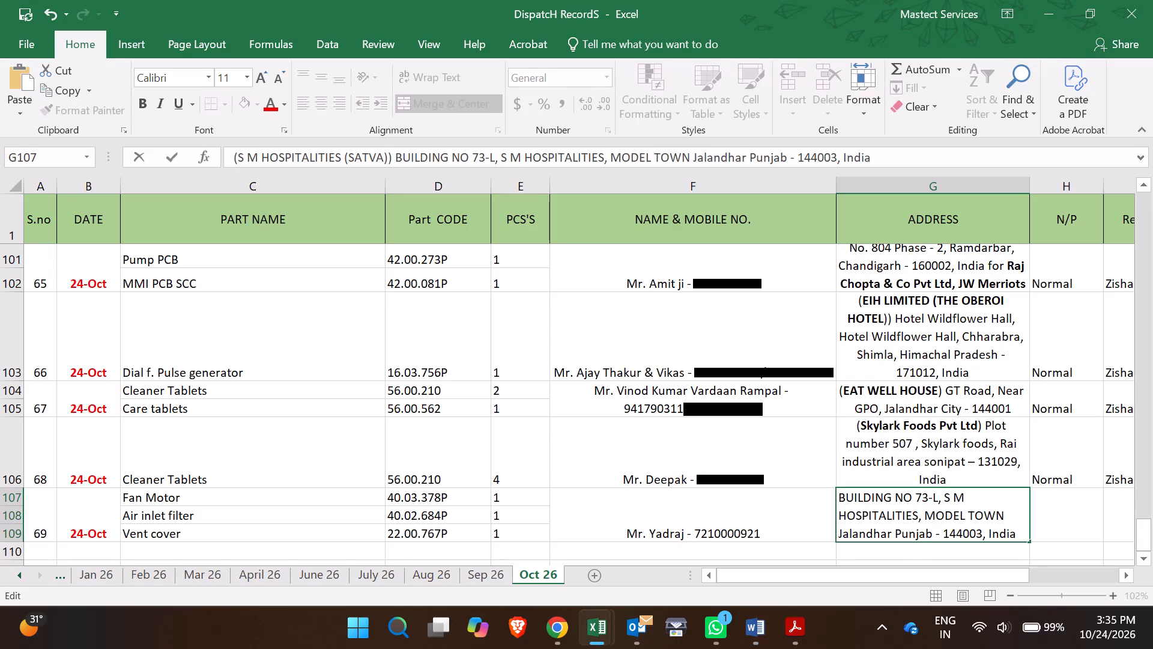
pyautogui.press('Return')
pyautogui.hotkey('ctrl', 's')
# Wrap the text in address cell G107 and slightly increase the heights of rows 107, 108 and 109 to fit the full address.
pyautogui.press('Up')
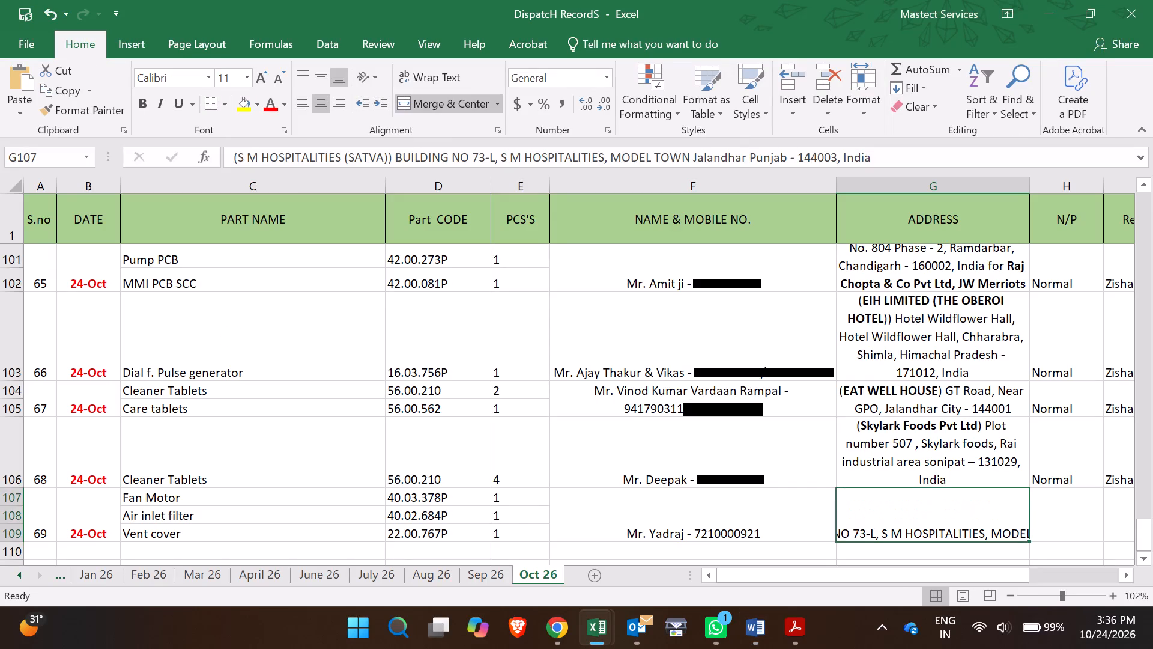
pyautogui.click(422, 75)
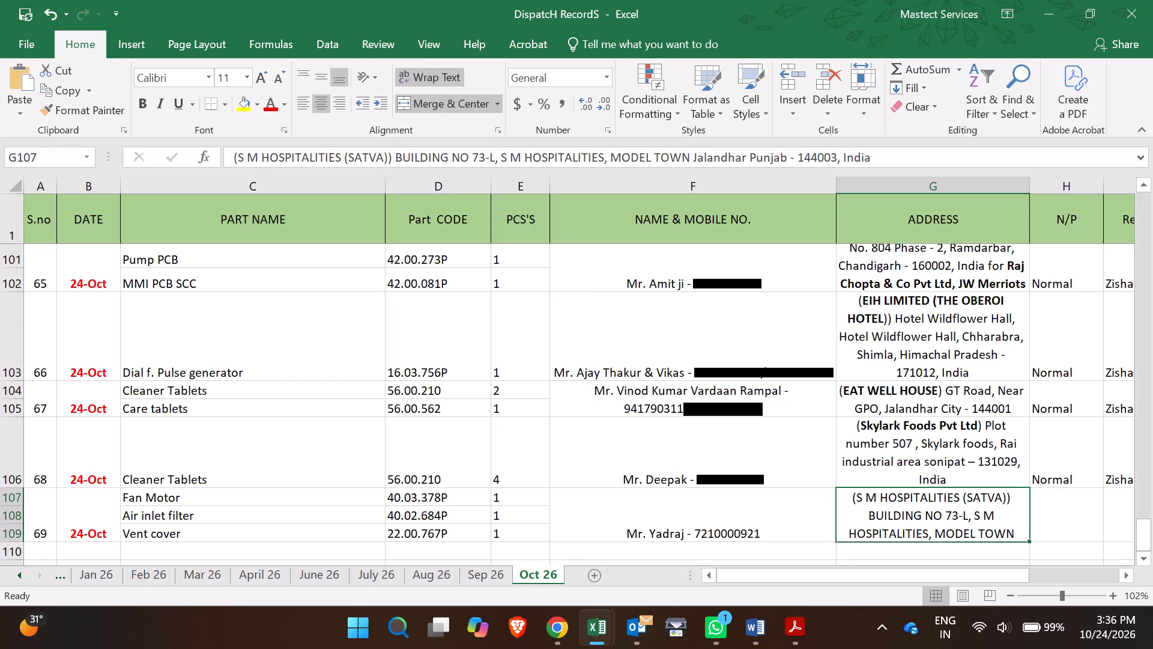
pyautogui.moveTo(19, 505); pyautogui.dragTo(19, 511)
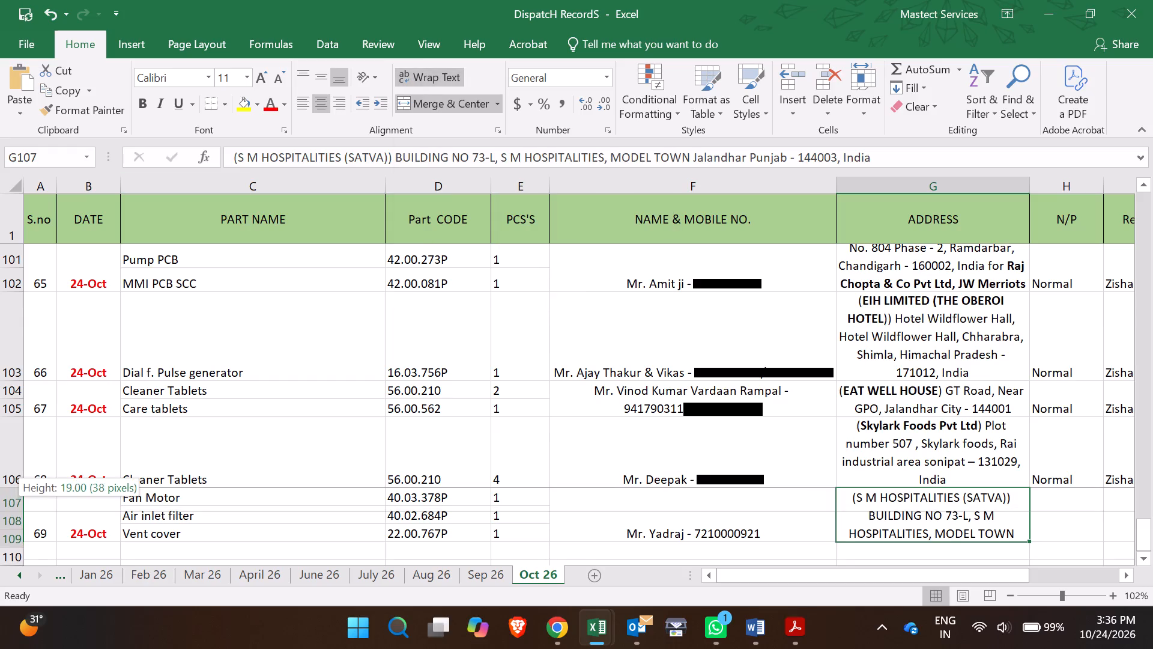
pyautogui.moveTo(19, 511); pyautogui.dragTo(19, 512)
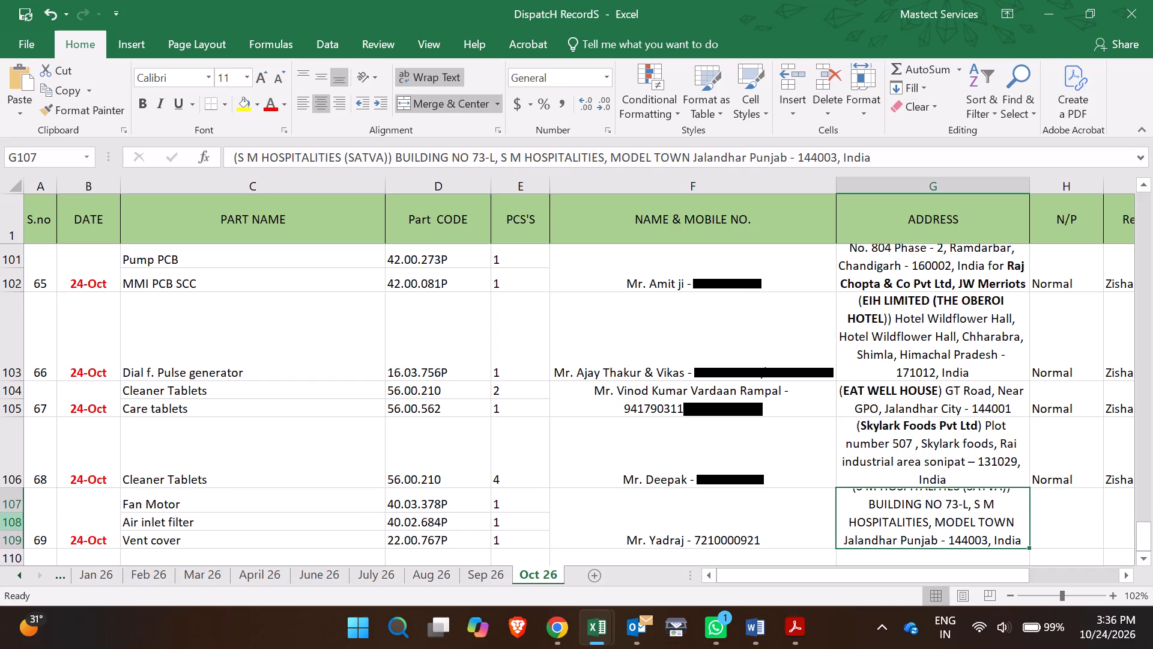
pyautogui.moveTo(21, 529); pyautogui.dragTo(21, 535)
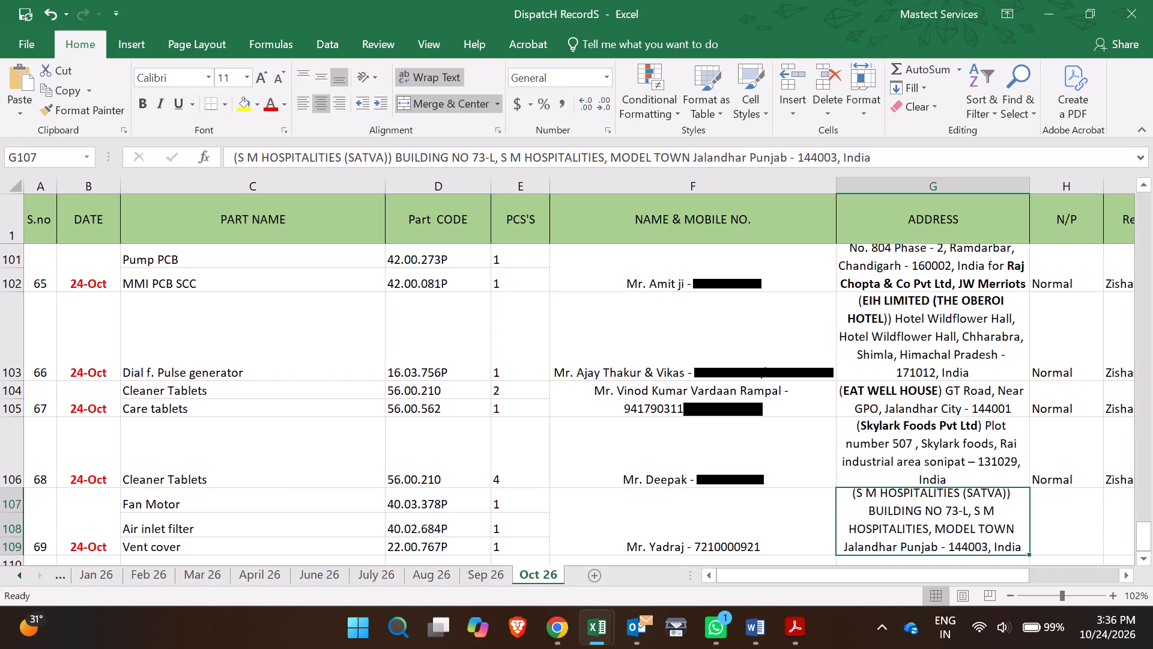
pyautogui.moveTo(21, 555); pyautogui.dragTo(21, 560)
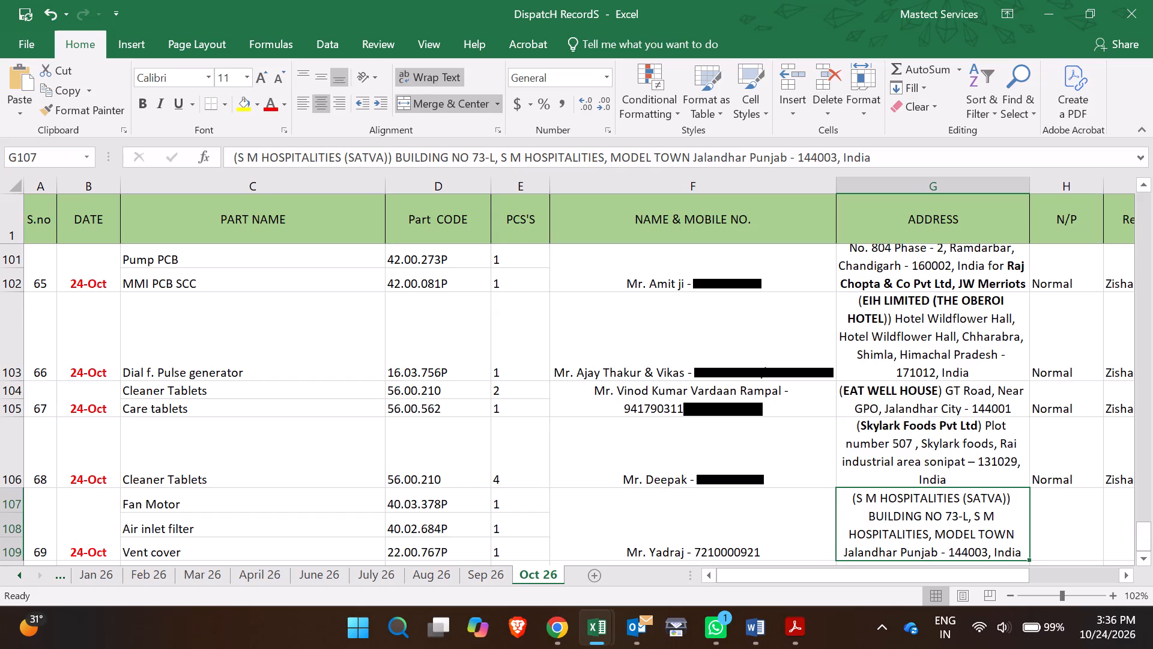
# Make the company name S M HOSPITALITIES (SATVA) bold within entry 69's address cell.
pyautogui.doubleClick(864, 501)
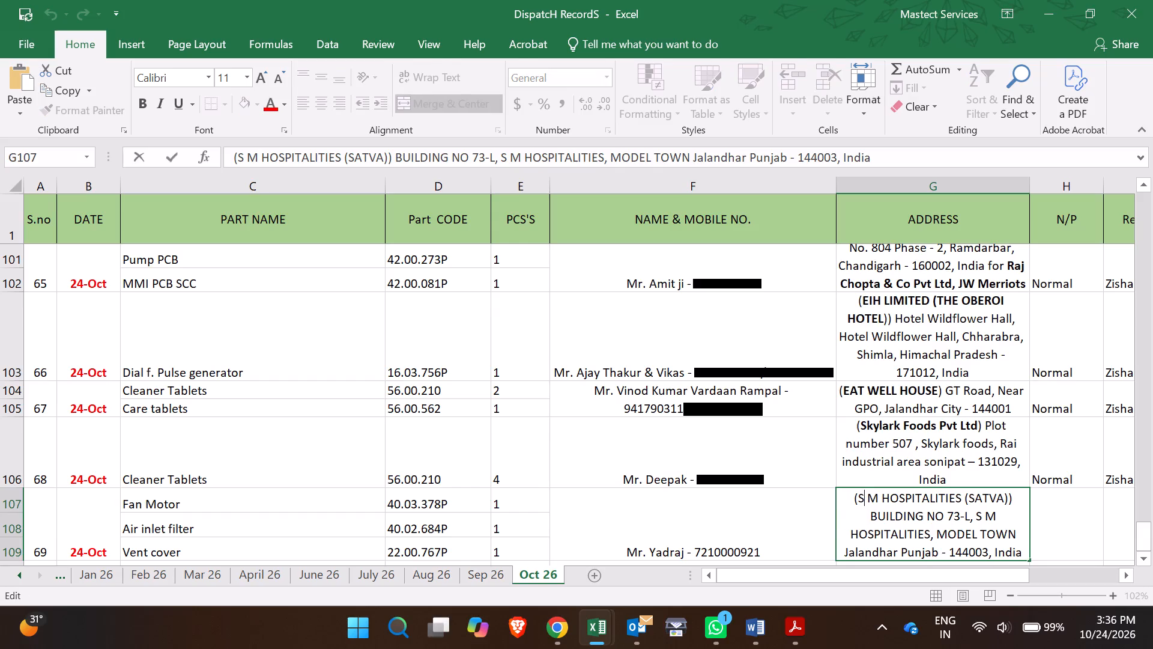
pyautogui.press('Left')
pyautogui.hotkey('shift', 'Right')
pyautogui.hotkey('shift', 'Right')
pyautogui.hotkey('shift', 'Right')
pyautogui.hotkey('shift', 'Right')
pyautogui.hotkey('shift', 'Right')
pyautogui.hotkey('shift', 'Right')
pyautogui.hotkey('shift', 'Right')
pyautogui.hotkey('shift', 'Right')
pyautogui.hotkey('shift', 'Right')
pyautogui.hotkey('shift', 'Right')
pyautogui.hotkey('shift', 'Right')
pyautogui.hotkey('shift', 'Right')
pyautogui.hotkey('shift', 'Right')
pyautogui.hotkey('shift', 'Right')
pyautogui.hotkey('shift', 'Right')
pyautogui.hotkey('shift', 'Right')
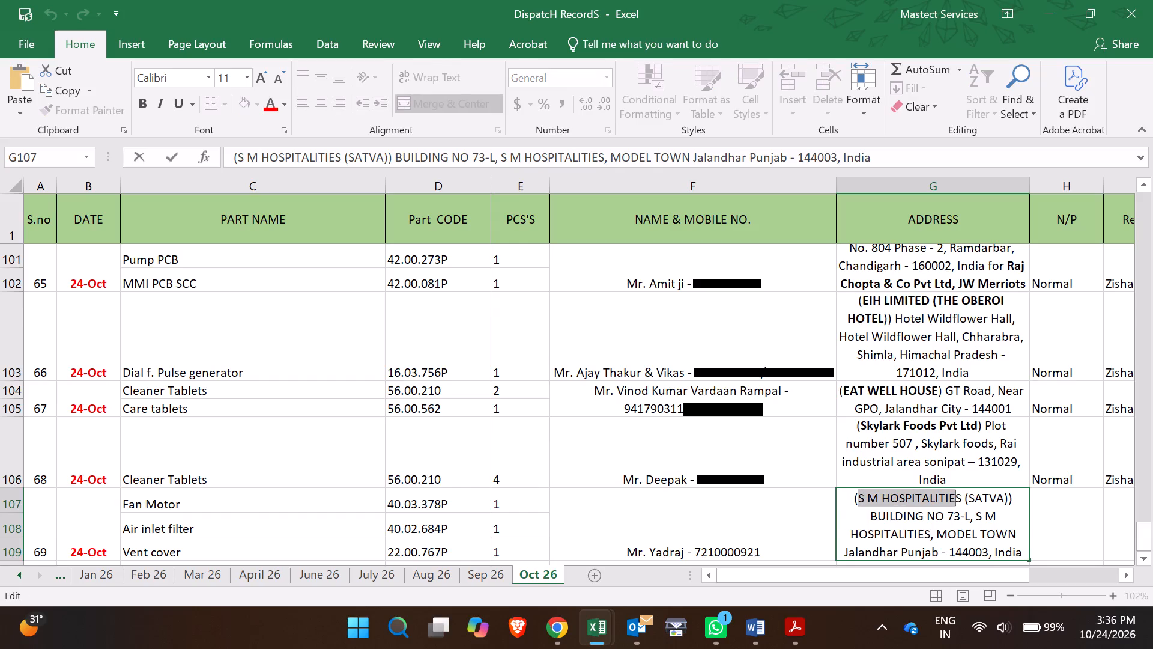
pyautogui.hotkey('shift', 'Right')
pyautogui.hotkey('shift', 'Right')
pyautogui.hotkey('shift', 'Right')
pyautogui.hotkey('shift', 'Right')
pyautogui.hotkey('shift', 'Right')
pyautogui.hotkey('shift', 'Right')
pyautogui.hotkey('shift', 'Right')
pyautogui.hotkey('shift', 'Right')
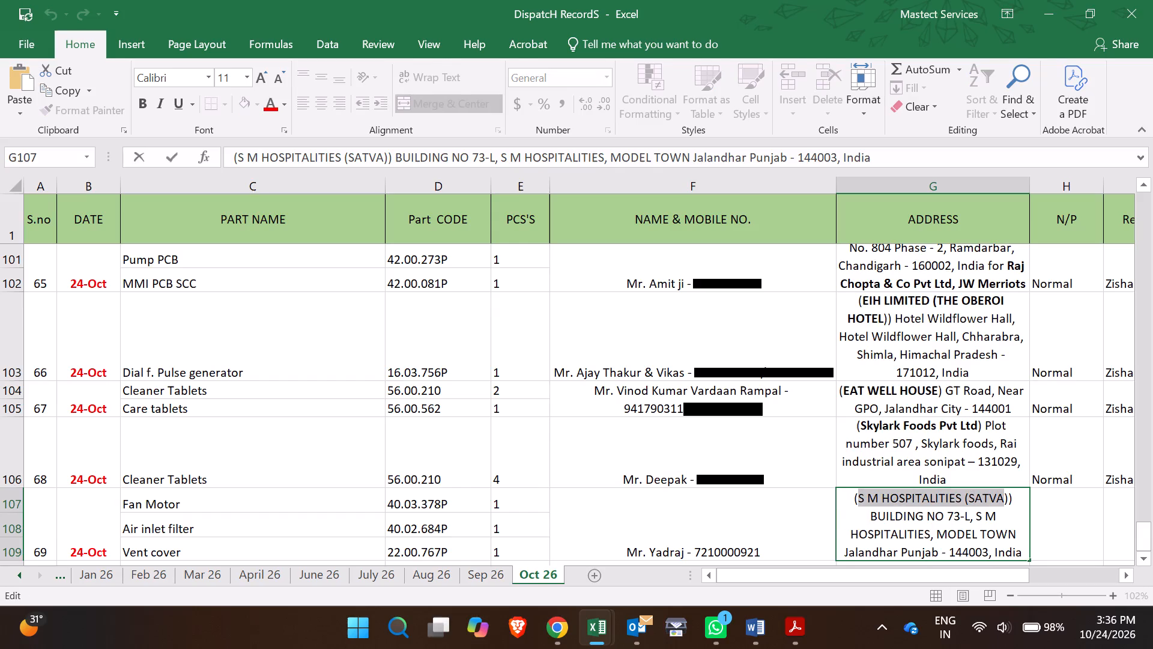
pyautogui.hotkey('shift', 'Right')
pyautogui.hotkey('ctrl', 'b')
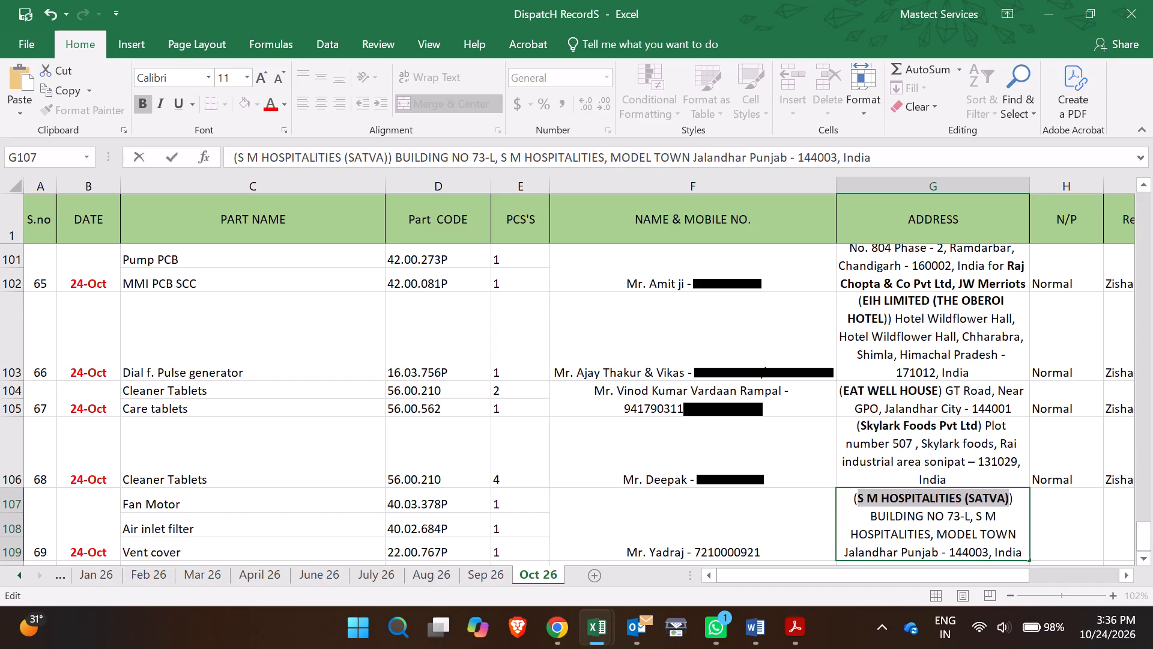
# Fill in entry 69's N/P cell with Normal and its Remark cell with Zishan.
pyautogui.click(1055, 517)
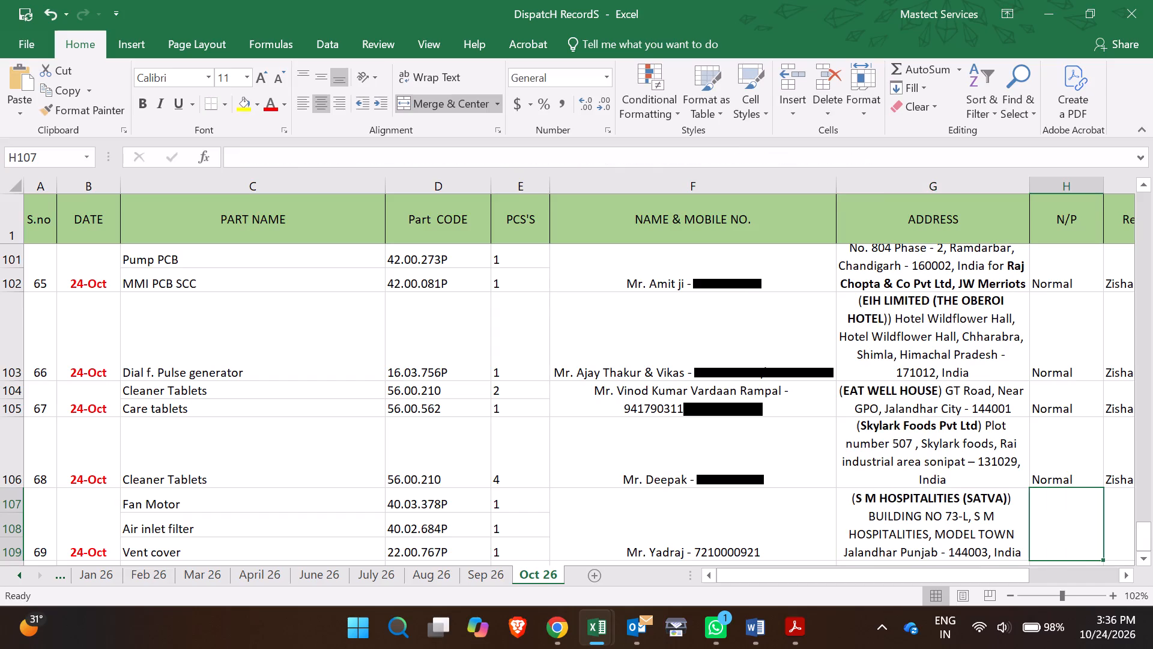
pyautogui.hotkey('shift', 'n')
pyautogui.press('Return')
pyautogui.press('Up')
pyautogui.press('Right')
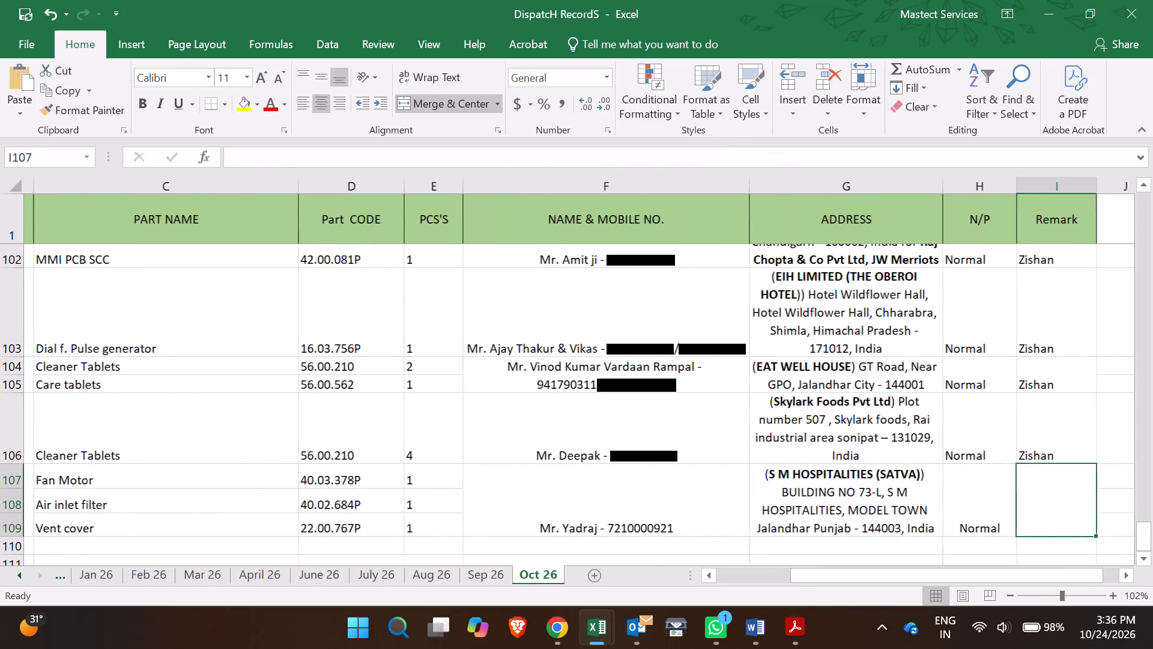
pyautogui.hotkey('shift', 'z')
pyautogui.press('Return')
# Left-align entry 69's N/P and Remark cells, and save the workbook.
pyautogui.press('Up')
pyautogui.press('Left')
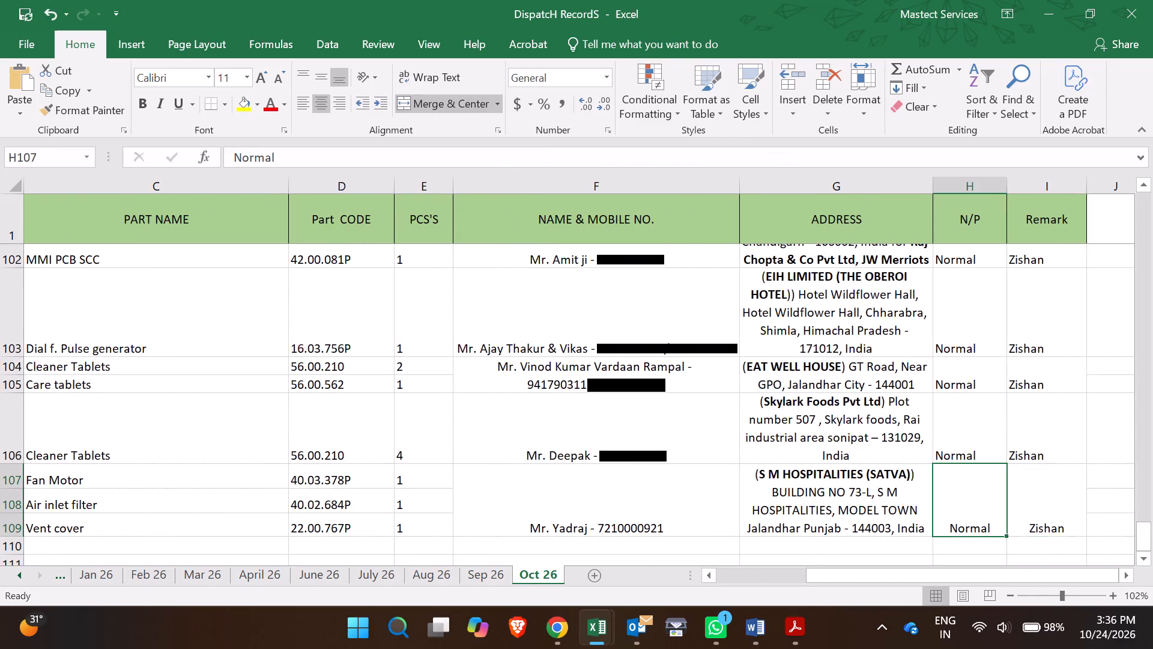
pyautogui.hotkey('shift', 'Right')
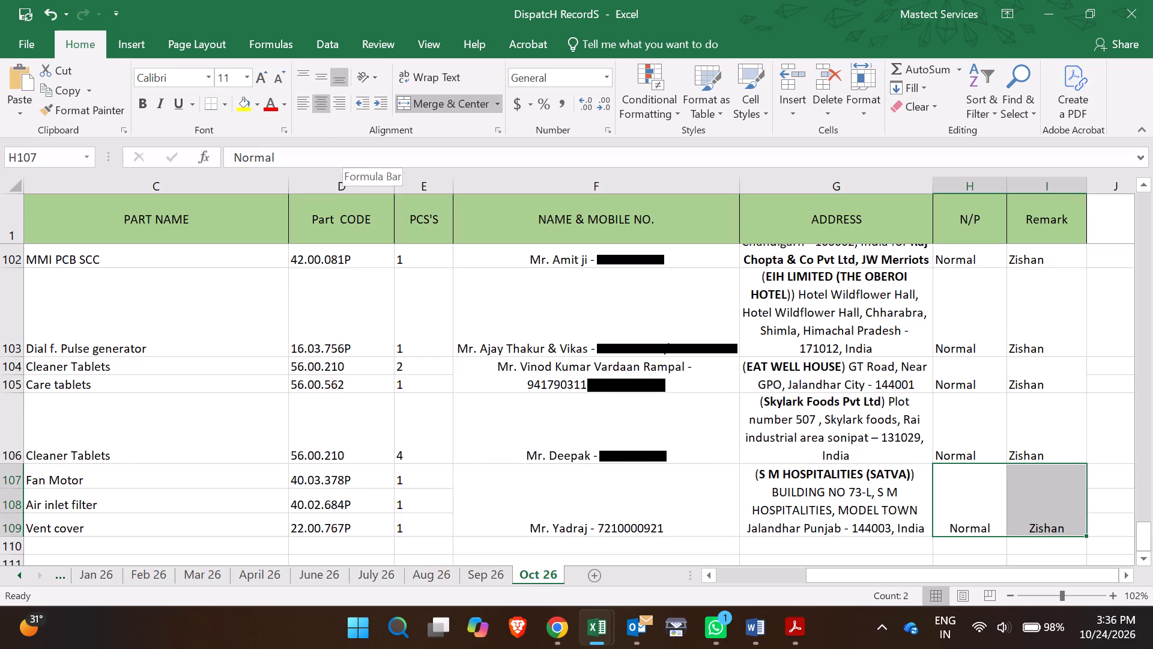
pyautogui.click(301, 104)
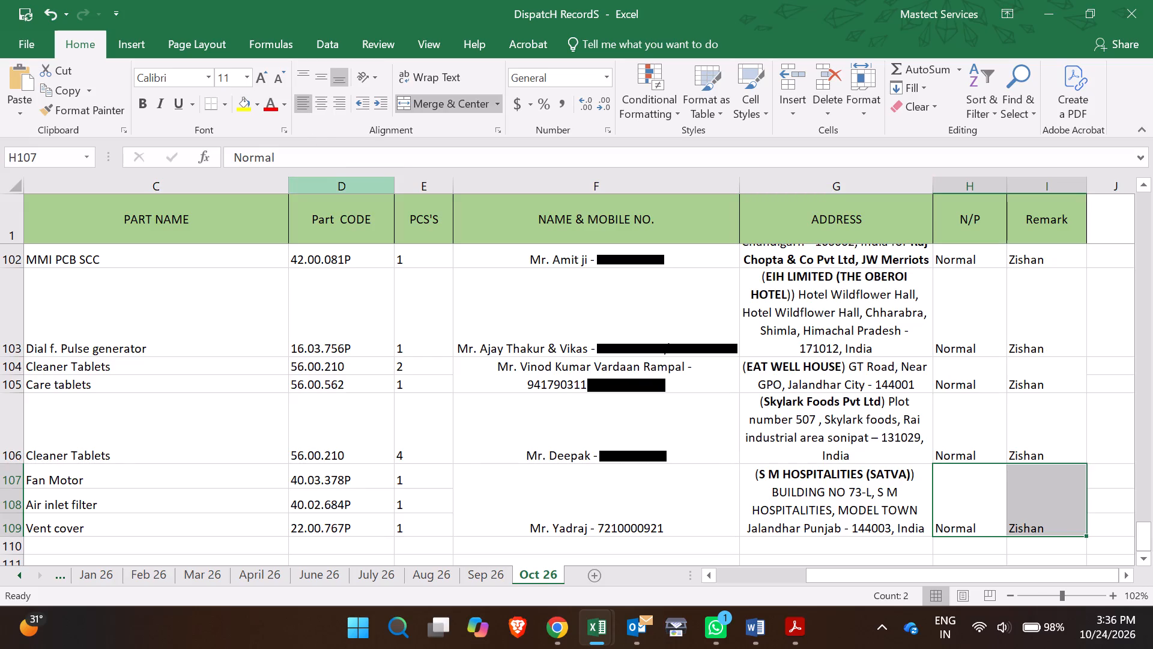
pyautogui.hotkey('ctrl', 's')
pyautogui.hscroll(4, 452, 541)
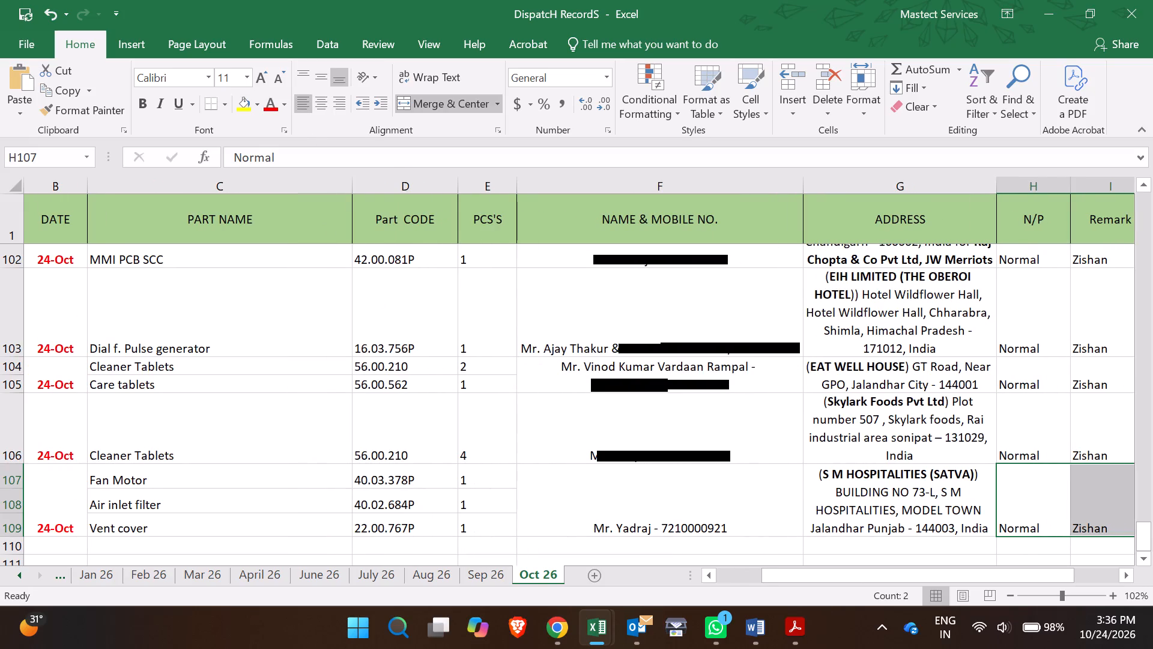
pyautogui.click(154, 478)
pyautogui.hotkey('ctrl', 's')
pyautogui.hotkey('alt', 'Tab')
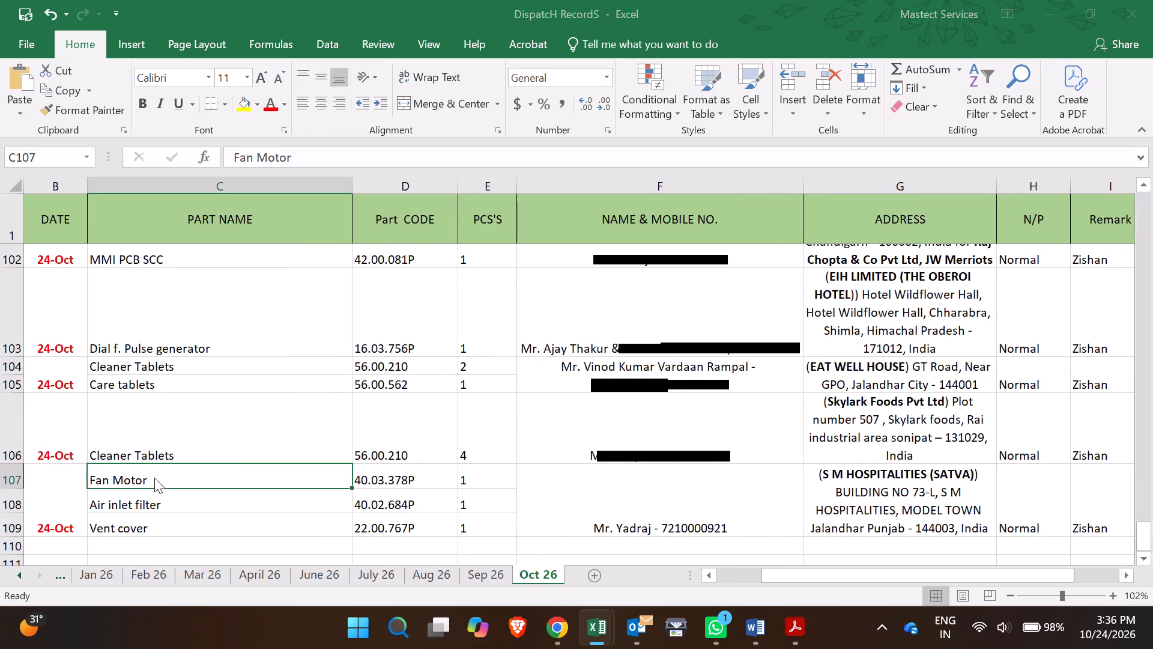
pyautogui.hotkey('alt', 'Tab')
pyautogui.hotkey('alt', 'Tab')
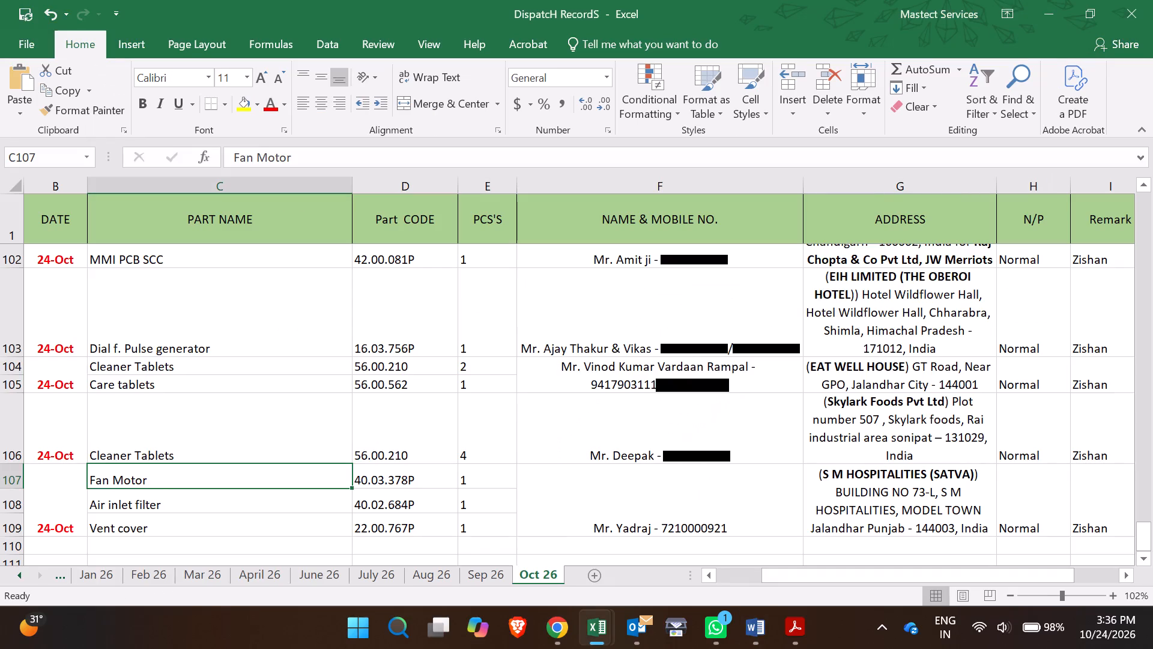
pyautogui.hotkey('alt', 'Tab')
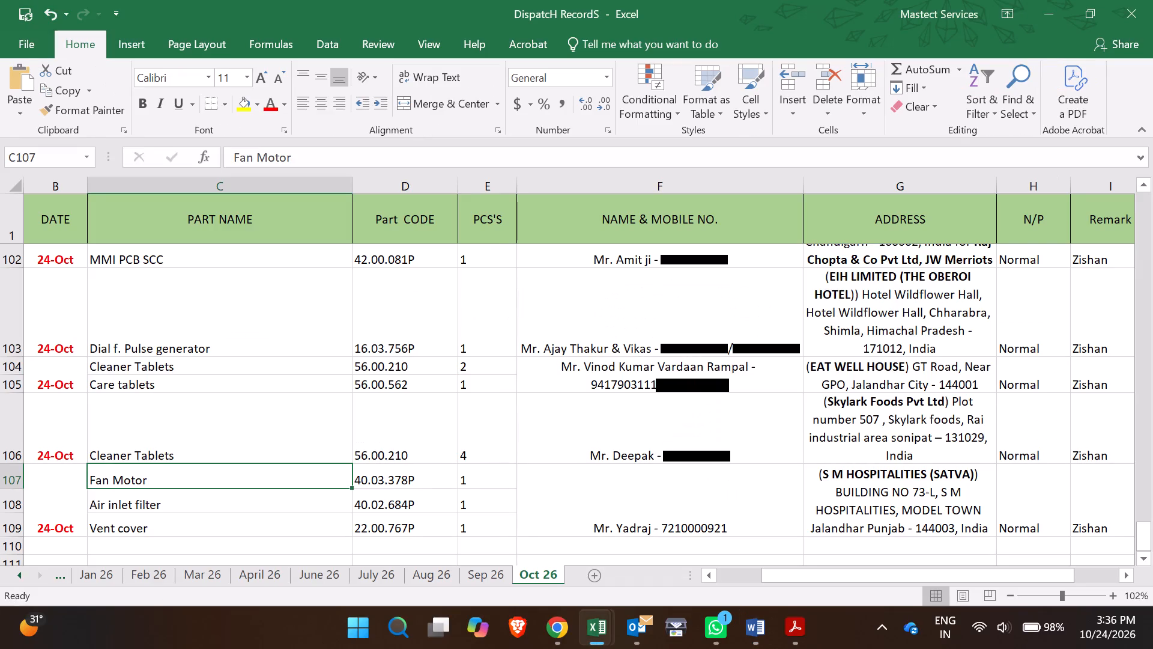
# Increase the height of row 109 slightly so the address has more room, and save the workbook.
pyautogui.click(16, 533)
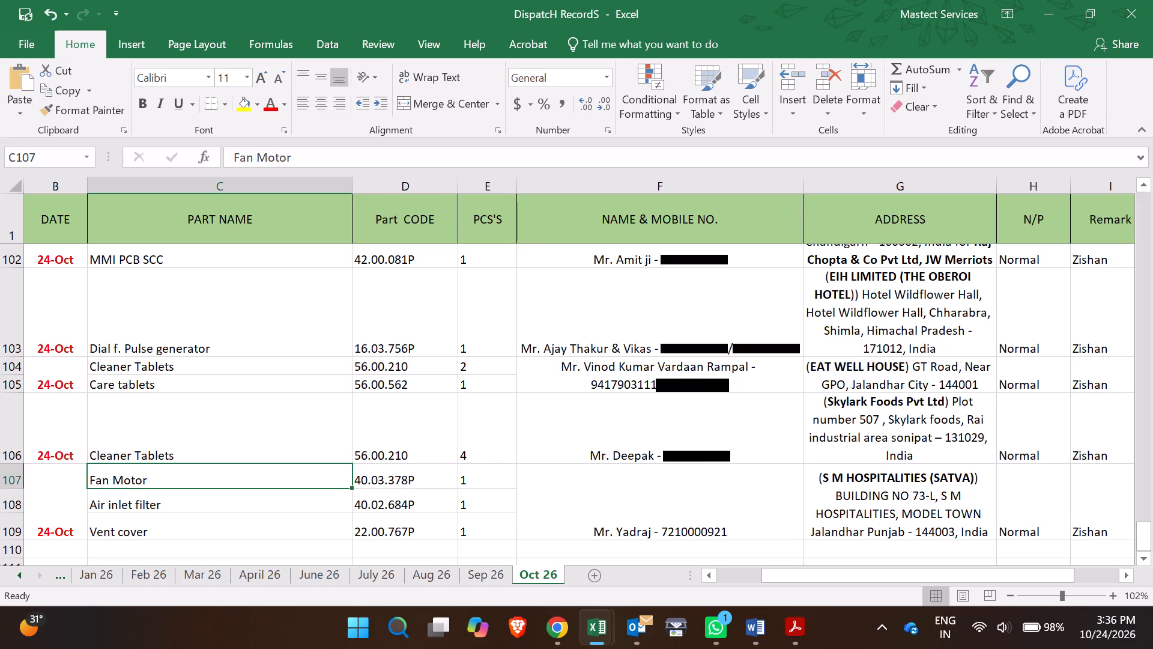
pyautogui.hotkey('ctrl', 's')
pyautogui.hotkey('ctrl', 's')
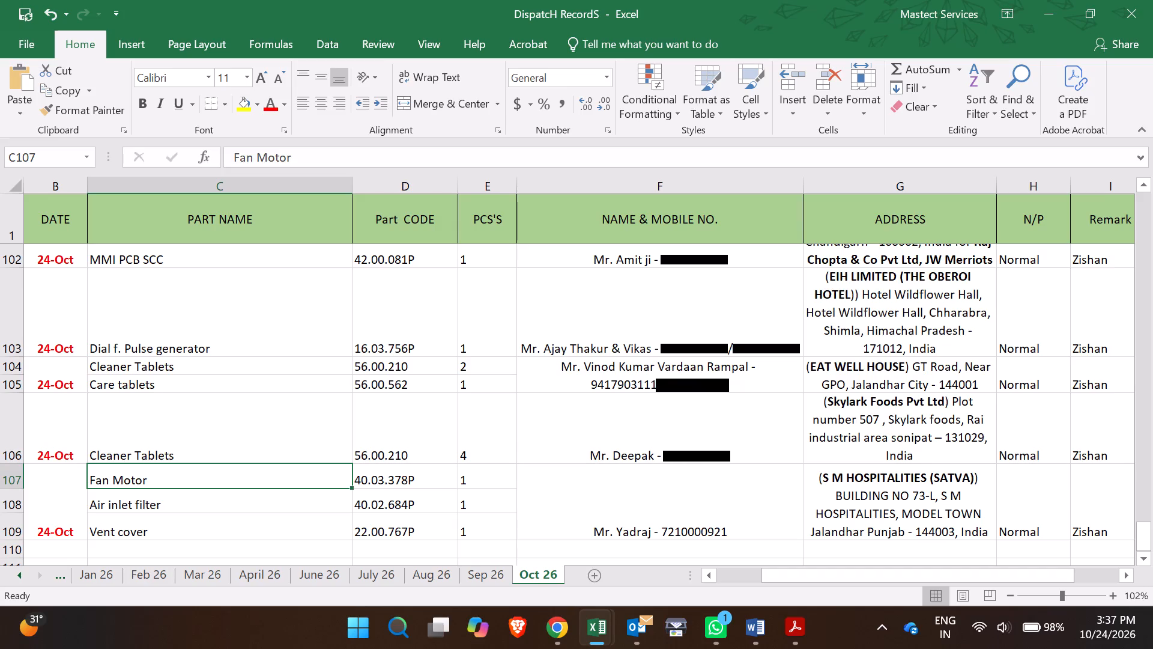
pyautogui.hotkey('ctrl', 's')
pyautogui.hotkey('ctrl', 's')
# Switch to the ZISHAN-15 workbook and save it.
pyautogui.hotkey('alt', 'Tab')
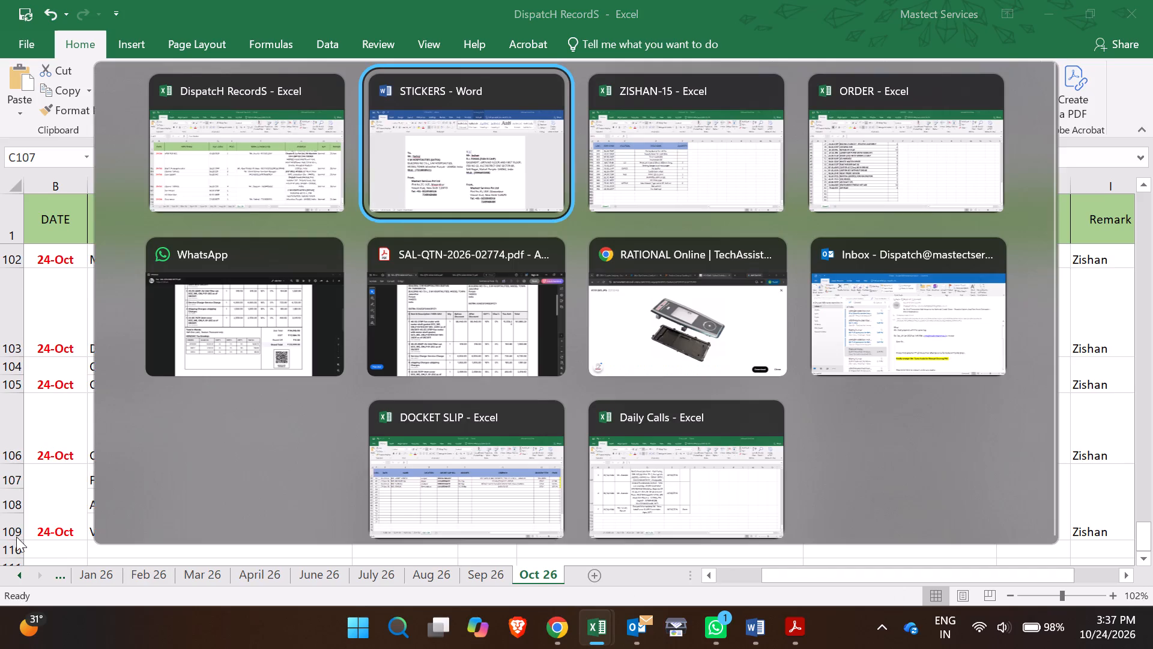
pyautogui.hotkey('alt', 'Right')
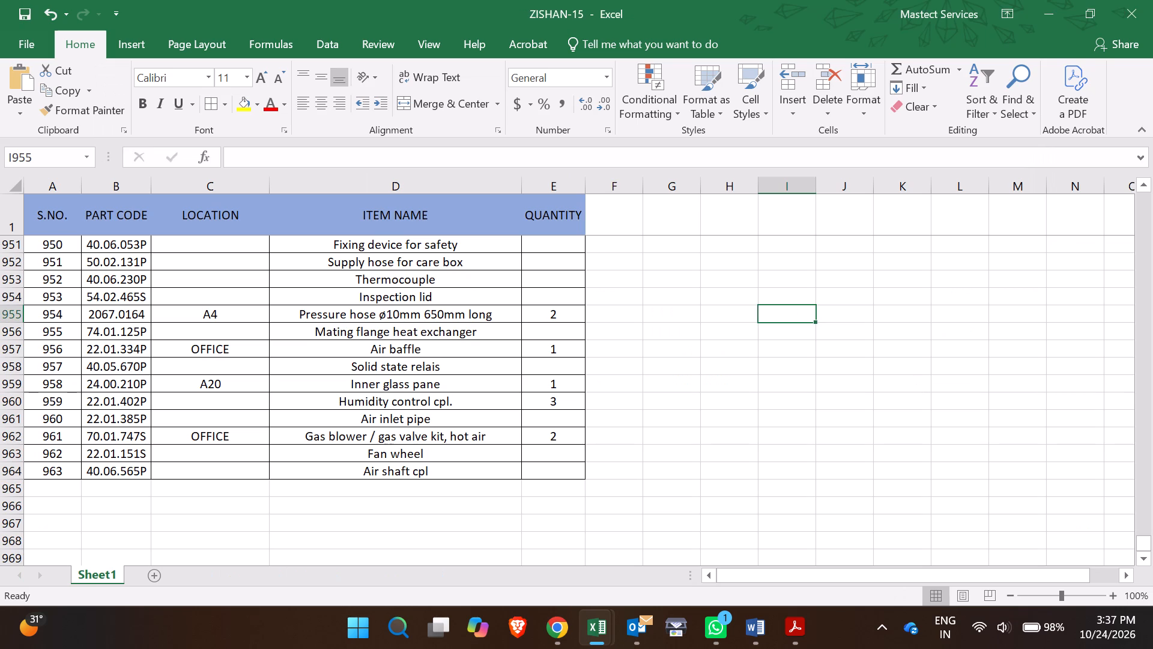
pyautogui.hotkey('ctrl', 's')
pyautogui.hotkey('ctrl', 's')
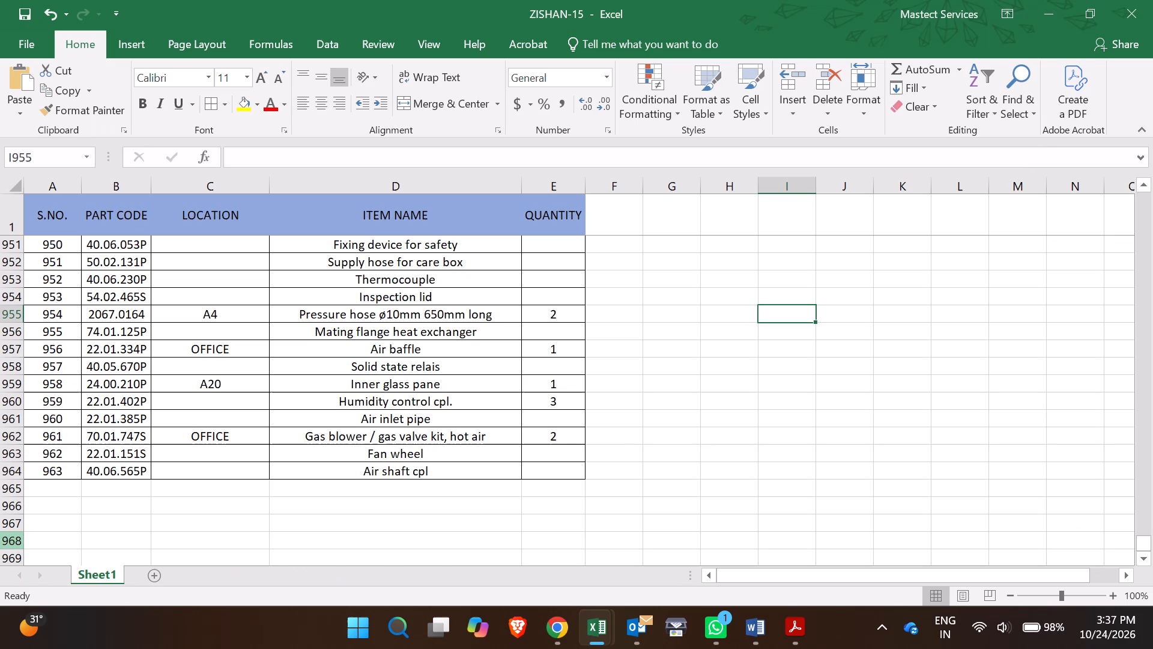
# Save the ZISHAN-15 workbook and start a blank search in its parts list.
pyautogui.click(439, 367)
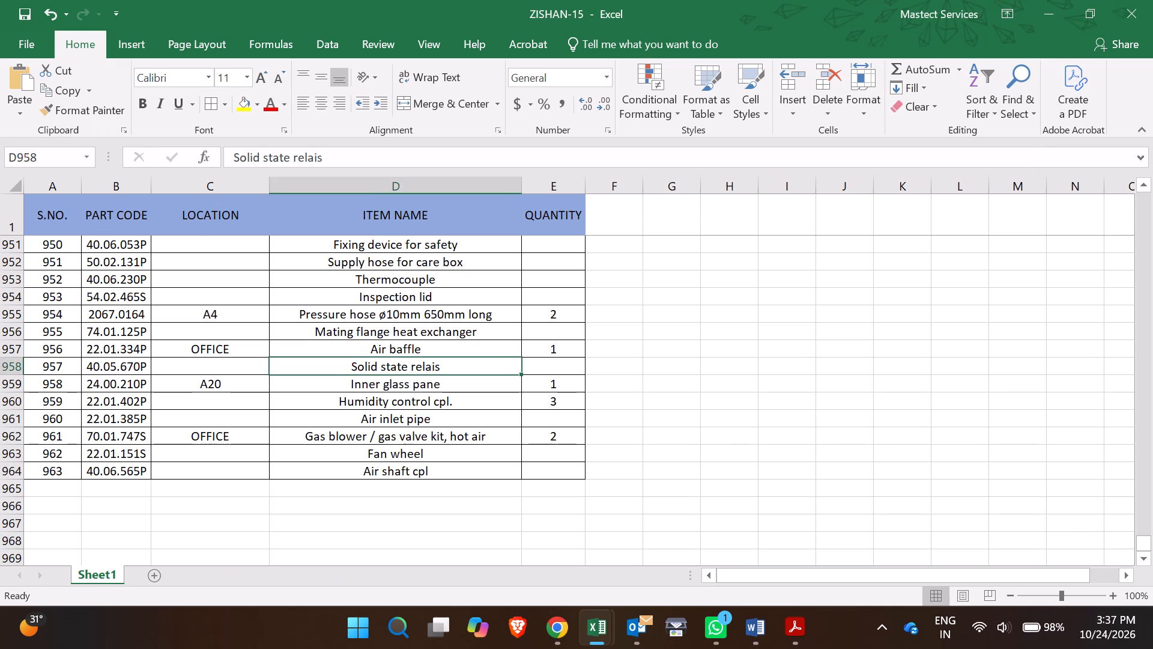
pyautogui.hotkey('ctrl', 's')
pyautogui.hotkey('ctrl', 's')
pyautogui.keyDown('ctrl'); pyautogui.click(439, 367); pyautogui.keyUp('ctrl')
pyautogui.hotkey('ctrl', 's')
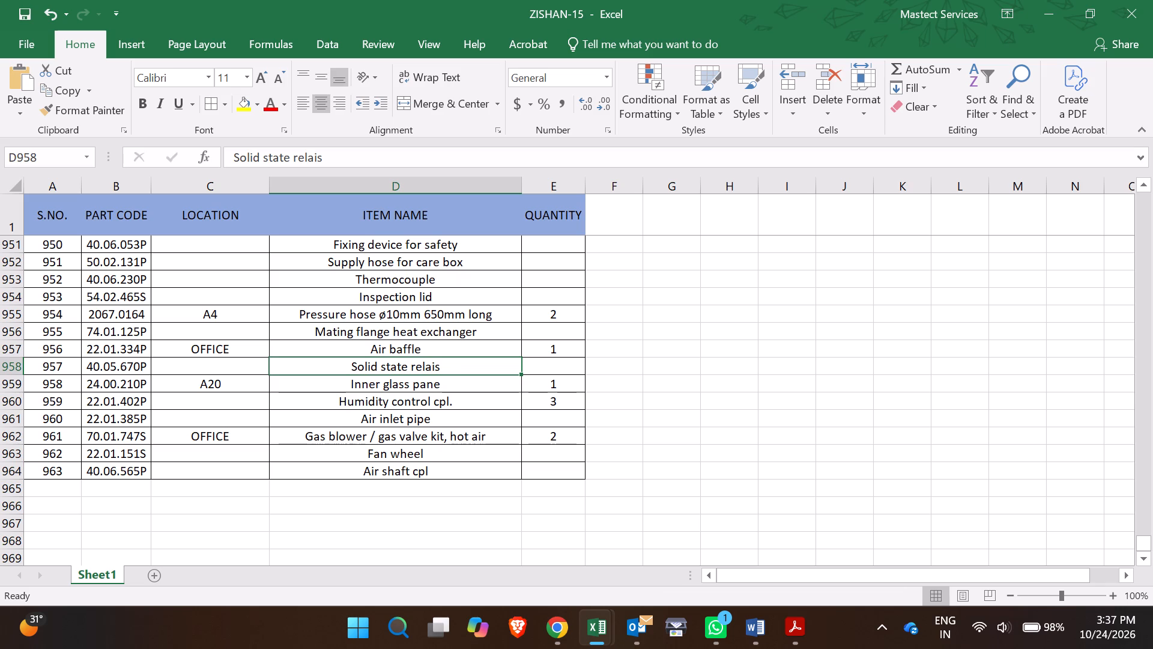
pyautogui.hotkey('ctrl', 'f')
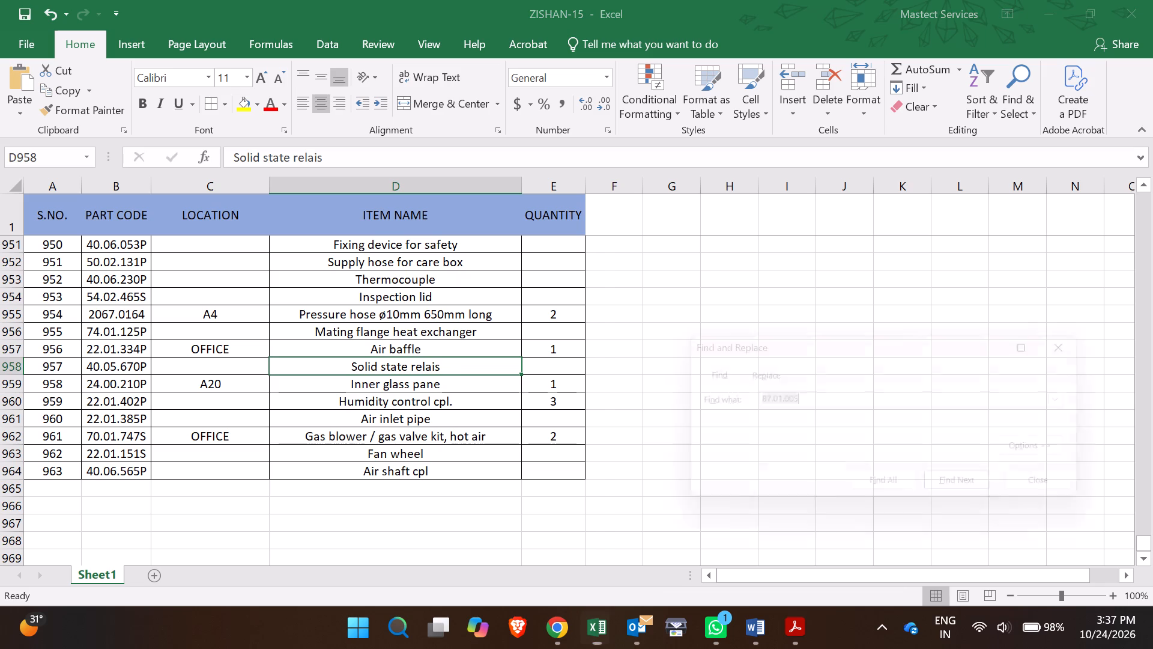
pyautogui.press('BackSpace')
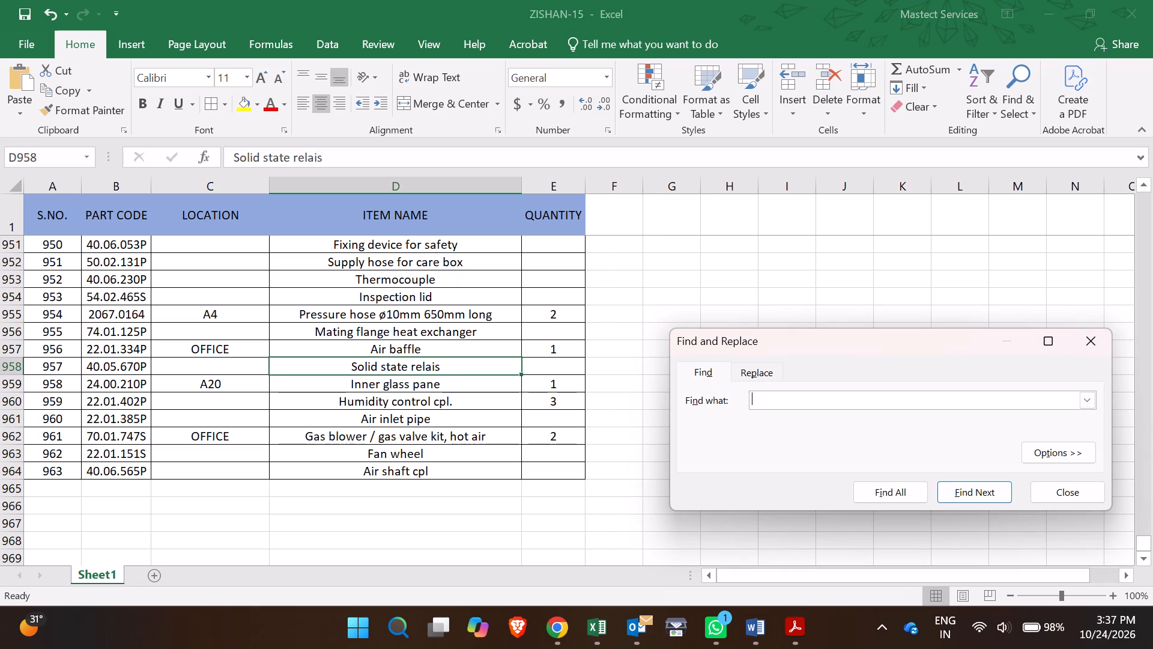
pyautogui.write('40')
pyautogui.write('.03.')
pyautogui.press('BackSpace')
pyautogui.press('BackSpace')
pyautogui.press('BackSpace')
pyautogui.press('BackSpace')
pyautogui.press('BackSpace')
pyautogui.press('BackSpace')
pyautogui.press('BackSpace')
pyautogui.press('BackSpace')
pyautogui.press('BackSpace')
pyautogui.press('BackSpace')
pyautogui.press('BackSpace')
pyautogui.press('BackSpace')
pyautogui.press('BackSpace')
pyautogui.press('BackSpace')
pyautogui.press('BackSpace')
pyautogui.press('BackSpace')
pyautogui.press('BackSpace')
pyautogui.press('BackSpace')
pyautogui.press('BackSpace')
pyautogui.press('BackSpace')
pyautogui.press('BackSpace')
# Search the parts list for part code 22.00.767P, select its entire row, and close the search.
pyautogui.write('22.00.')
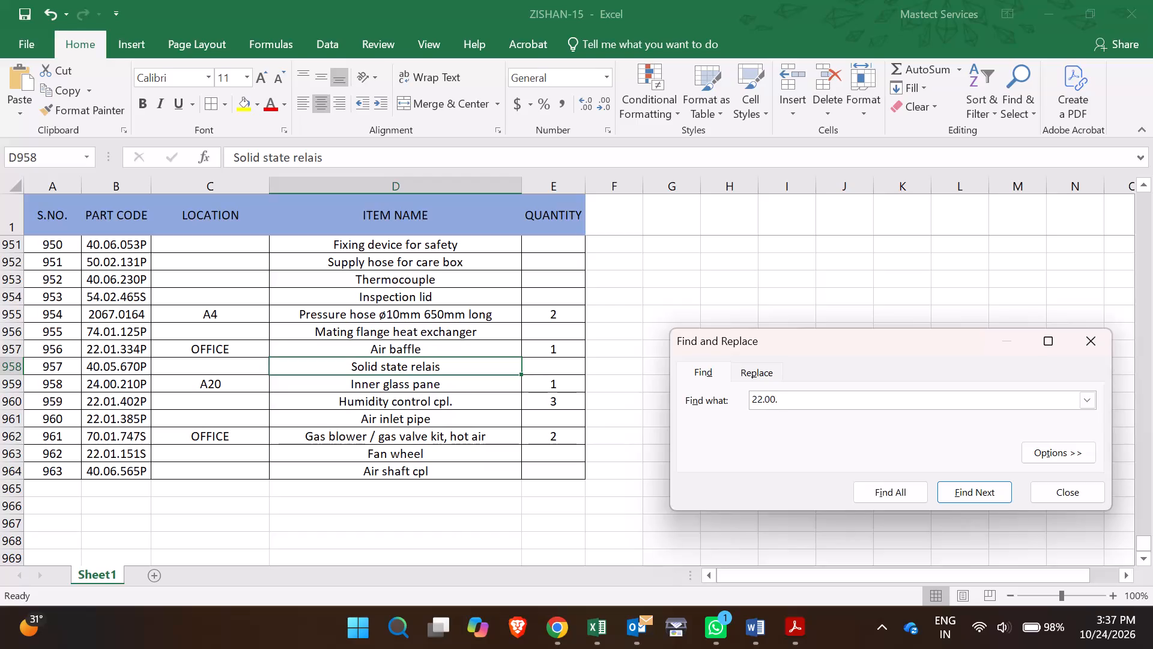
pyautogui.write('767')
pyautogui.hotkey('shift', 'p')
pyautogui.press('Return')
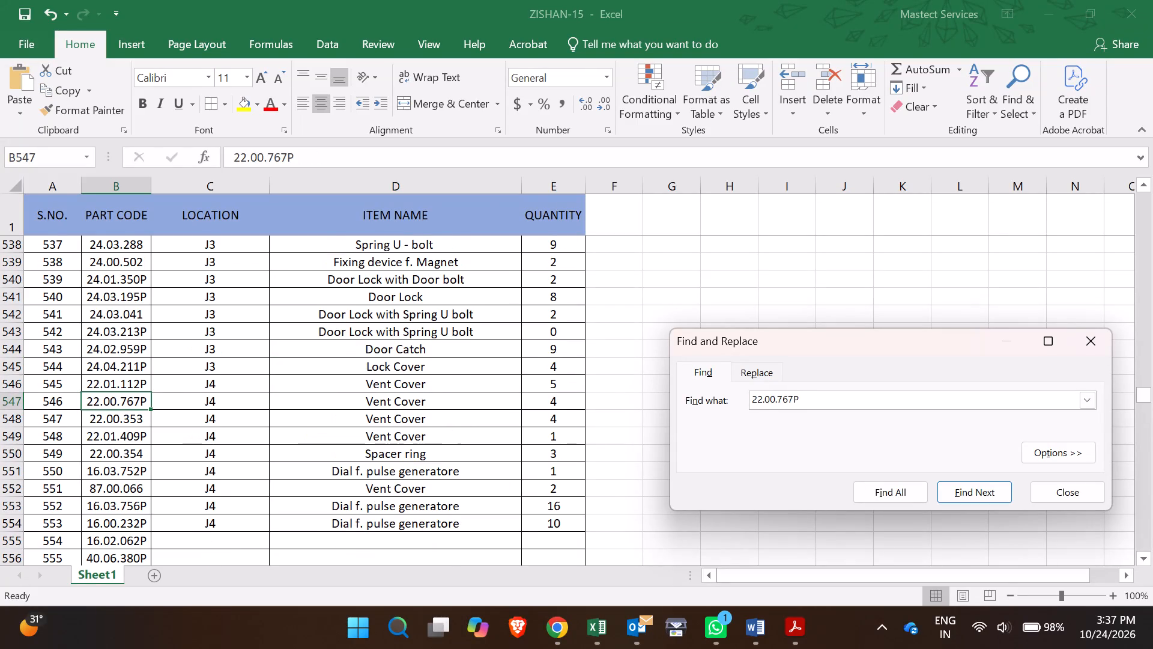
pyautogui.press('Return')
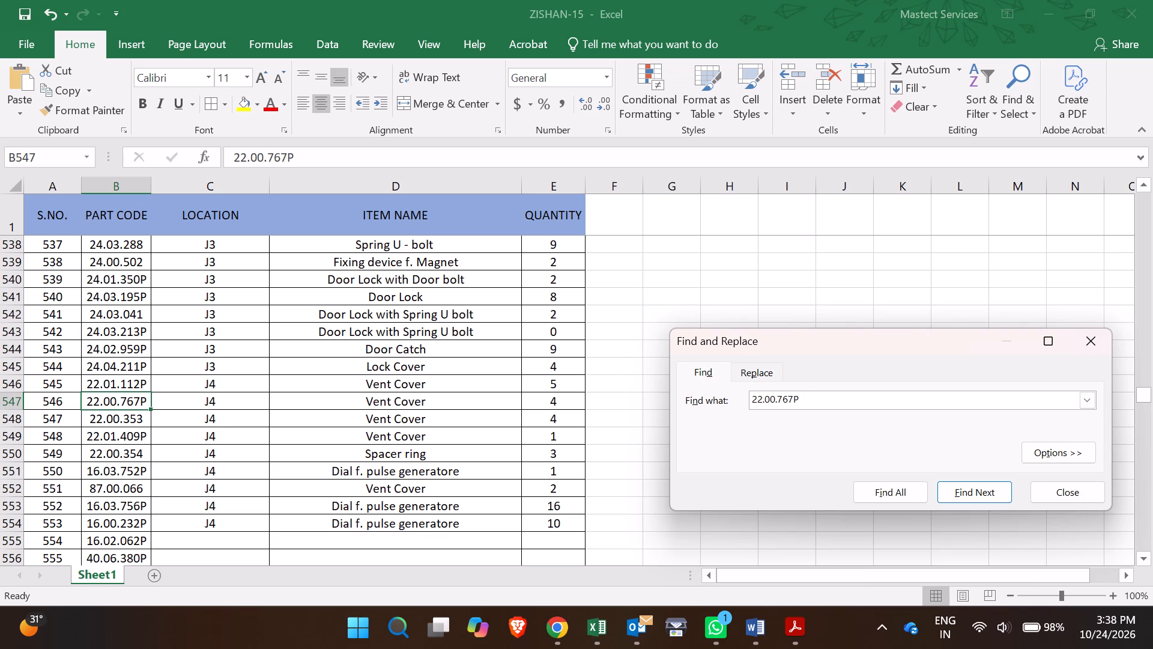
pyautogui.click(15, 403)
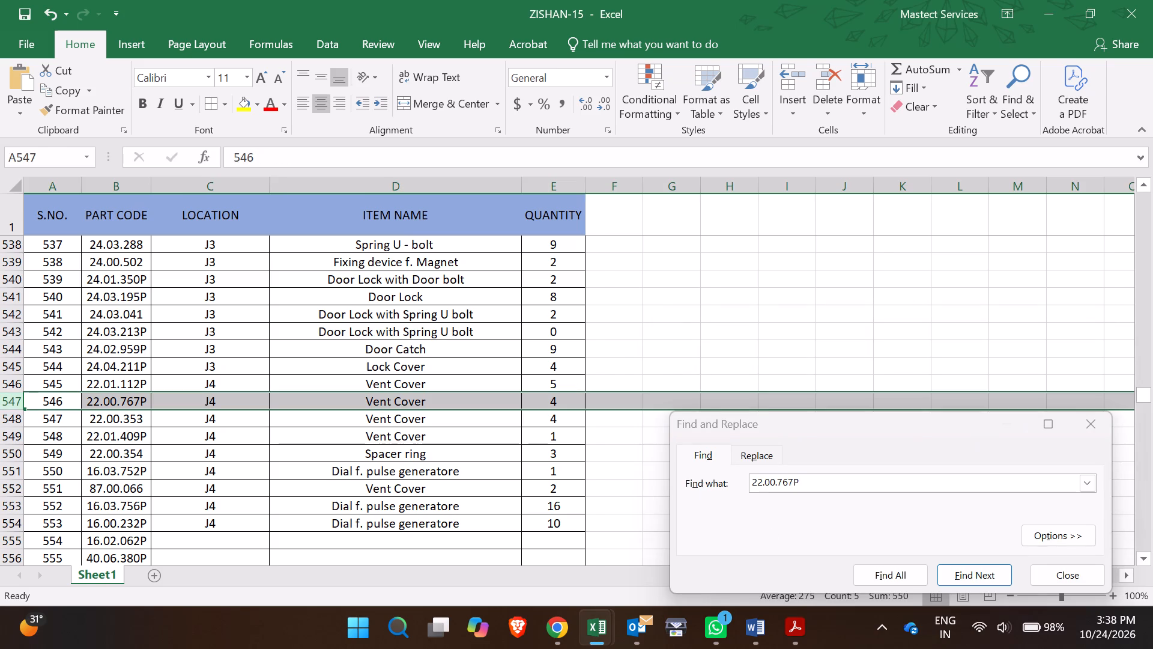
pyautogui.click(1089, 423)
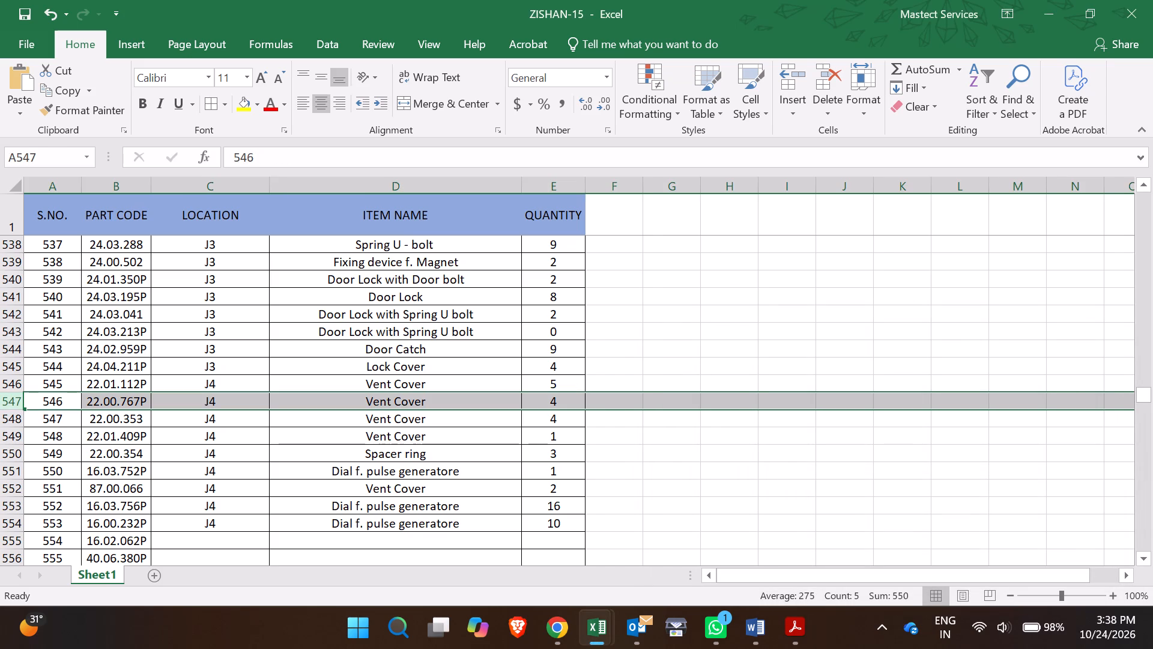
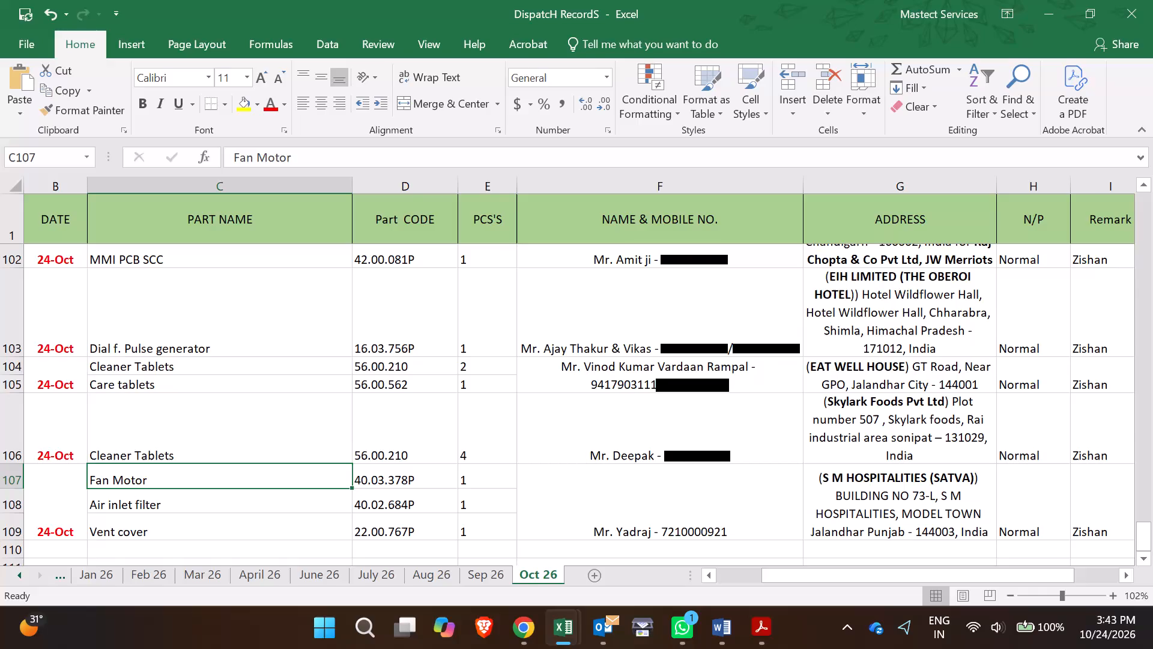
# Switch to the ZISHAN-15 workbook and set the quantity of Vent Cover part 22.00.767P to 3.
pyautogui.hotkey('alt', 'Tab')
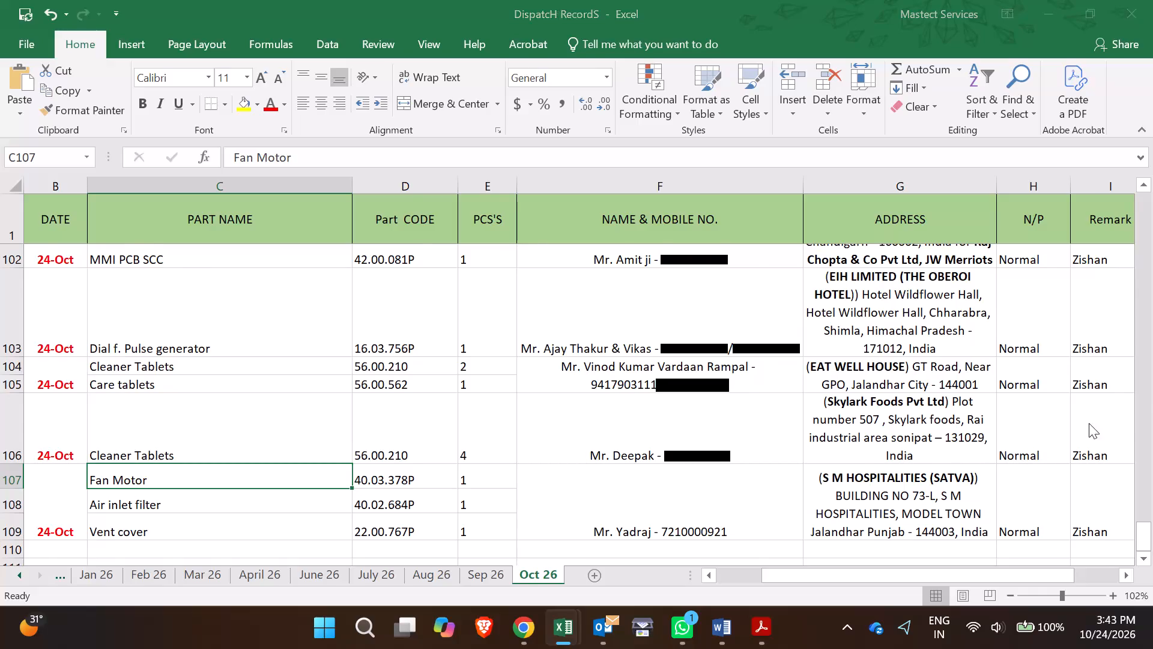
pyautogui.hotkey('alt', 'Tab')
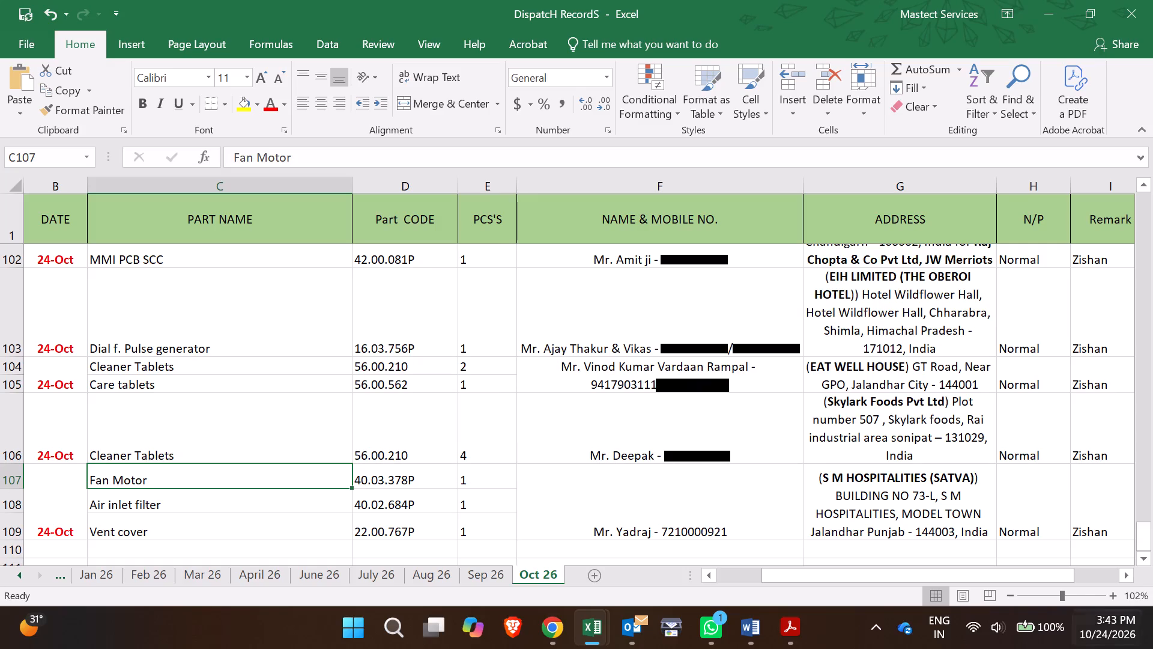
pyautogui.hotkey('alt', 'Tab')
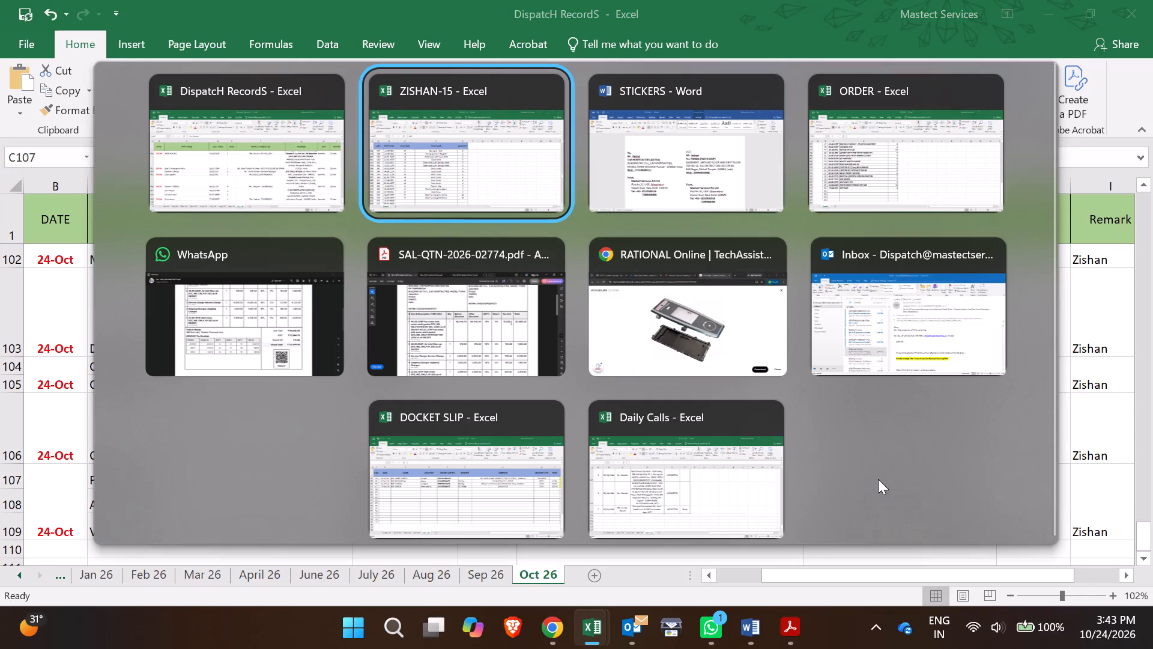
pyautogui.hotkey('alt', 'Right')
pyautogui.hotkey('alt', 'Down')
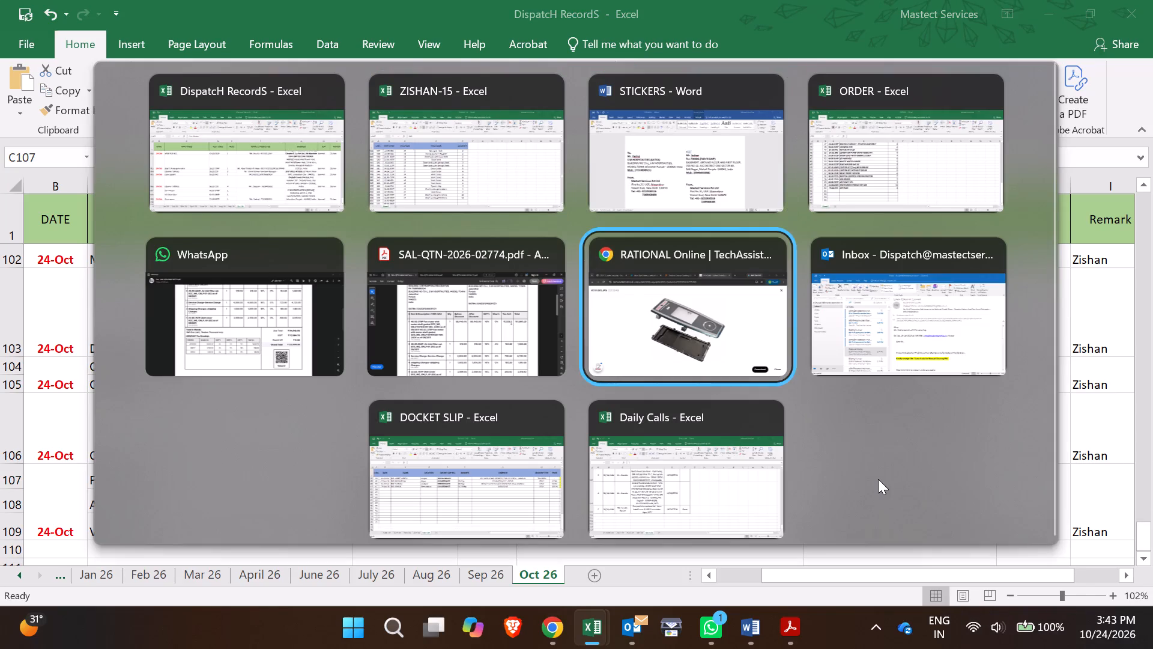
pyautogui.hotkey('alt', 'Left')
pyautogui.hotkey('alt', 'Up')
pyautogui.hotkey('alt', 'Right')
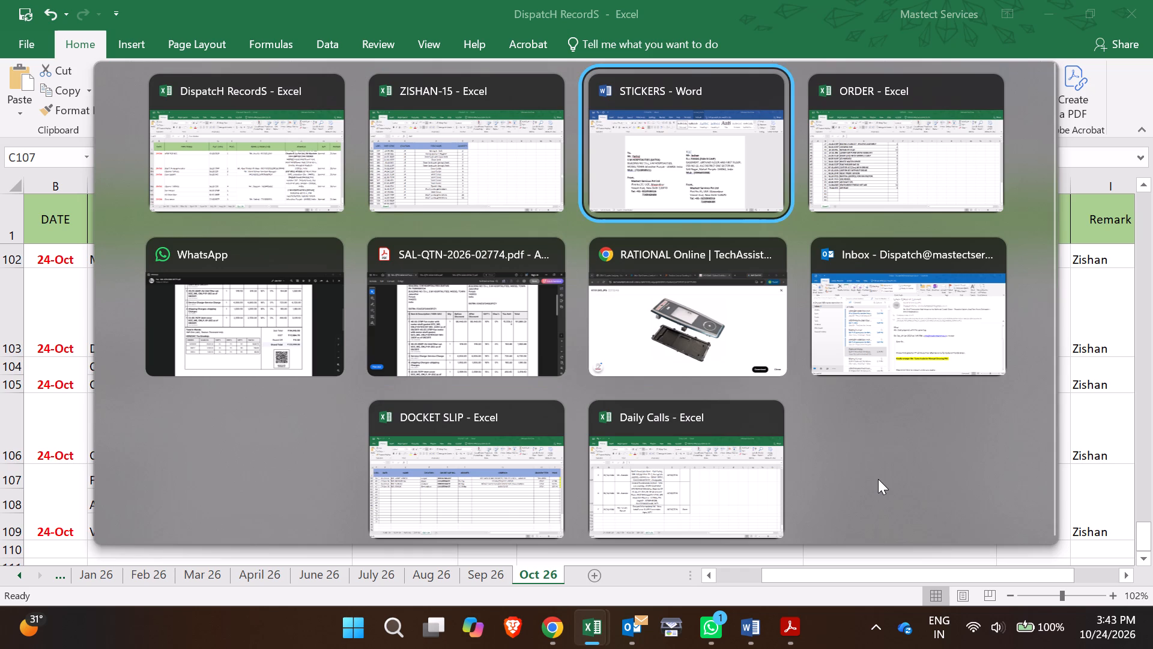
pyautogui.hotkey('alt', 'Right')
pyautogui.hotkey('alt', 'Left')
pyautogui.hotkey('alt', 'Left')
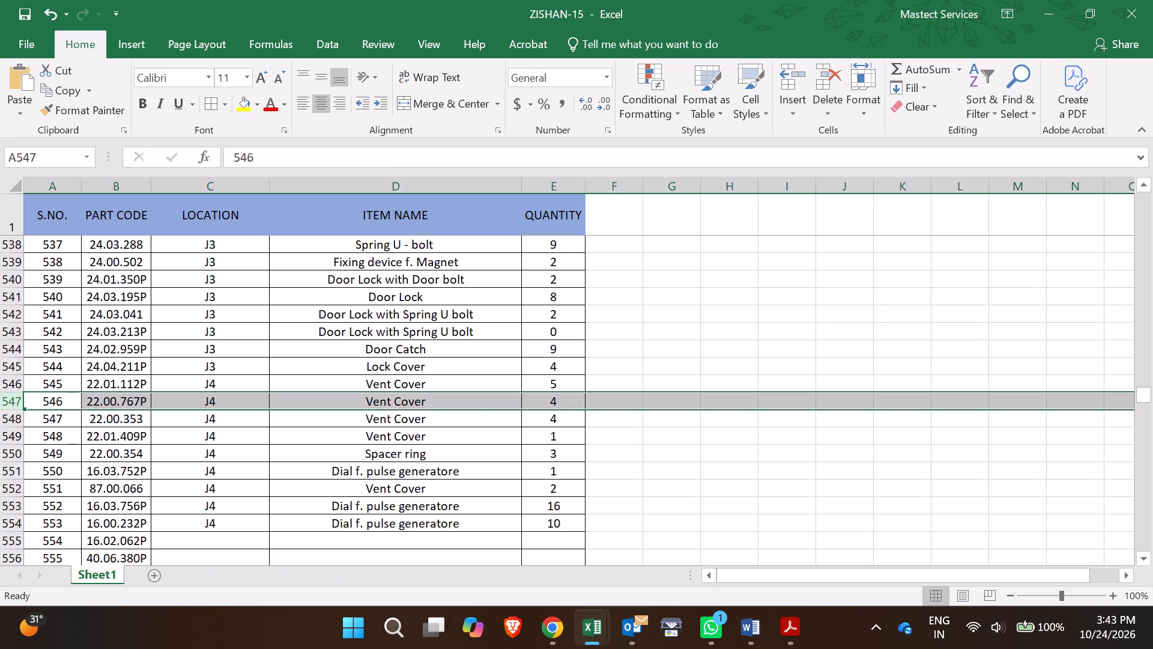
pyautogui.hotkey('alt', 'Tab')
pyautogui.hotkey('alt', 'Tab')
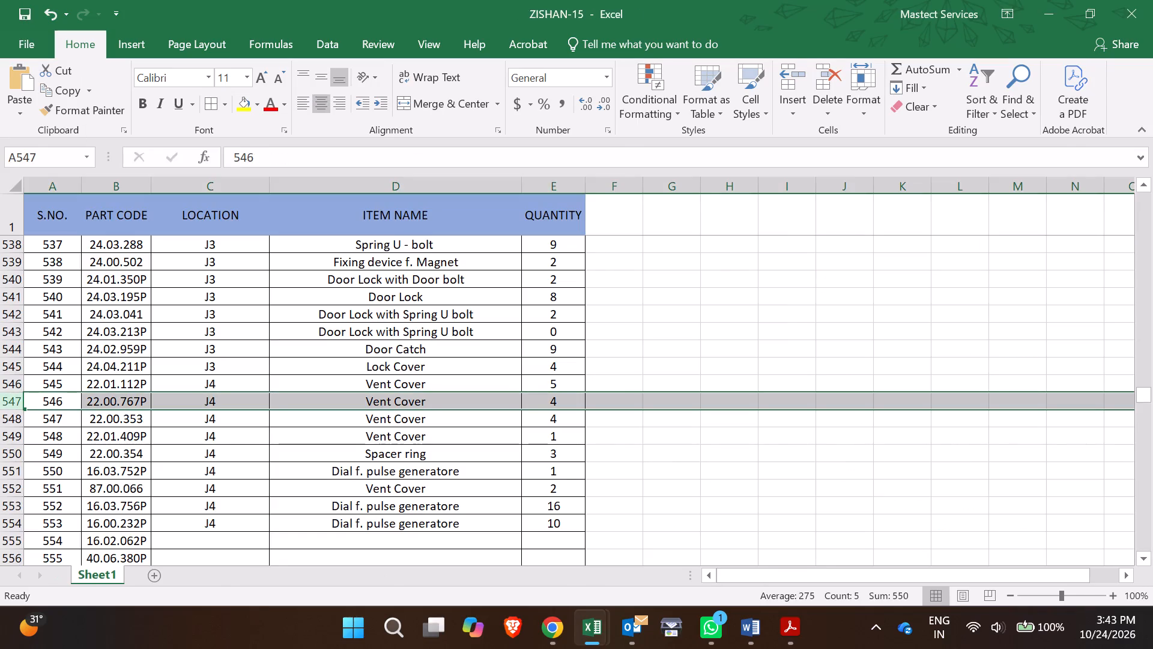
pyautogui.click(545, 401)
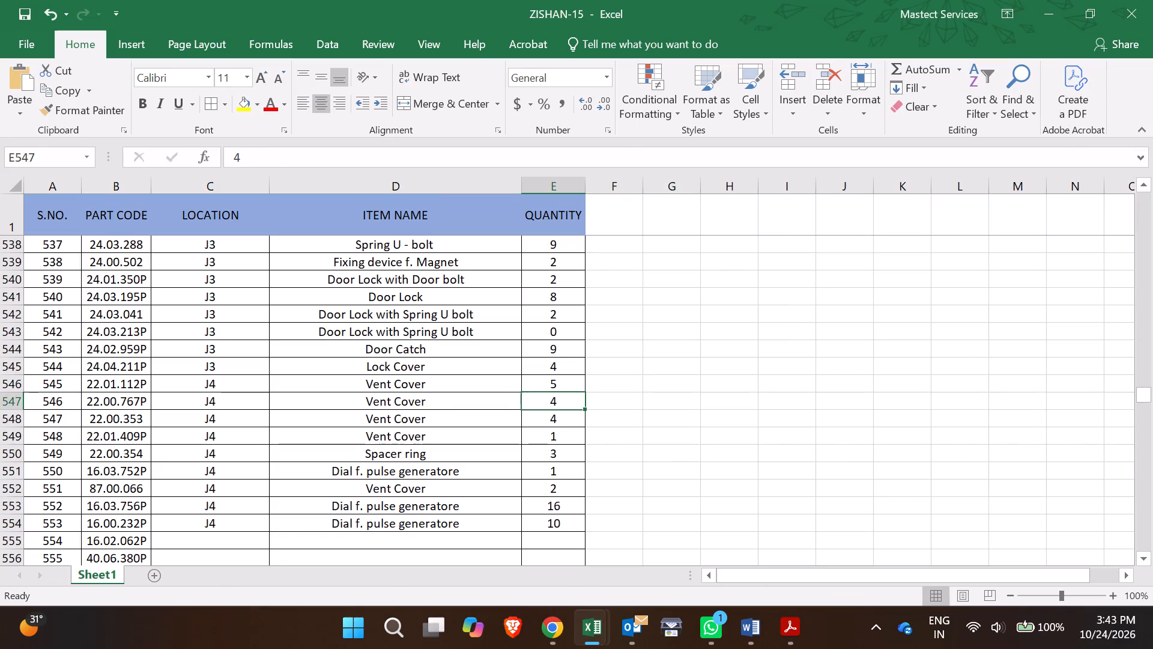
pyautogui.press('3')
pyautogui.press('Return')
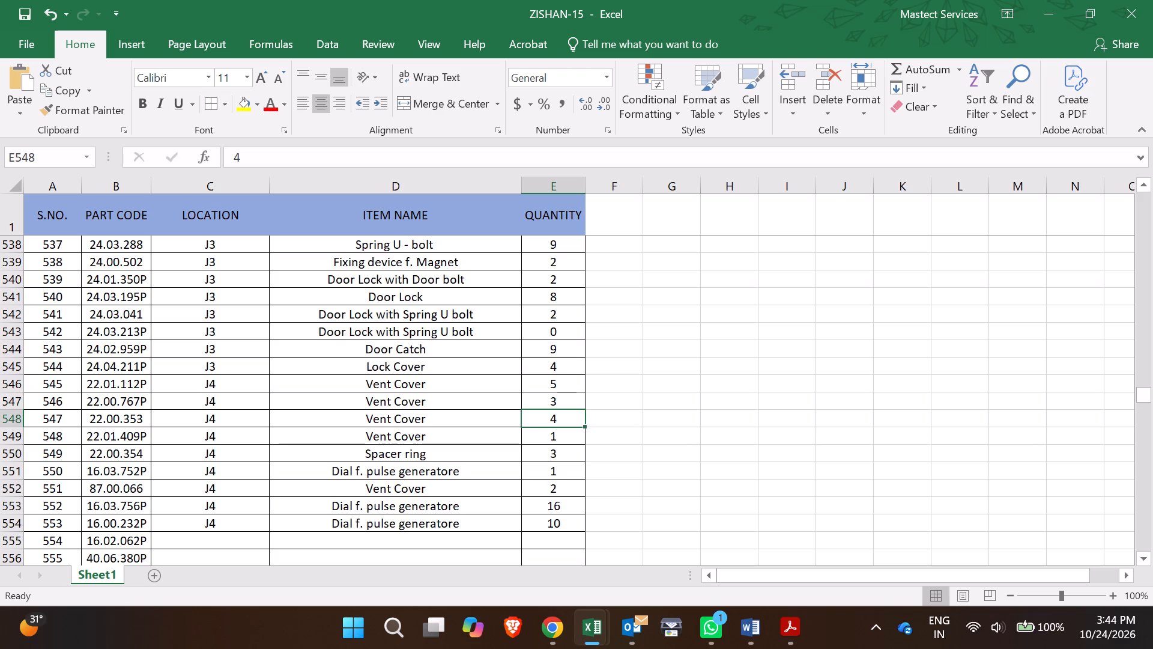
# Find part code 40.03.378P in the parts list, set the Fan Motor's quantity to 6, and save the workbook.
pyautogui.hotkey('ctrl', 'f')
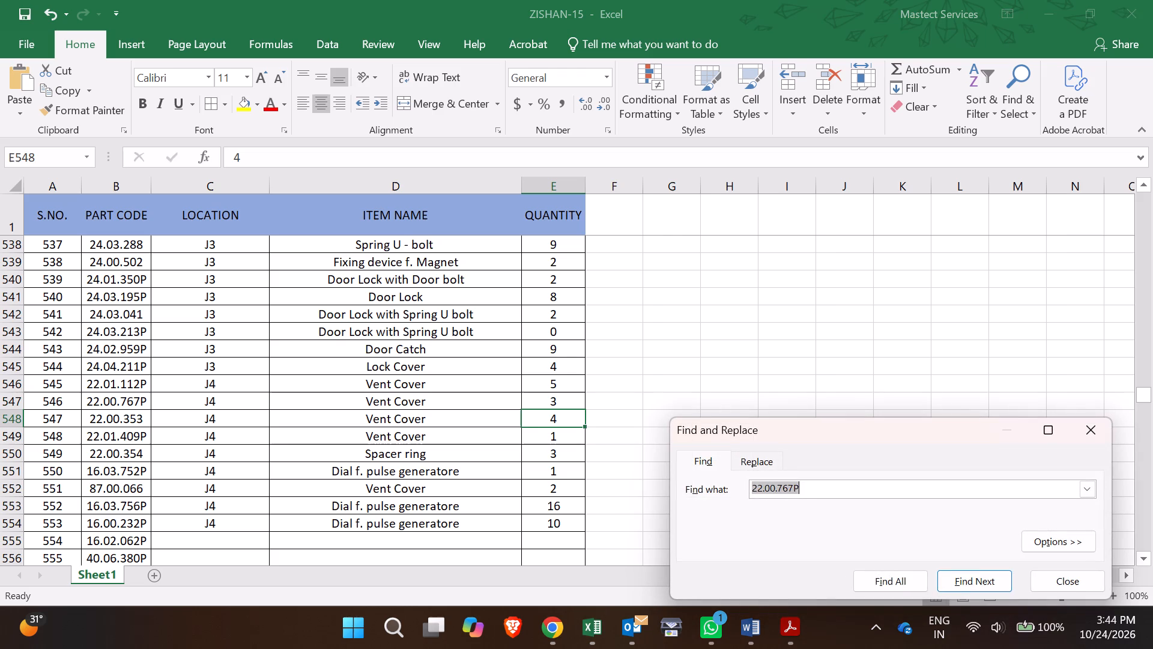
pyautogui.press('BackSpace')
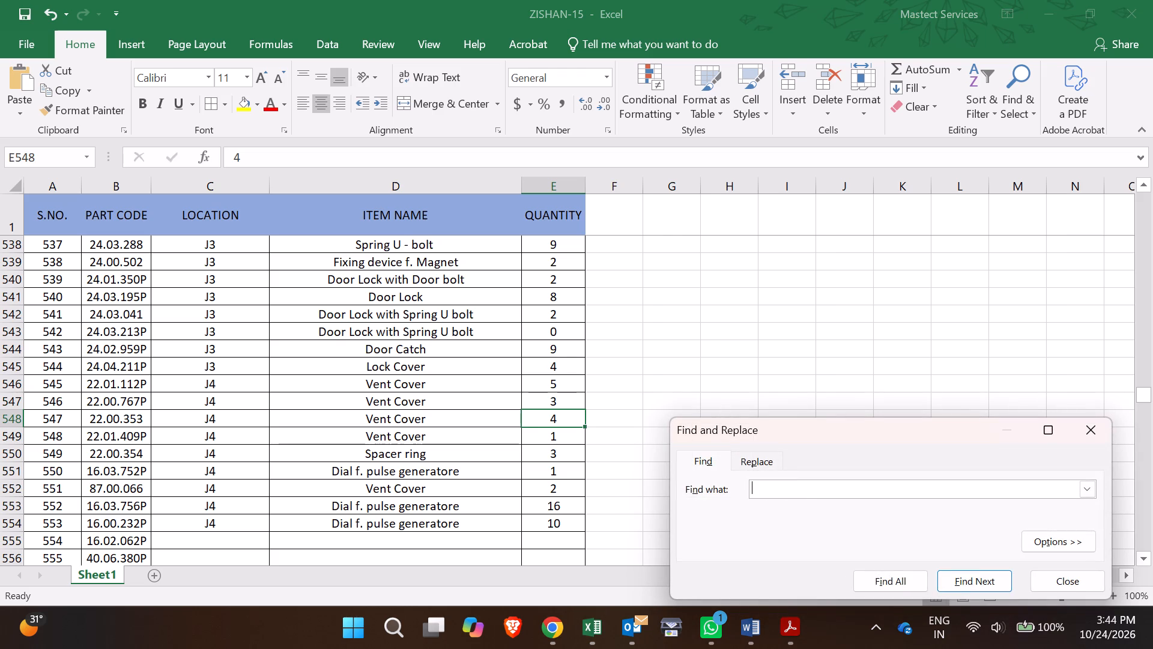
pyautogui.write('40.03.')
pyautogui.write('378')
pyautogui.hotkey('shift', 'p')
pyautogui.press('Return')
pyautogui.press('Return')
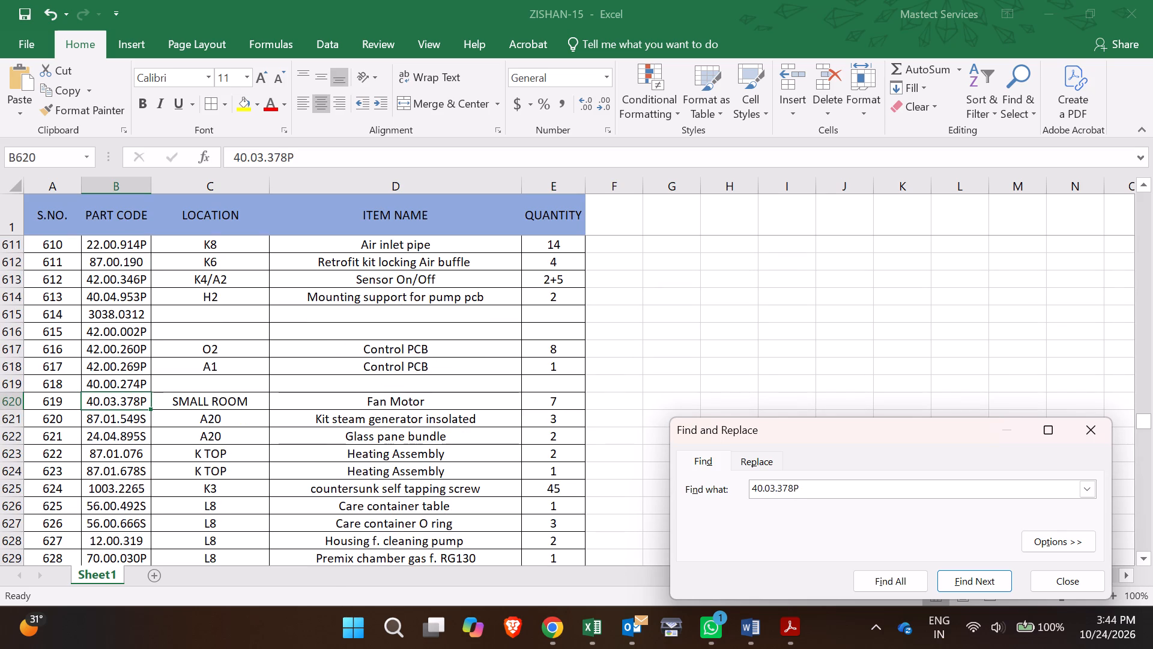
pyautogui.click(546, 401)
pyautogui.press('6')
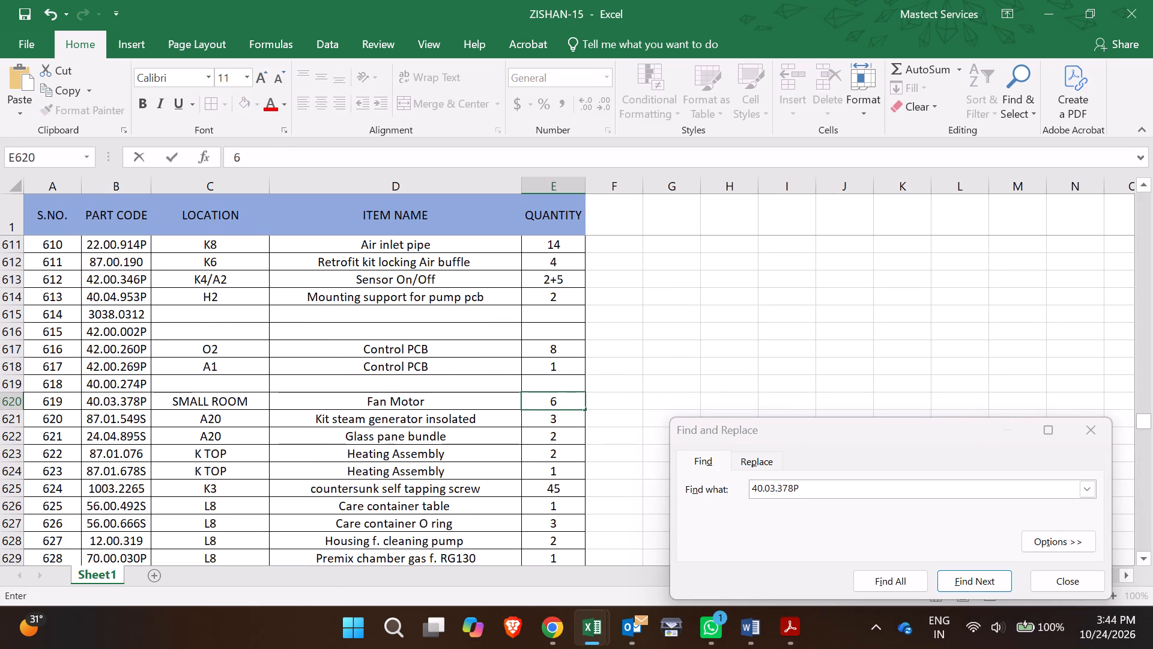
pyautogui.press('Return')
pyautogui.hotkey('ctrl', 's')
pyautogui.hotkey('ctrl', 's')
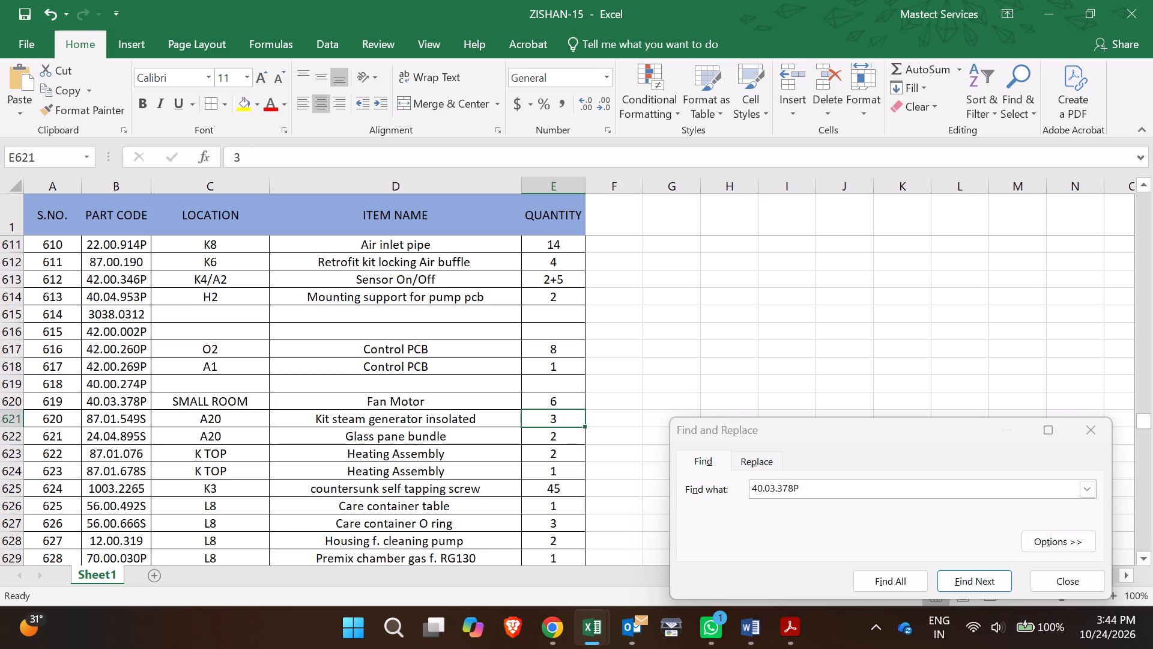
# Find part code 40.02.684P, set that Air Inlet Filter's quantity to 58, save the workbook, and close the search.
pyautogui.doubleClick(838, 487)
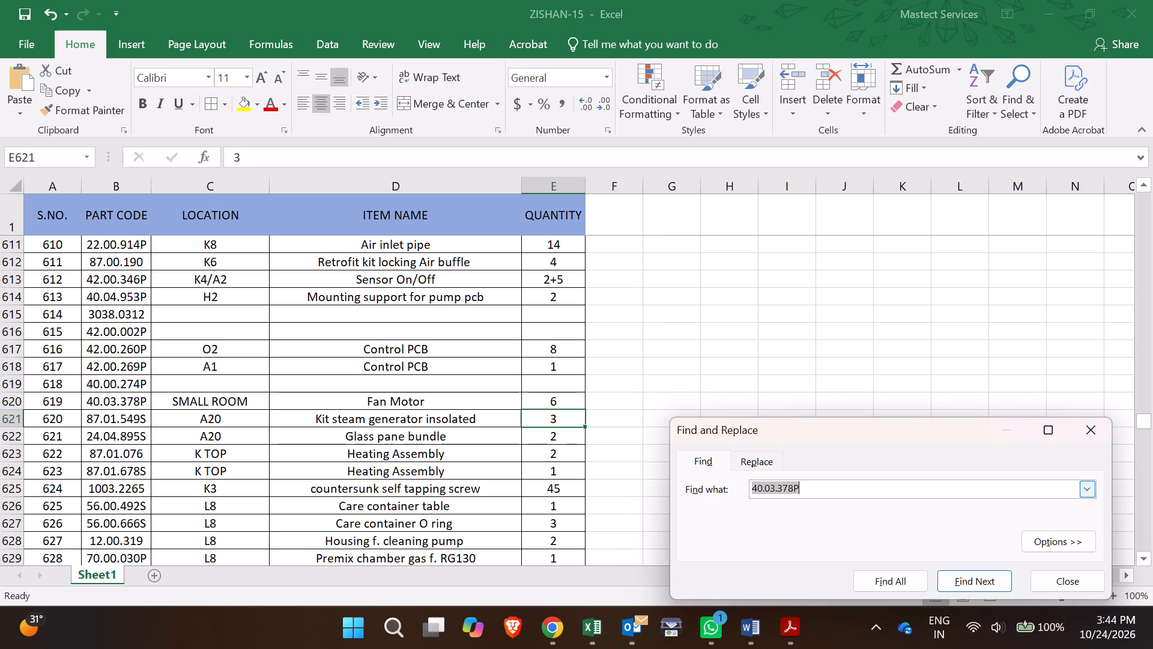
pyautogui.press('BackSpace')
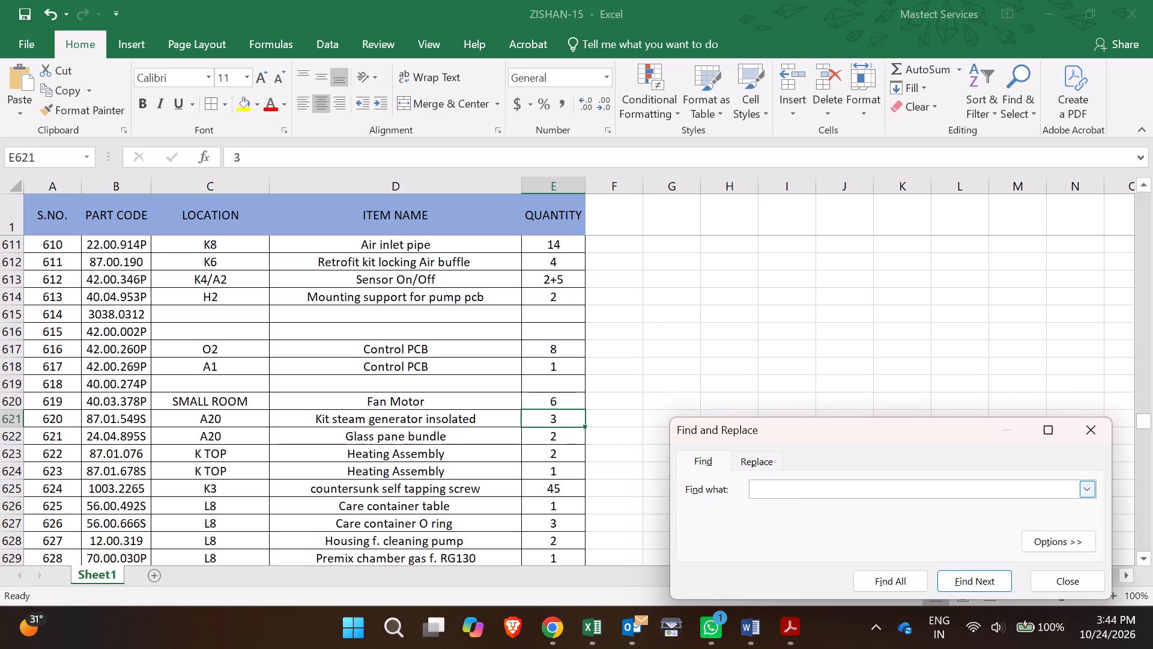
pyautogui.write('40.')
pyautogui.write('02')
pyautogui.press('.')
pyautogui.write('684')
pyautogui.hotkey('shift', 'p')
pyautogui.press('Return')
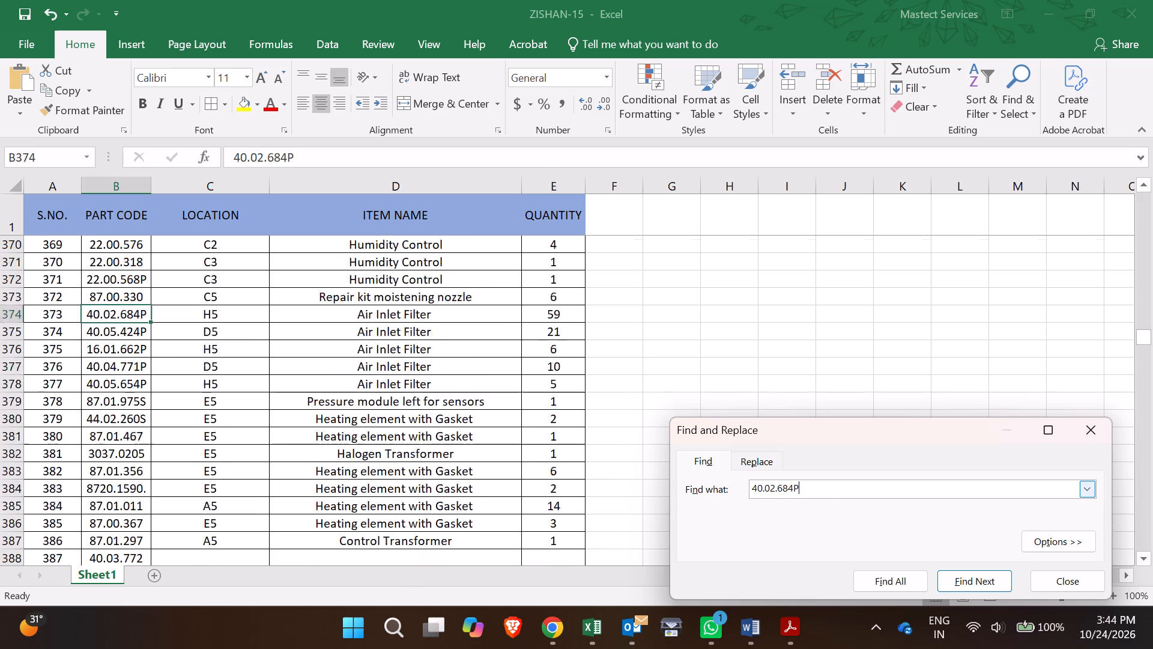
pyautogui.press('Return')
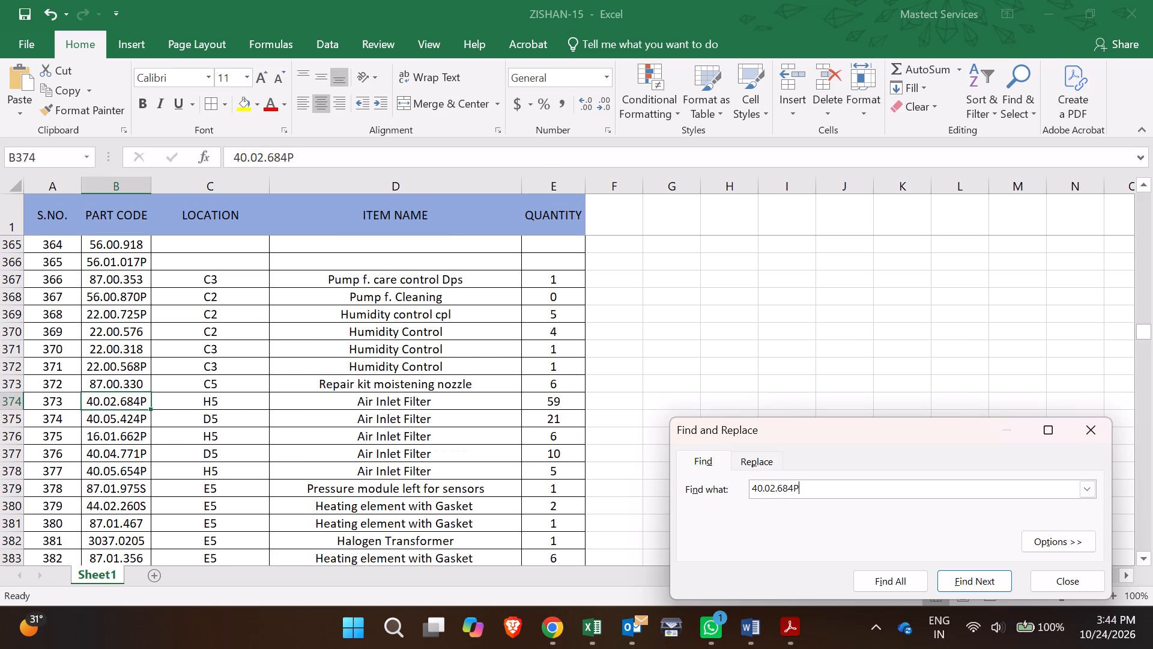
pyautogui.click(250, 404)
pyautogui.press('Right')
pyautogui.press('Right')
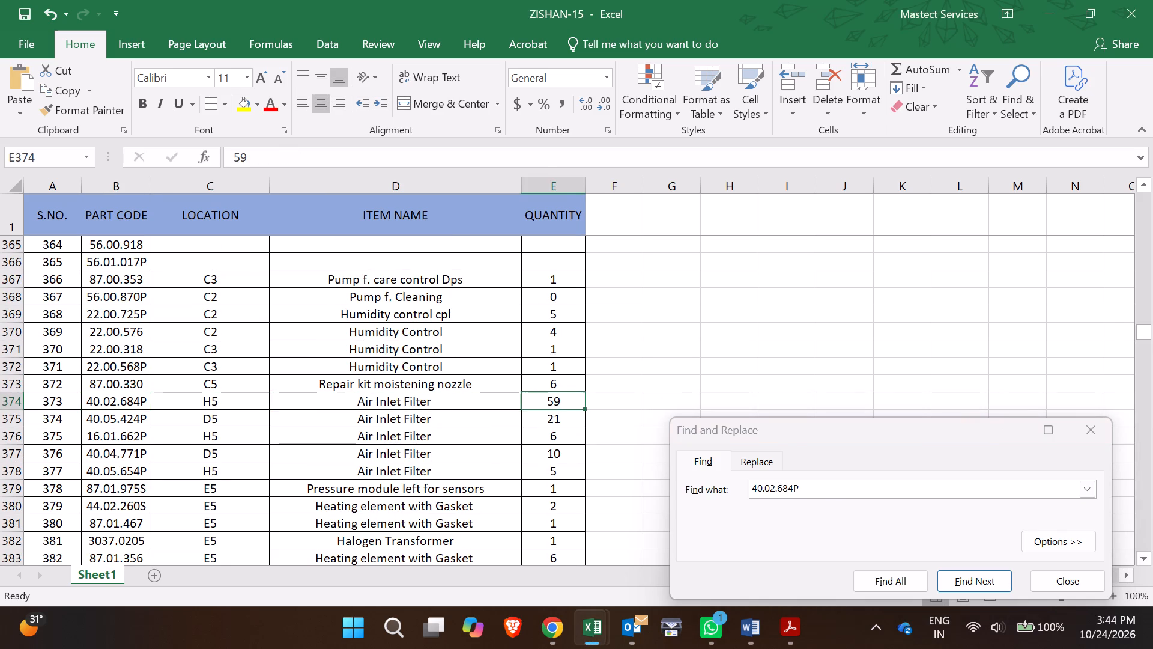
pyautogui.write('58')
pyautogui.press('Return')
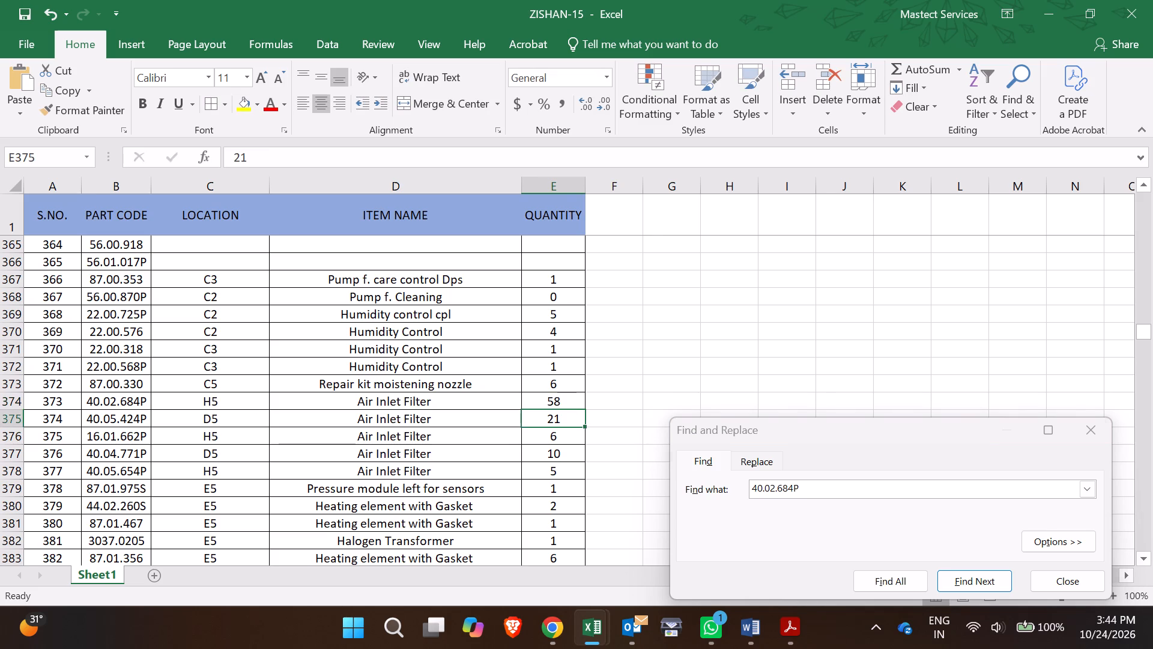
pyautogui.hotkey('ctrl', 's')
pyautogui.hotkey('ctrl', 's')
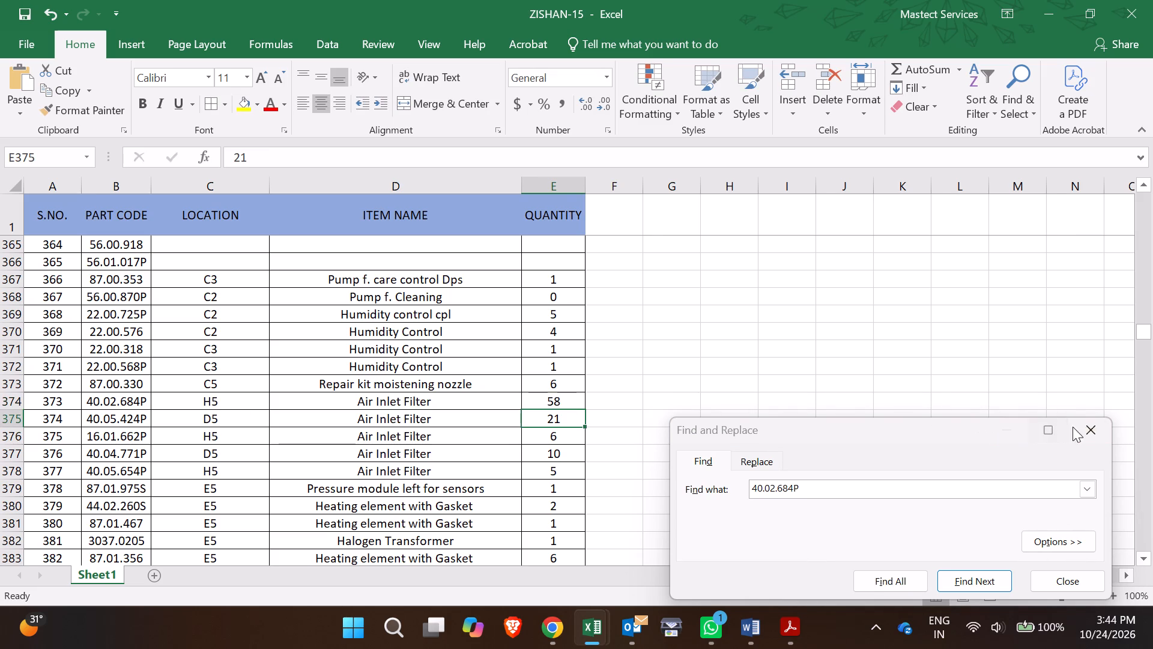
pyautogui.click(1083, 427)
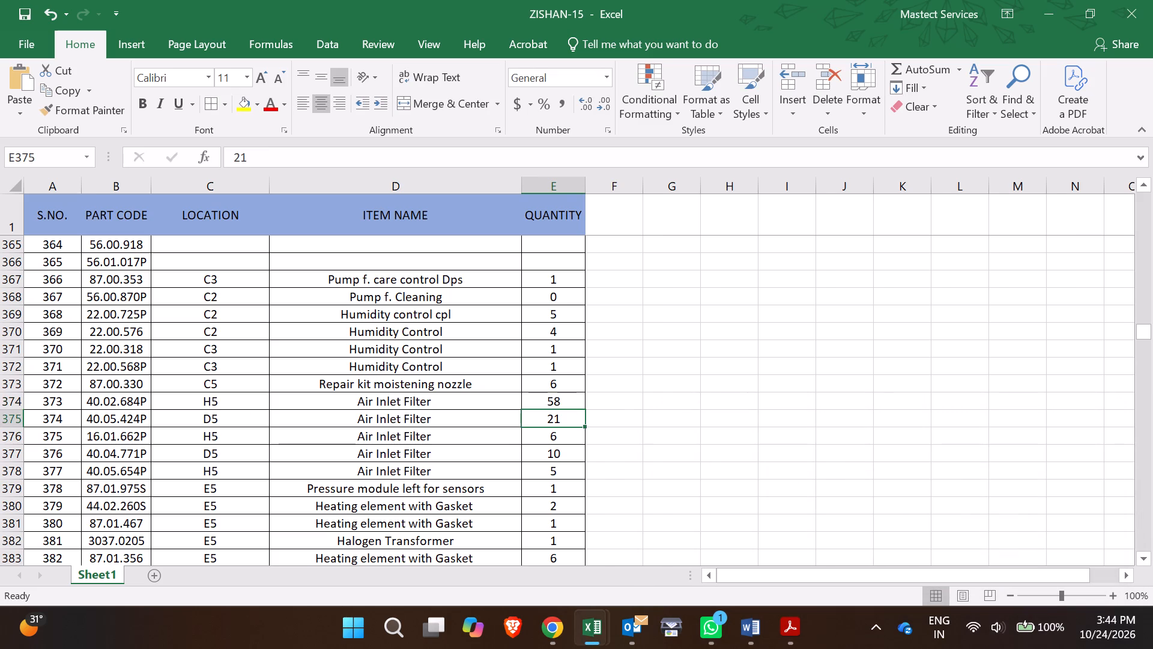
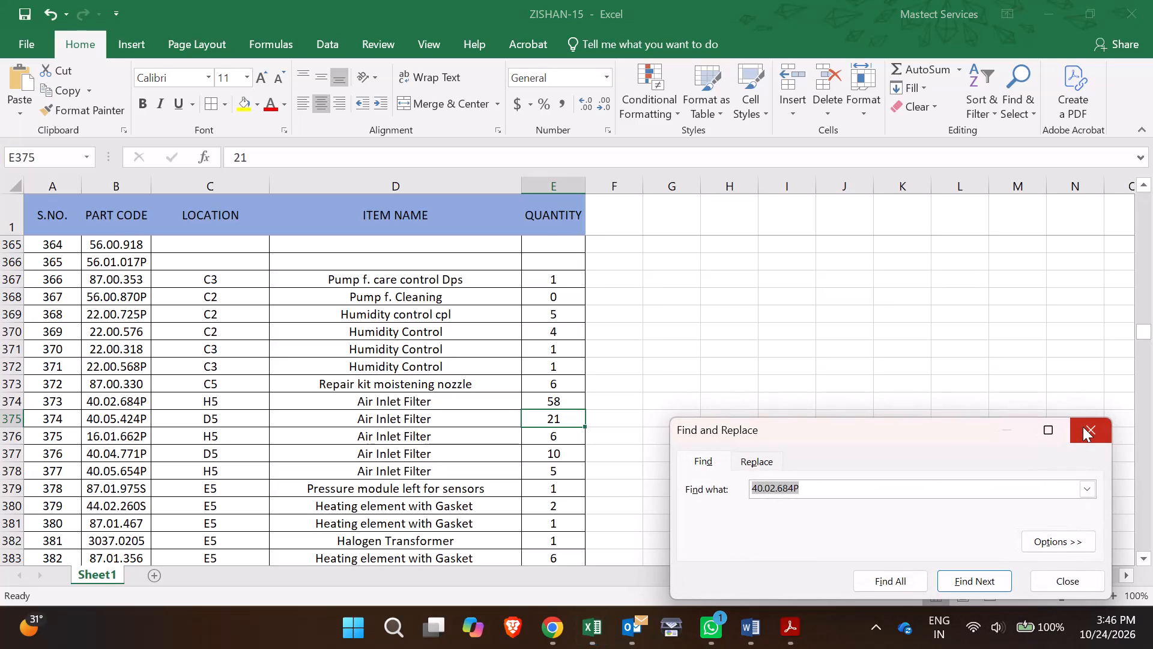
# Find part code 56.00.823P, set the Elbow f. Suction hose quantity to 12, close the search, and save the workbook.
pyautogui.press('BackSpace')
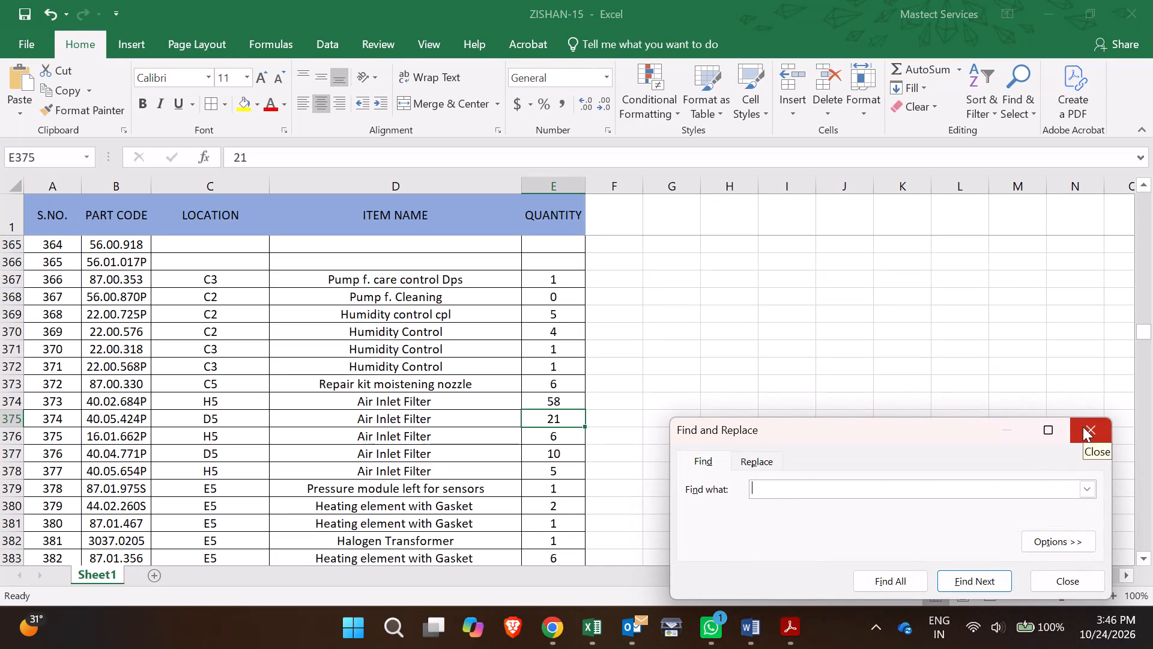
pyautogui.write('56.00')
pyautogui.write('.823')
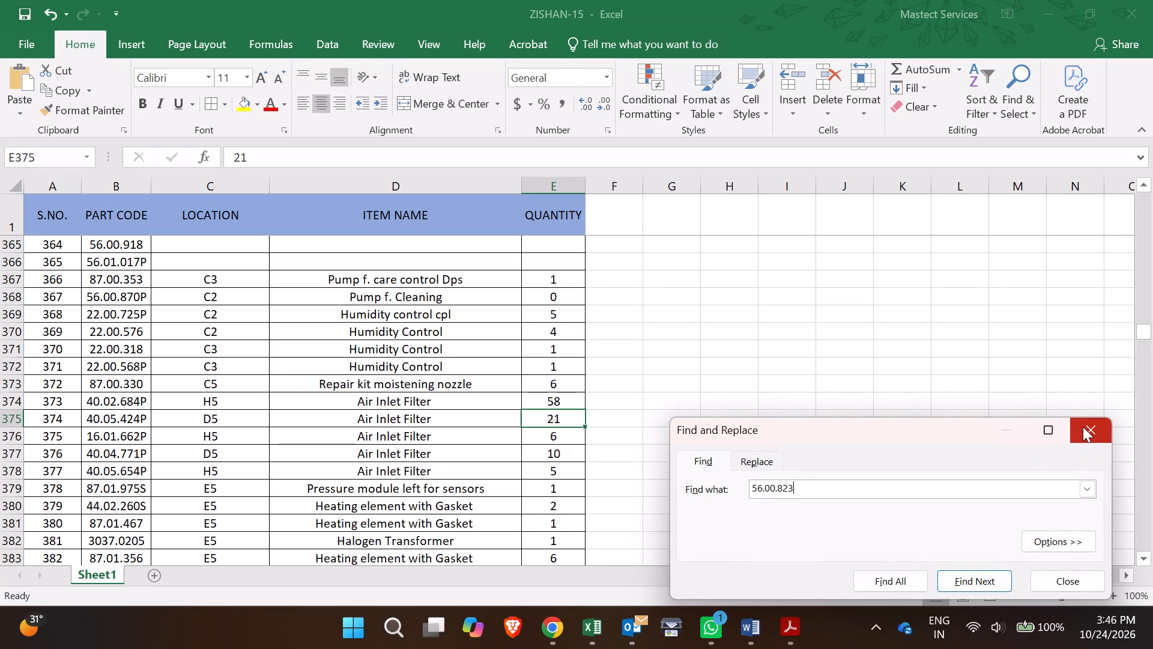
pyautogui.hotkey('shift', 'p')
pyautogui.press('Return')
pyautogui.press('Return')
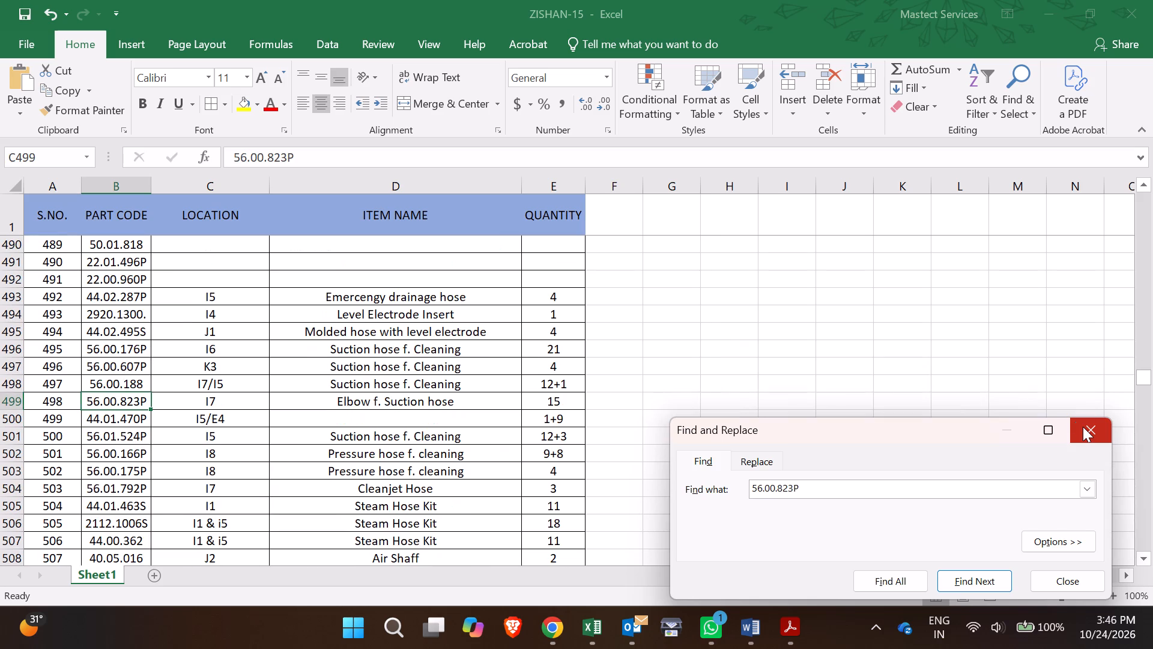
pyautogui.click(557, 402)
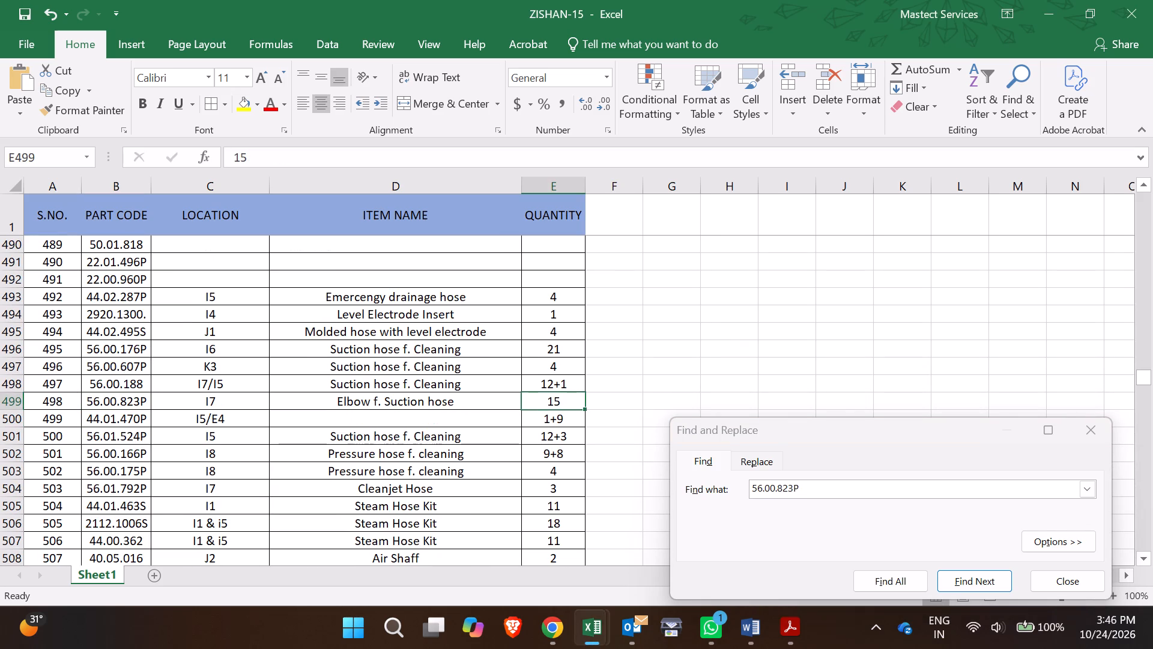
pyautogui.write('12')
pyautogui.press('Return')
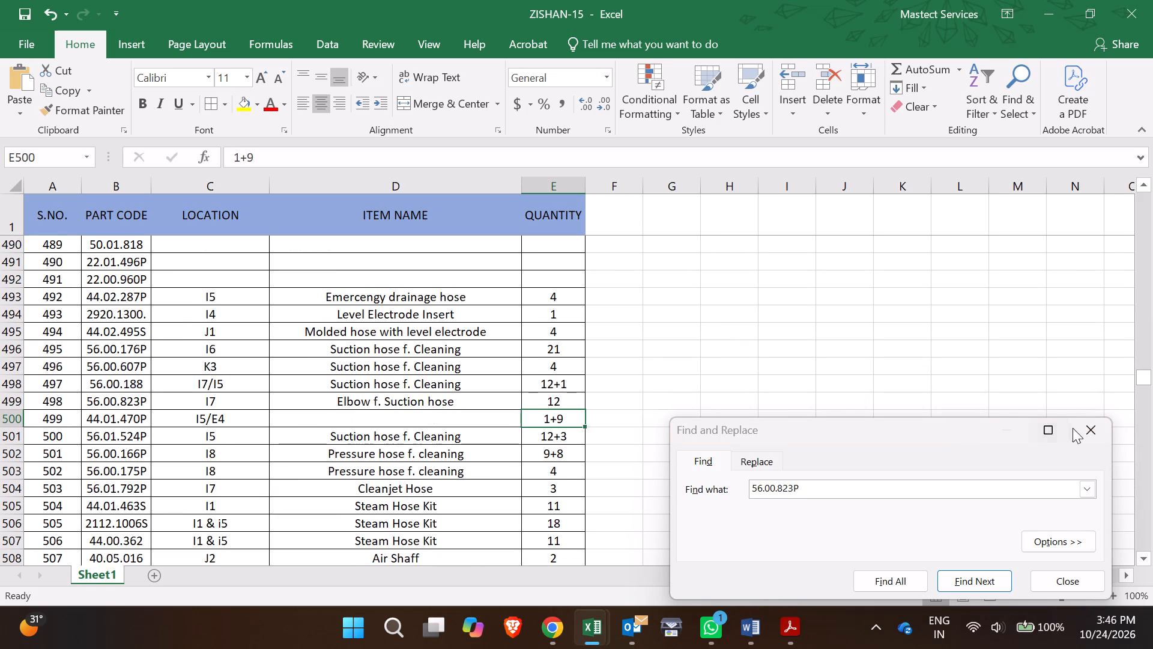
pyautogui.click(1078, 428)
pyautogui.hotkey('ctrl', 's')
pyautogui.hotkey('ctrl', 's')
pyautogui.hotkey('ctrl', 's')
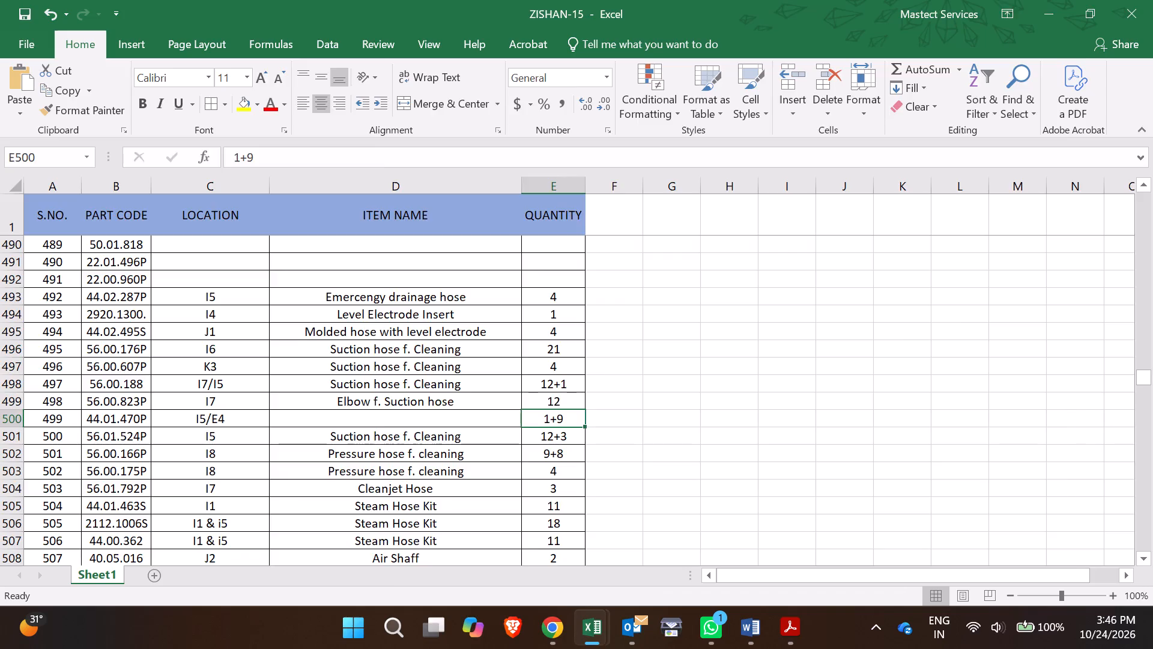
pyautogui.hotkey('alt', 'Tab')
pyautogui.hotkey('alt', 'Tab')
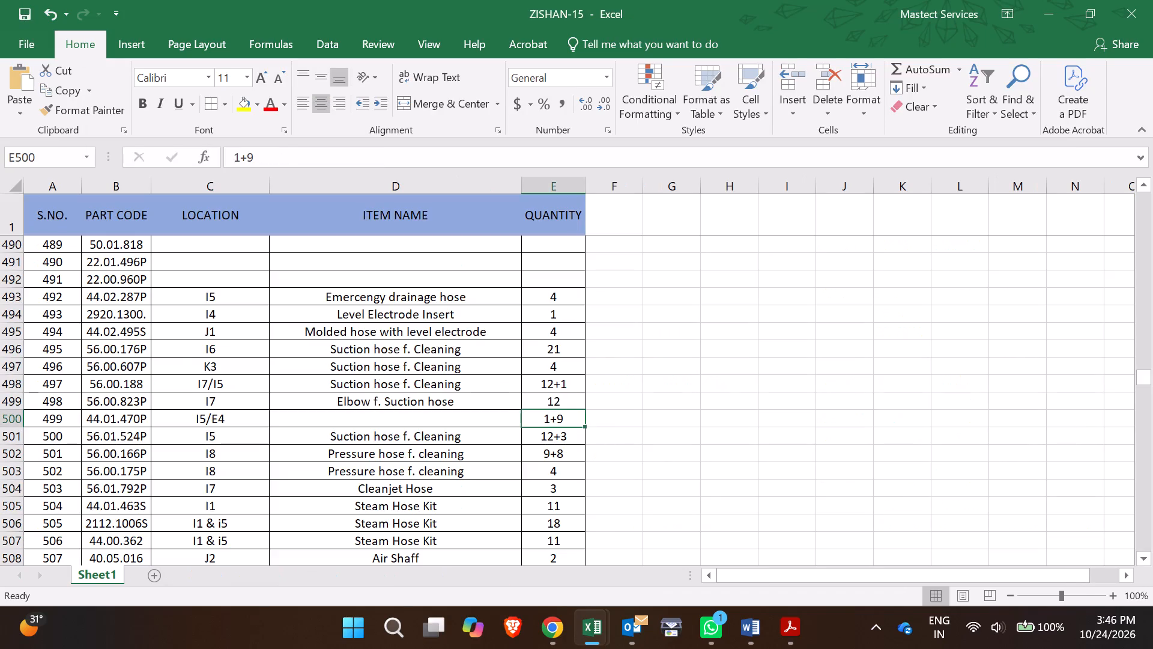
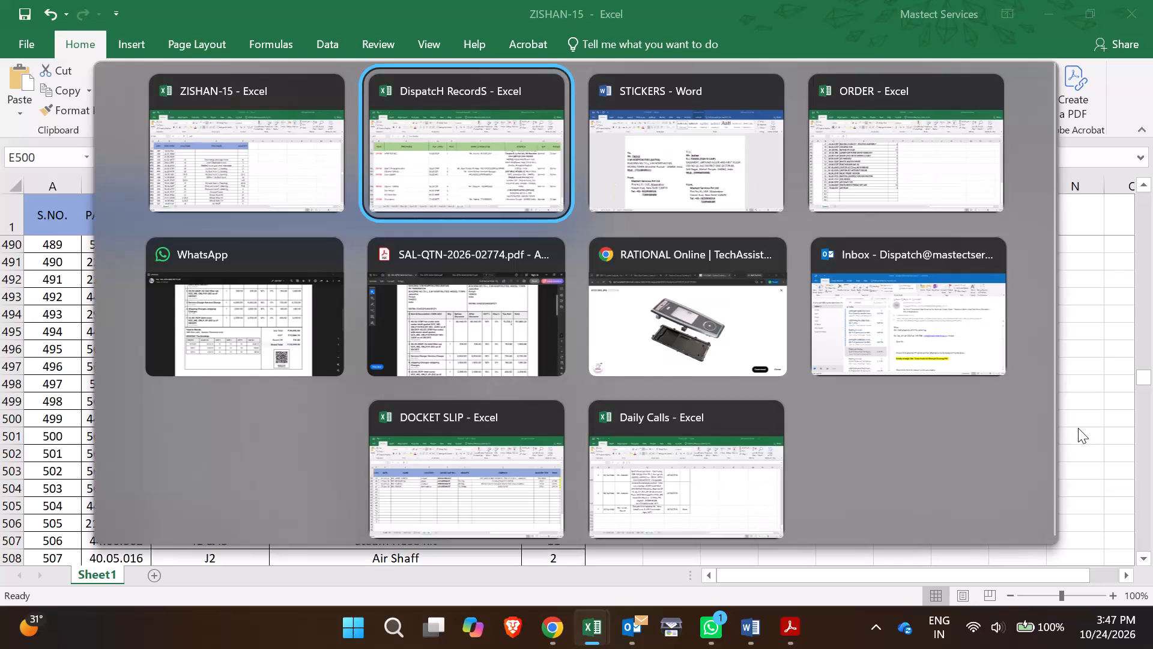
# Switch to the DispatcH RecordS workbook and enter centred serial number 70 in row 110 of the Oct 26 sheet.
pyautogui.hotkey('alt', 'Down')
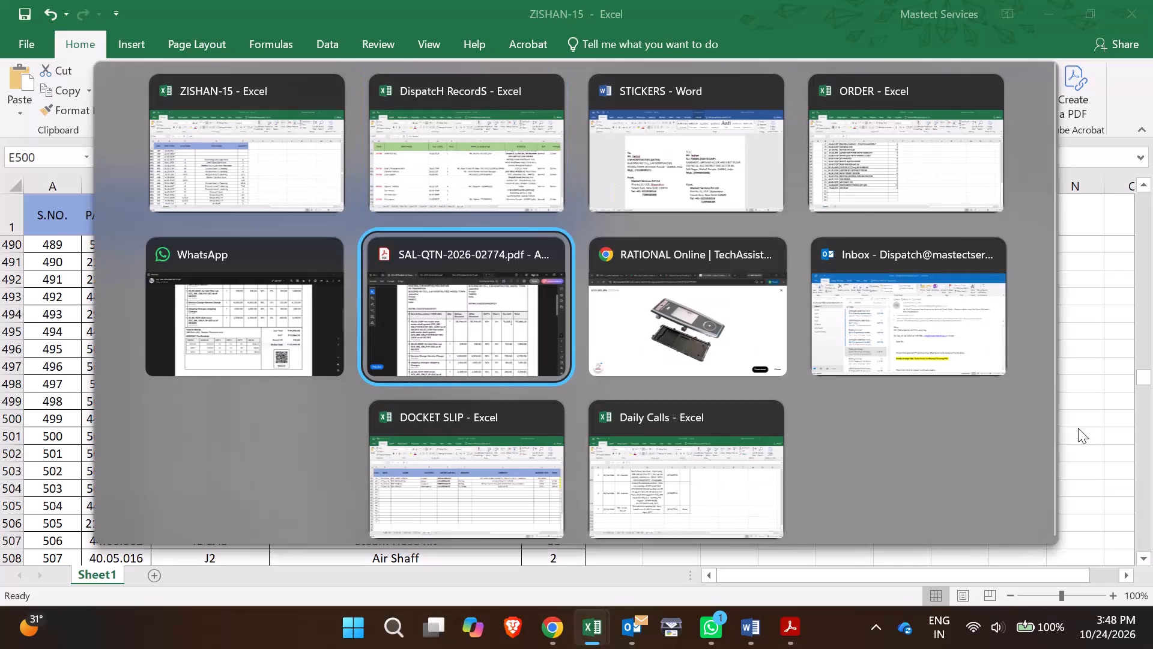
pyautogui.hotkey('alt', 'Left')
pyautogui.hotkey('alt', 'Up')
pyautogui.hotkey('alt', 'Right')
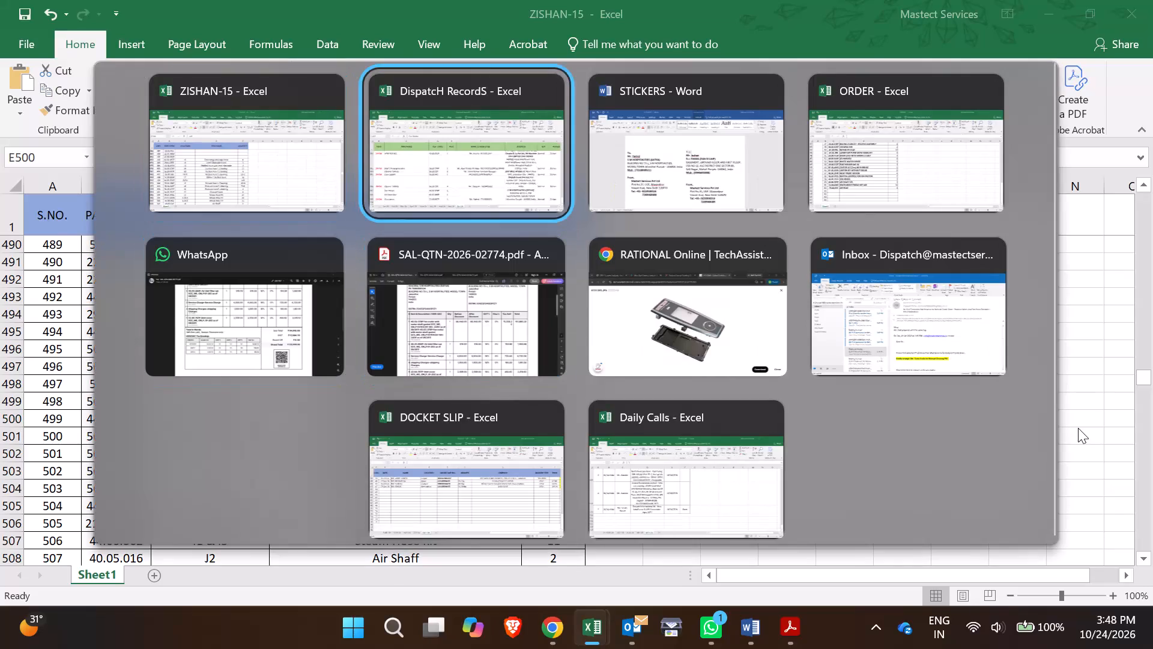
pyautogui.scroll(-1, 706, 391)
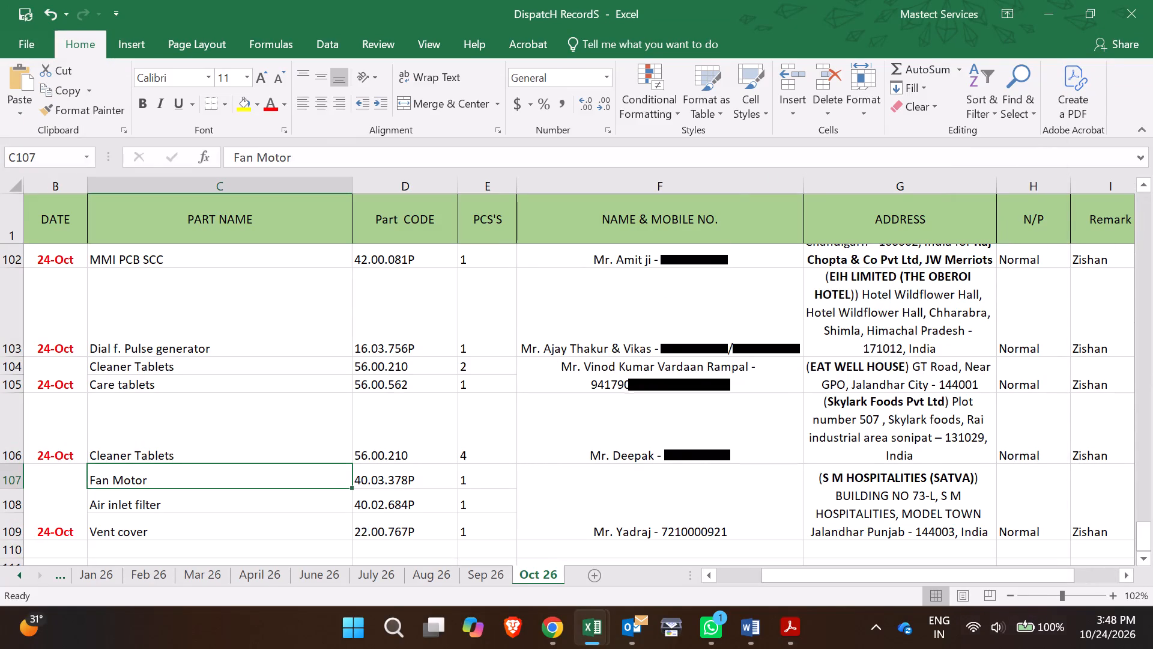
pyautogui.scroll(-1, 706, 391)
pyautogui.hscroll(5, 61, 442)
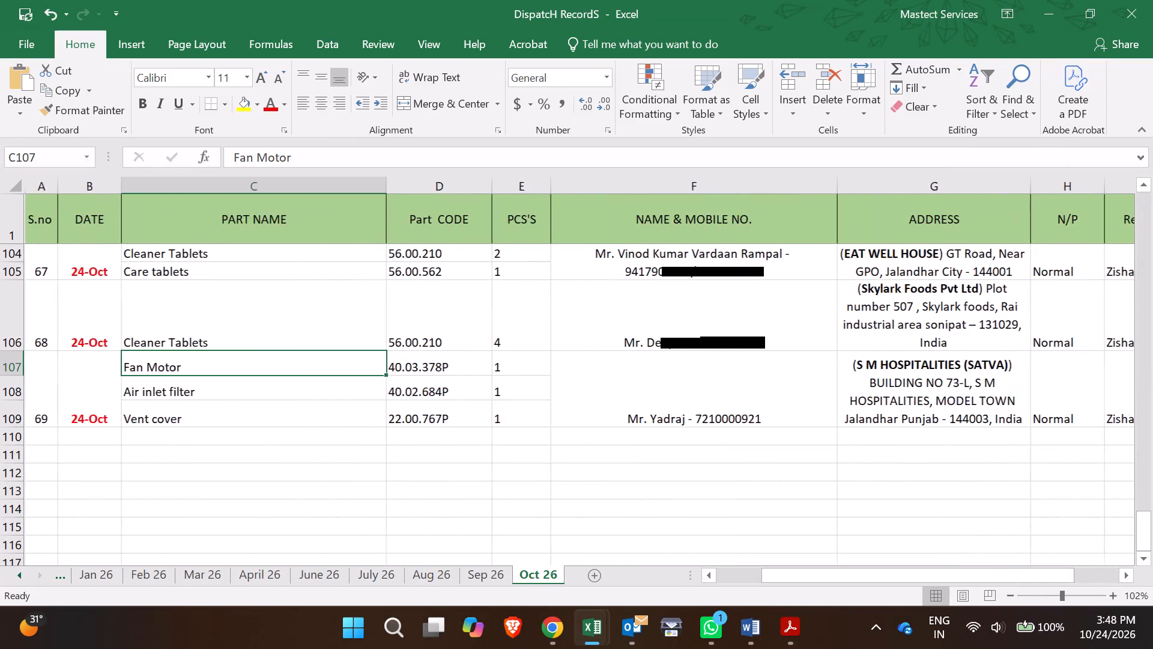
pyautogui.click(41, 437)
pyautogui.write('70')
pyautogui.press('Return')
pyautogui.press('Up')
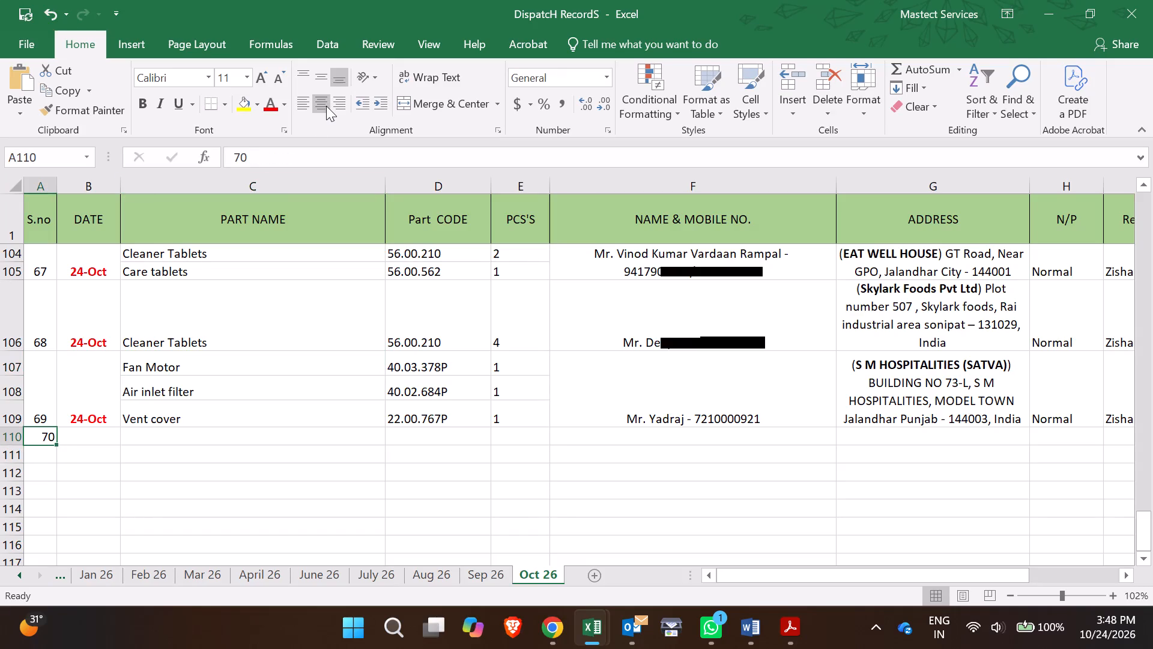
pyautogui.click(326, 106)
# Copy the 24-Oct date from entry 69 into the date cell of entry 70.
pyautogui.press('Right')
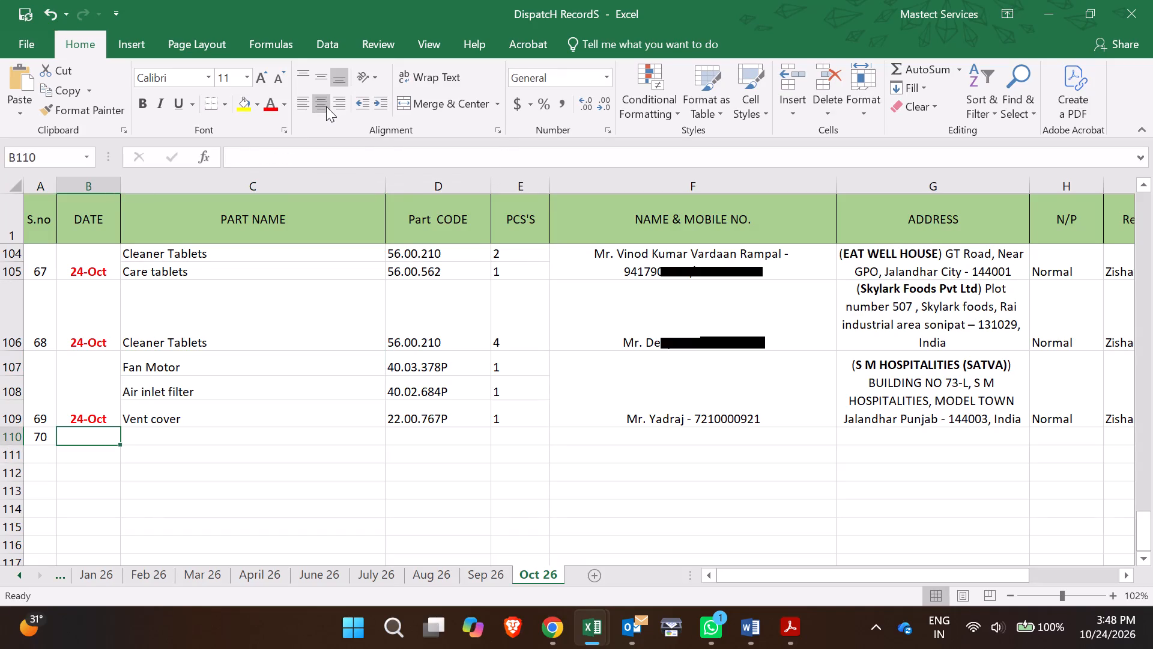
pyautogui.hotkey('ctrl', 'd')
pyautogui.press('Return')
pyautogui.press('Up')
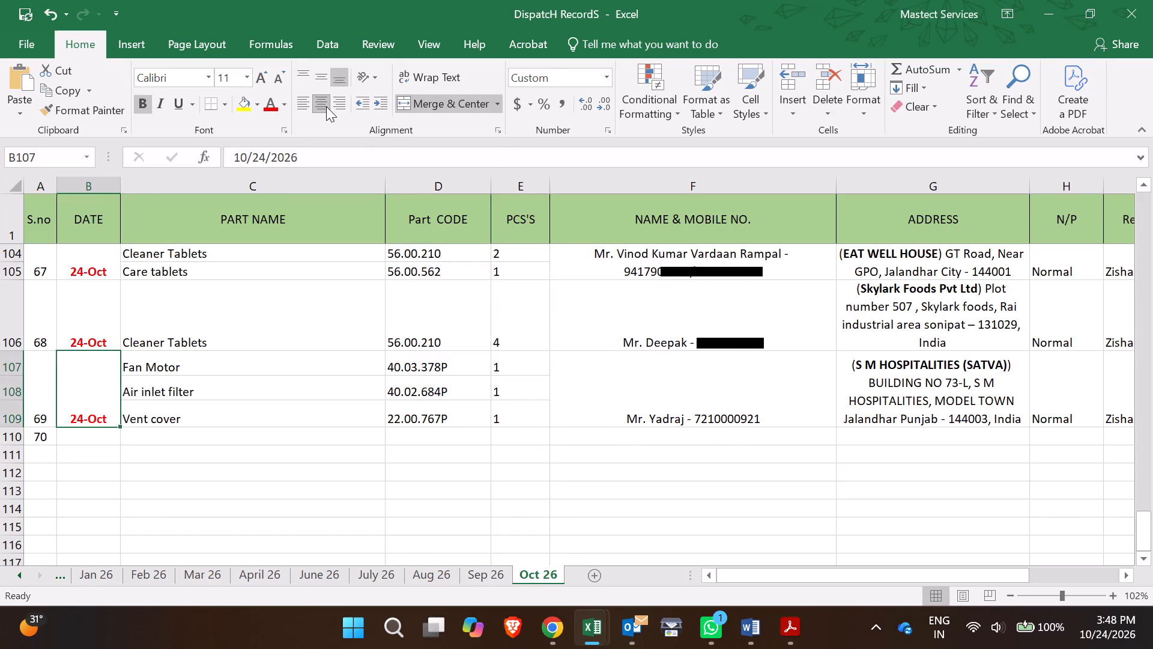
# Copy entry 69's 24-Oct date into entry 70's date cell as a single unmerged, centred cell, and save the workbook.
pyautogui.hotkey('ctrl', 'c')
pyautogui.press('Down')
pyautogui.hotkey('ctrl', 'v')
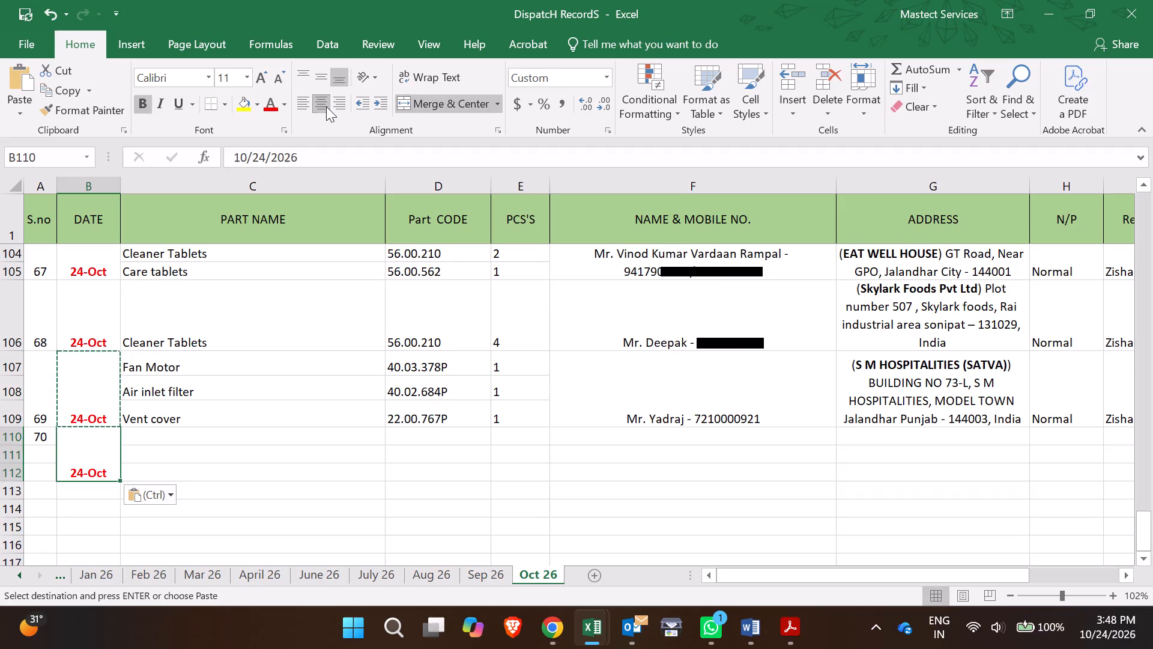
pyautogui.hotkey('ctrl', 's')
pyautogui.click(445, 105)
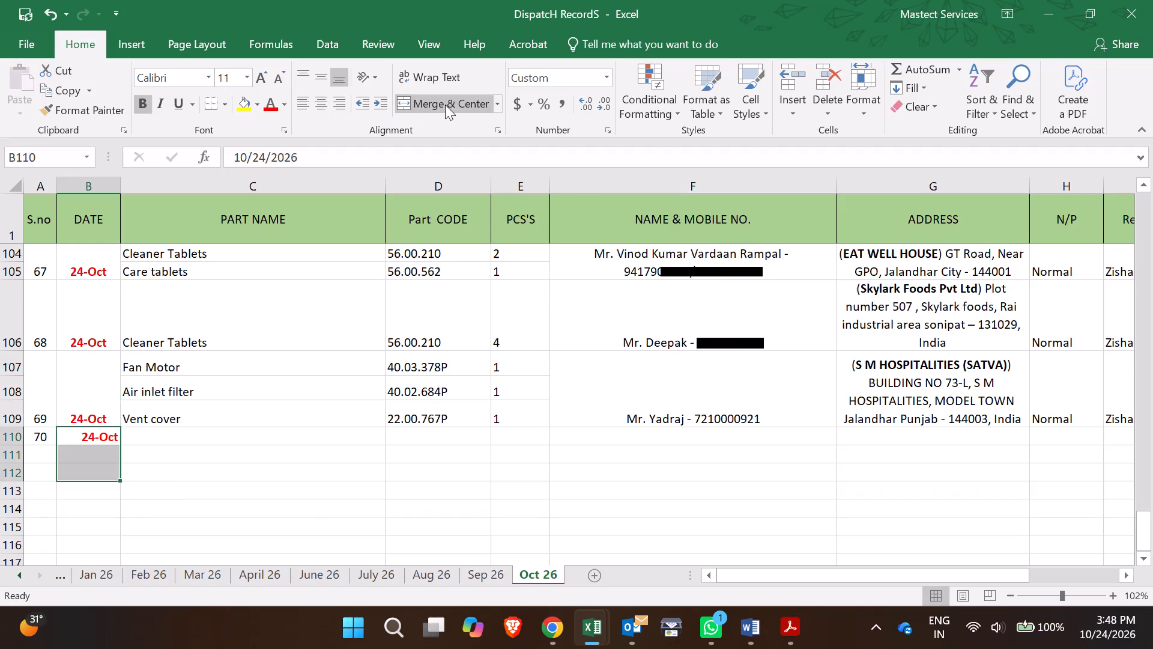
pyautogui.click(319, 101)
pyautogui.press('Right')
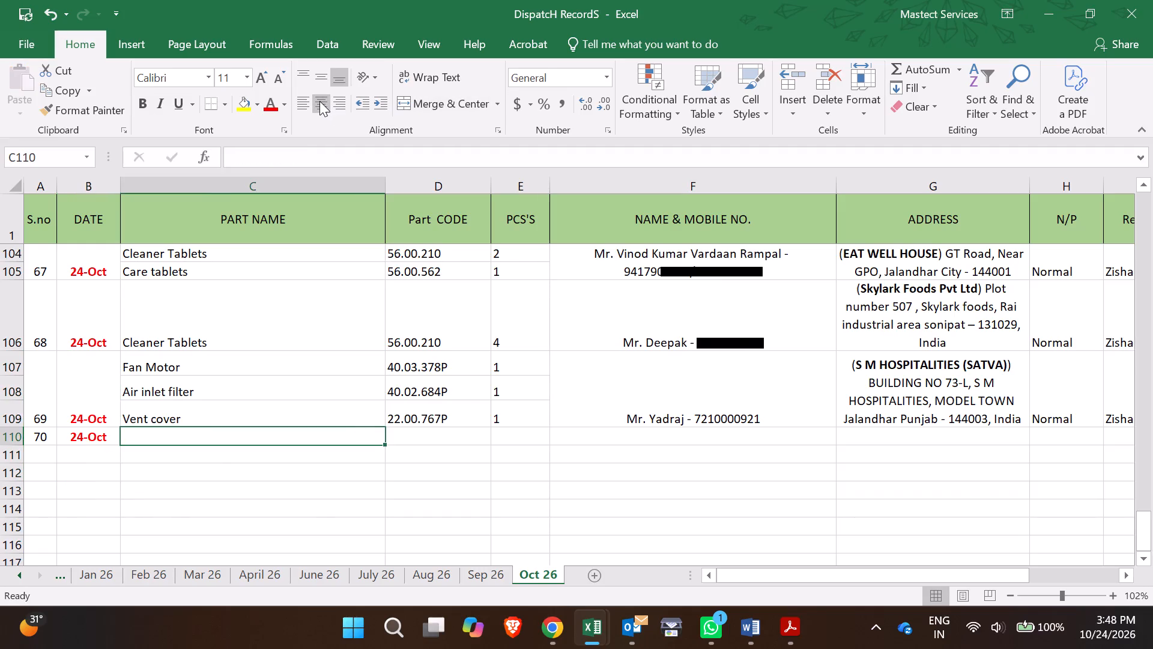
pyautogui.hotkey('ctrl', 's')
pyautogui.hotkey('ctrl', 's')
# Enter "Elbow for suction hose cleanjet" as entry 70's part name and 56.00.823P as its part code.
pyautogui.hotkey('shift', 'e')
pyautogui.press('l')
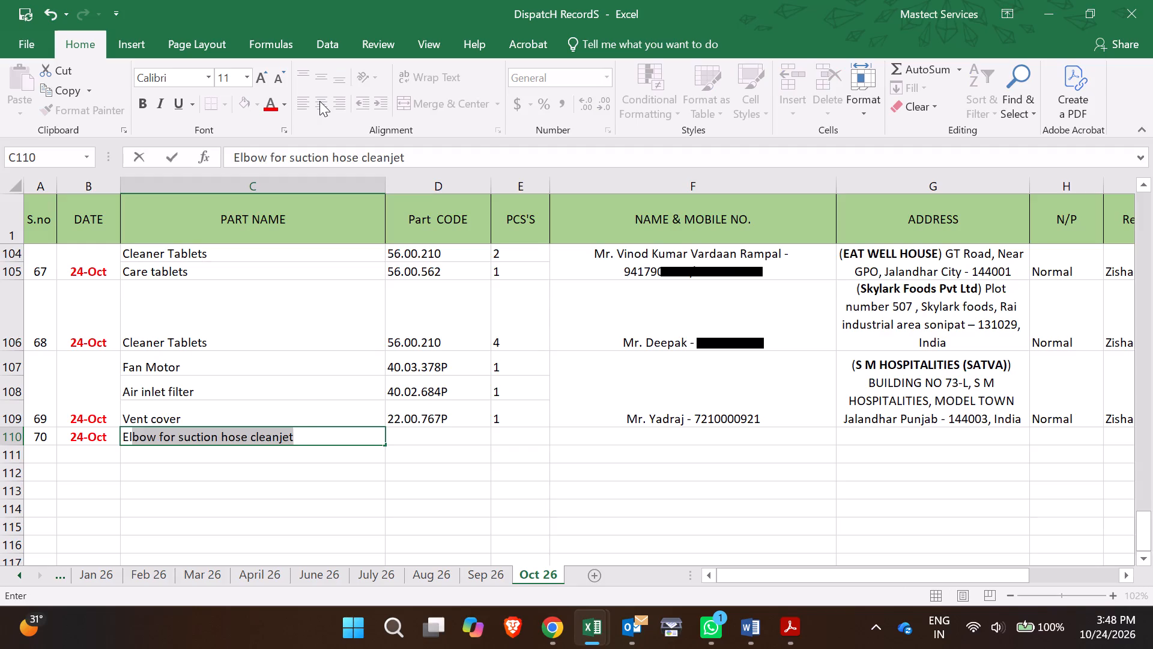
pyautogui.press('Return')
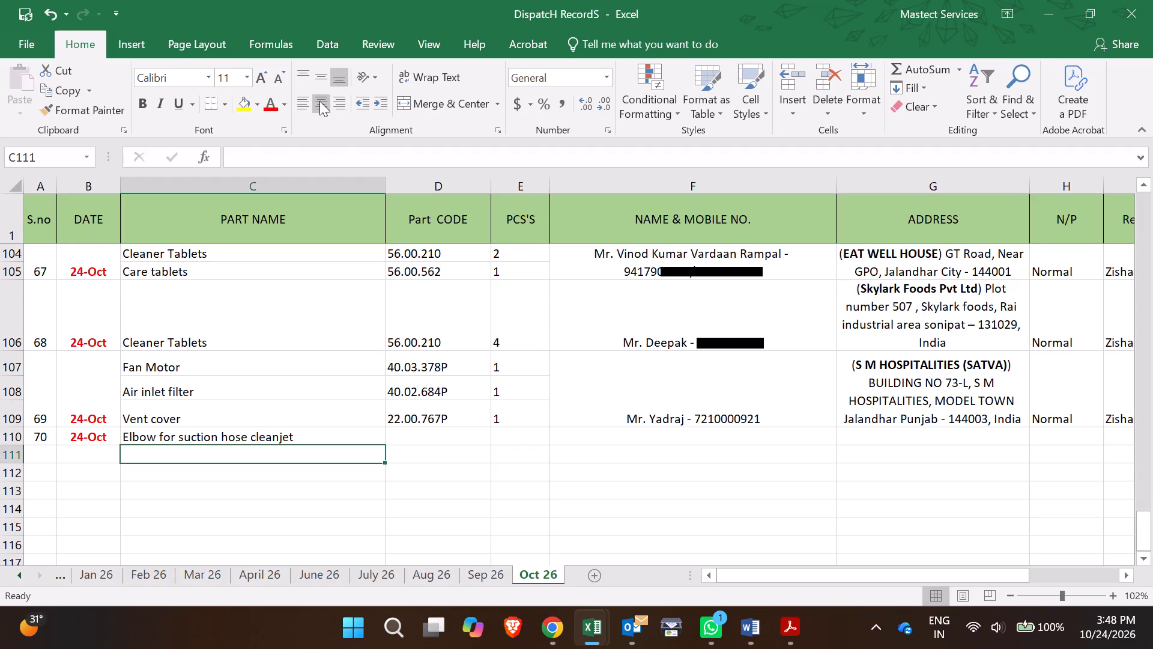
pyautogui.press('Up')
pyautogui.press('Right')
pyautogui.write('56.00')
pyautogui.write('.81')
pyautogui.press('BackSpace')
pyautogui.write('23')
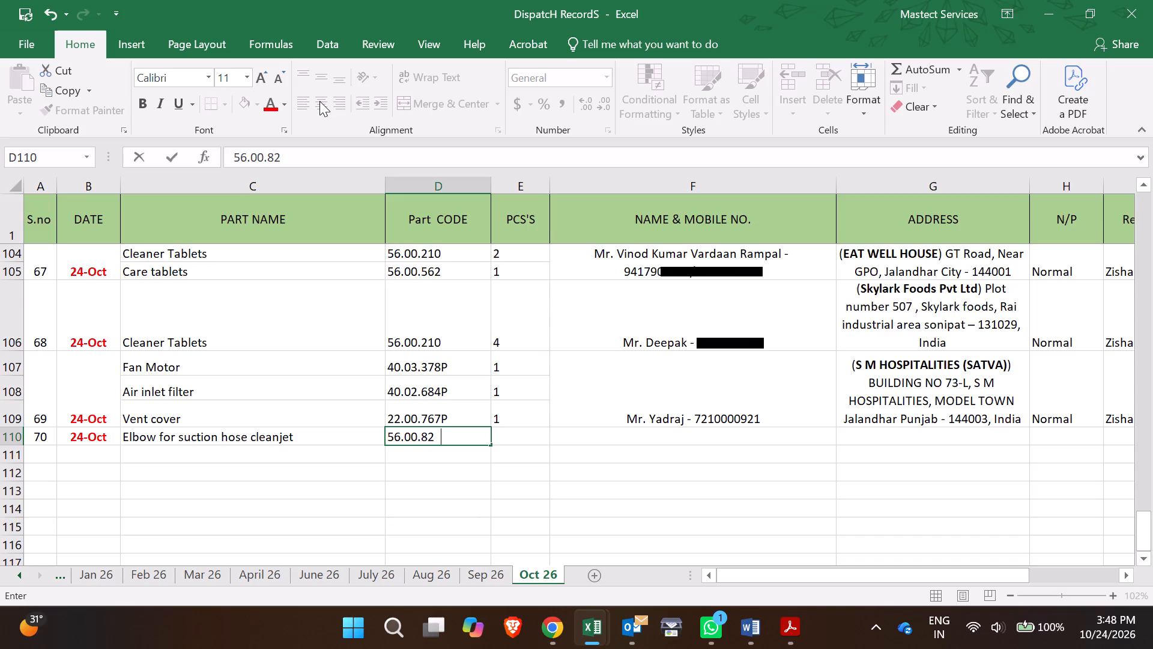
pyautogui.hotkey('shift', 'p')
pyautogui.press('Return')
# Set entry 70's number of pieces to 3 and save the workbook.
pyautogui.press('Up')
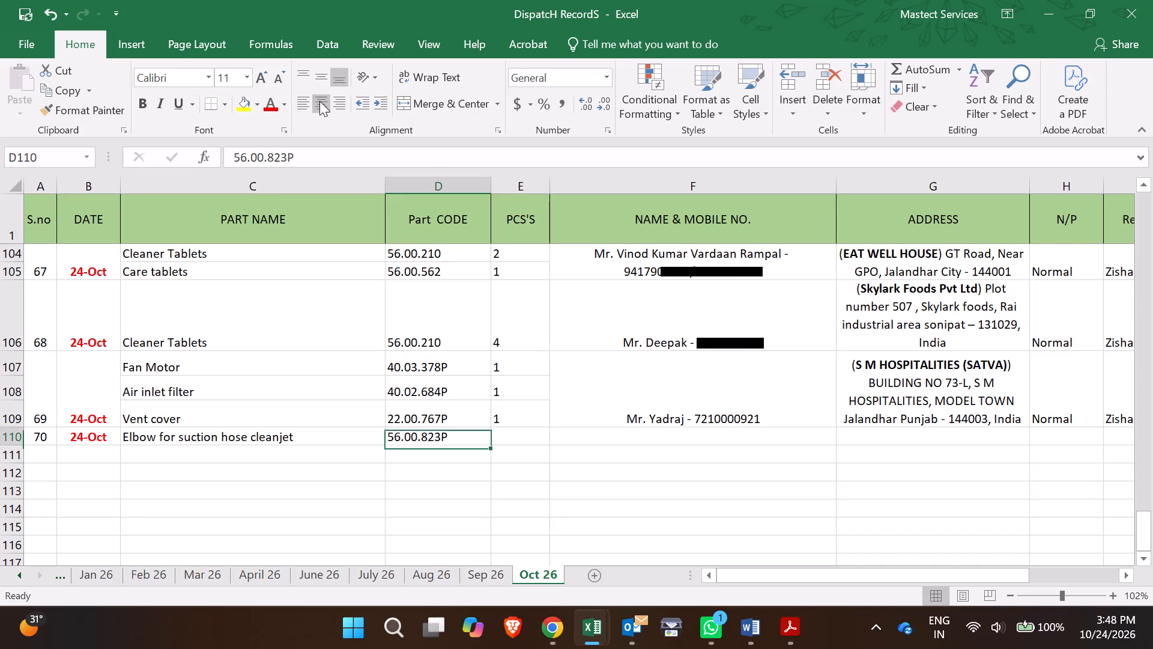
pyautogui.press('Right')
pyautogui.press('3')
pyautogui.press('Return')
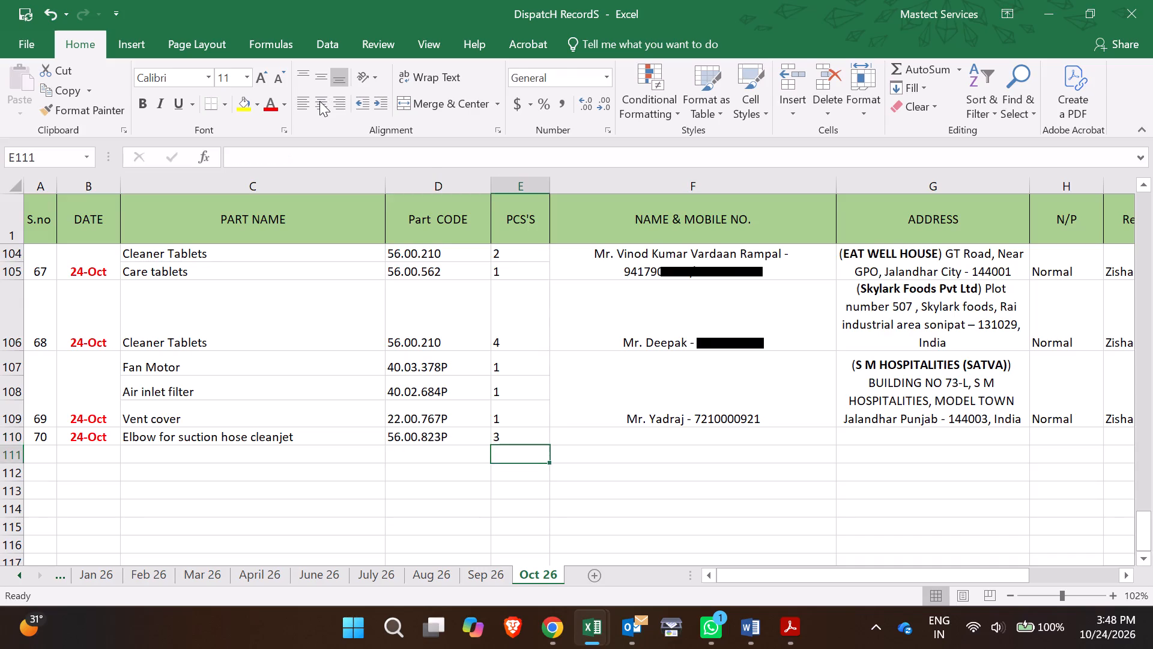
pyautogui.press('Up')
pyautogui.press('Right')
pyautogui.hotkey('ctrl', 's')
# Copy the DEVYANI INTERNATIONAL recipient's name from the STICKERS Word document into entry 70's name and mobile cell, followed by a spaced hyphen.
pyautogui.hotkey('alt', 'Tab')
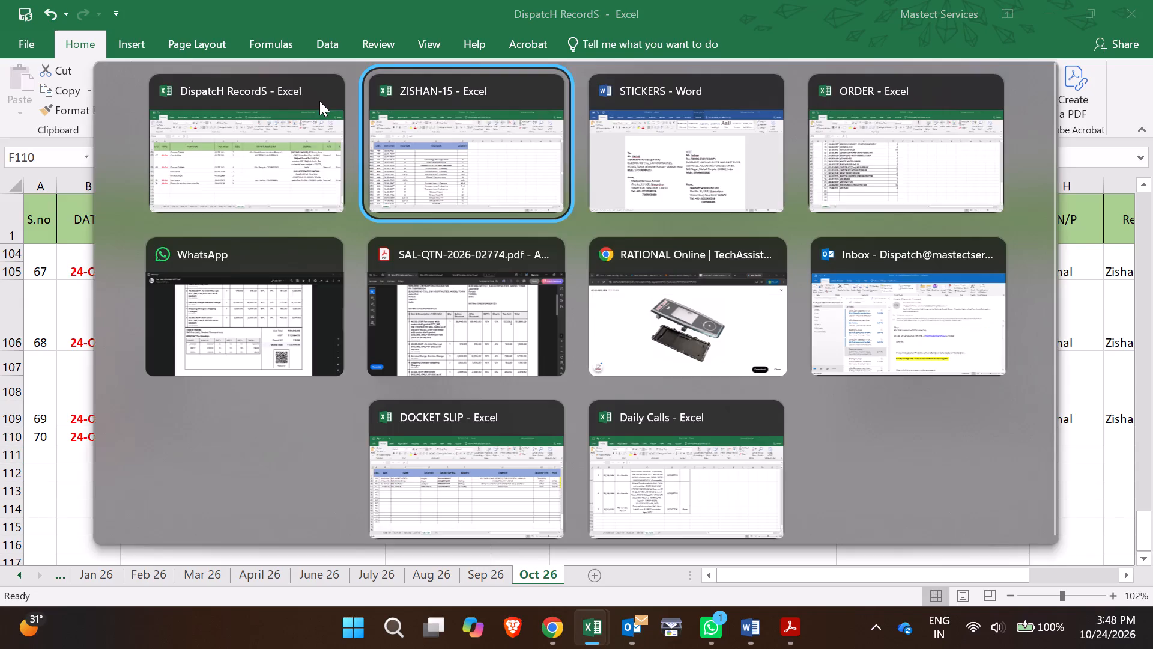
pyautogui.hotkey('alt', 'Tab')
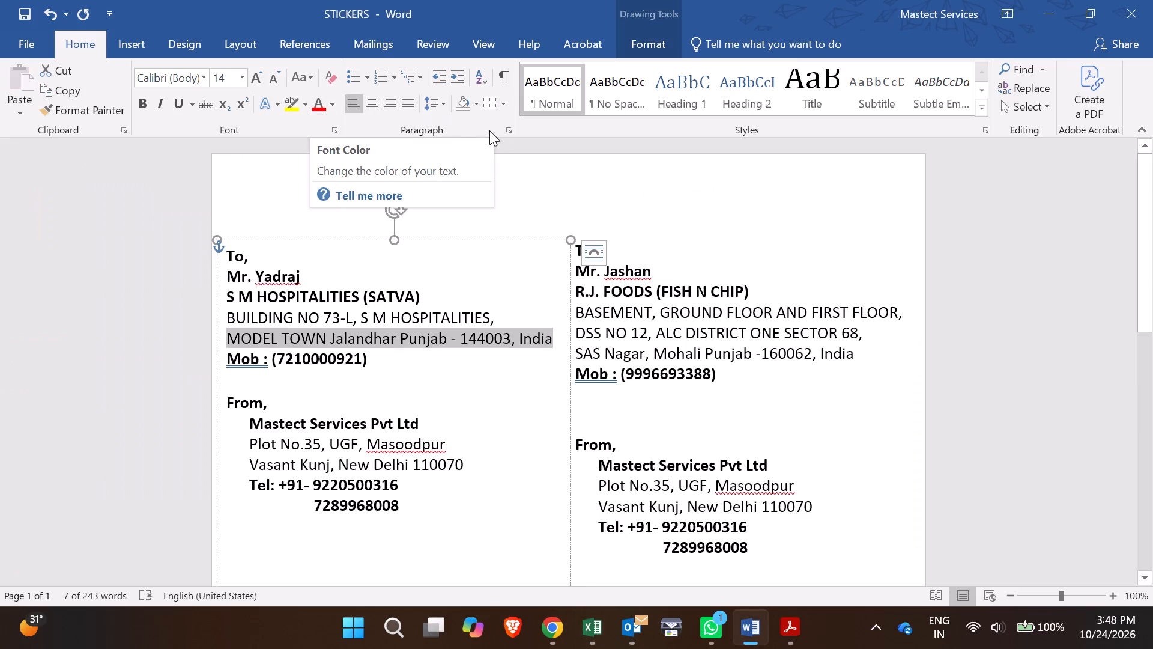
pyautogui.scroll(-5, 767, 253)
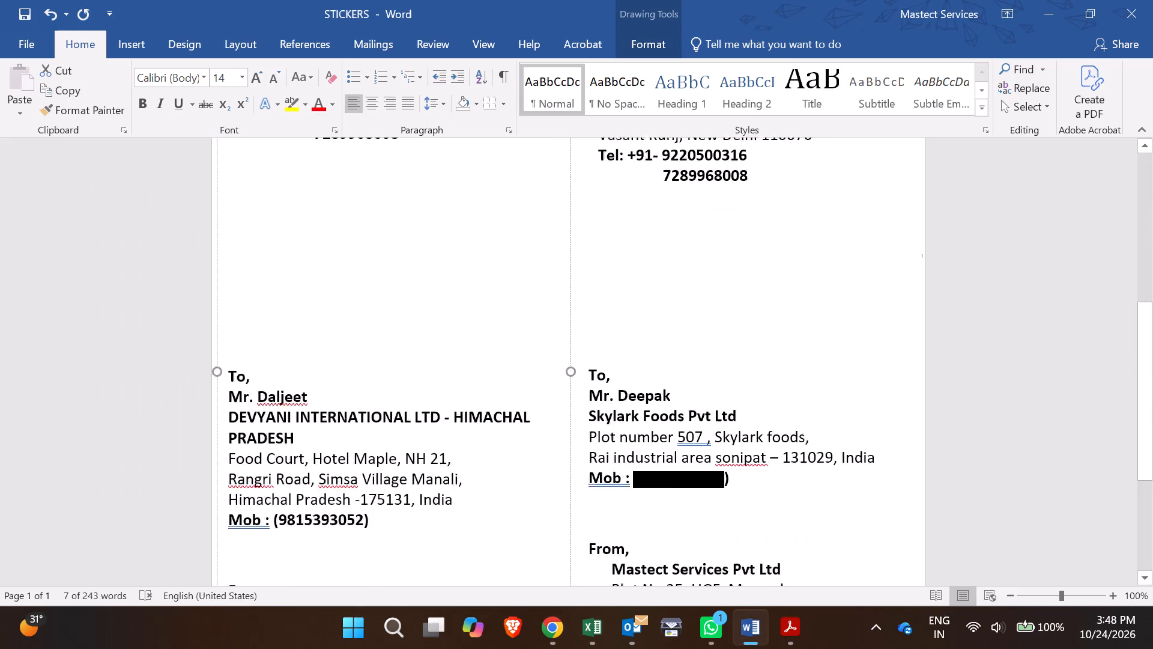
pyautogui.scroll(-1, 767, 253)
pyautogui.click(233, 218)
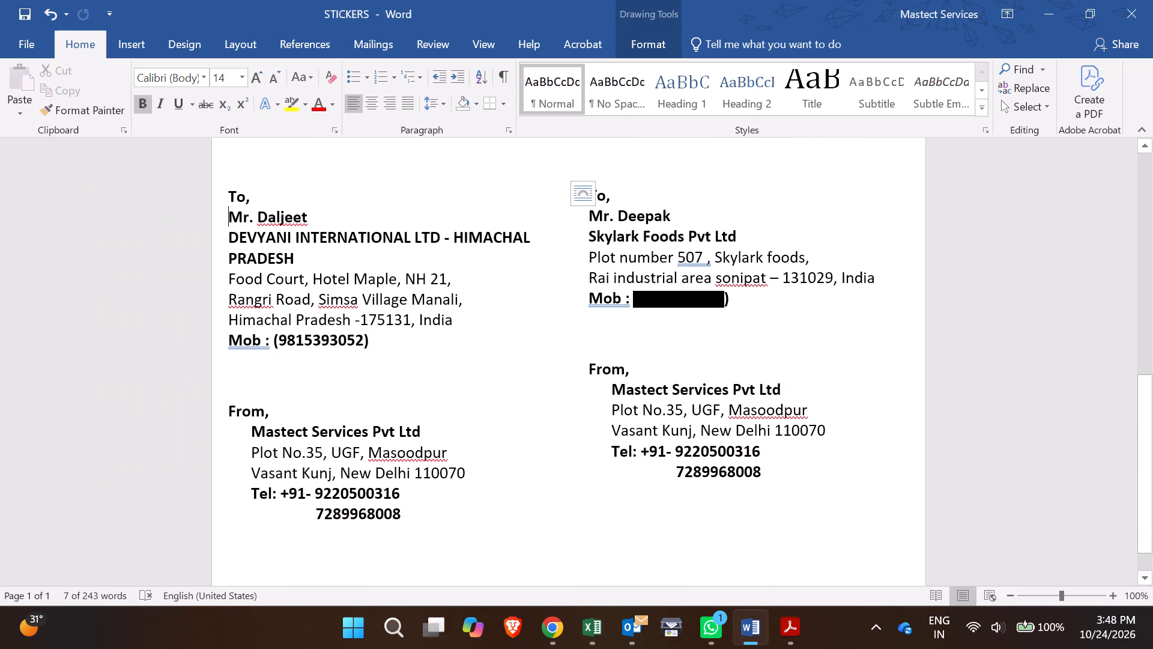
pyautogui.hotkey('shift', 'Down')
pyautogui.hotkey('shift', 'Left')
pyautogui.hotkey('ctrl', 'c')
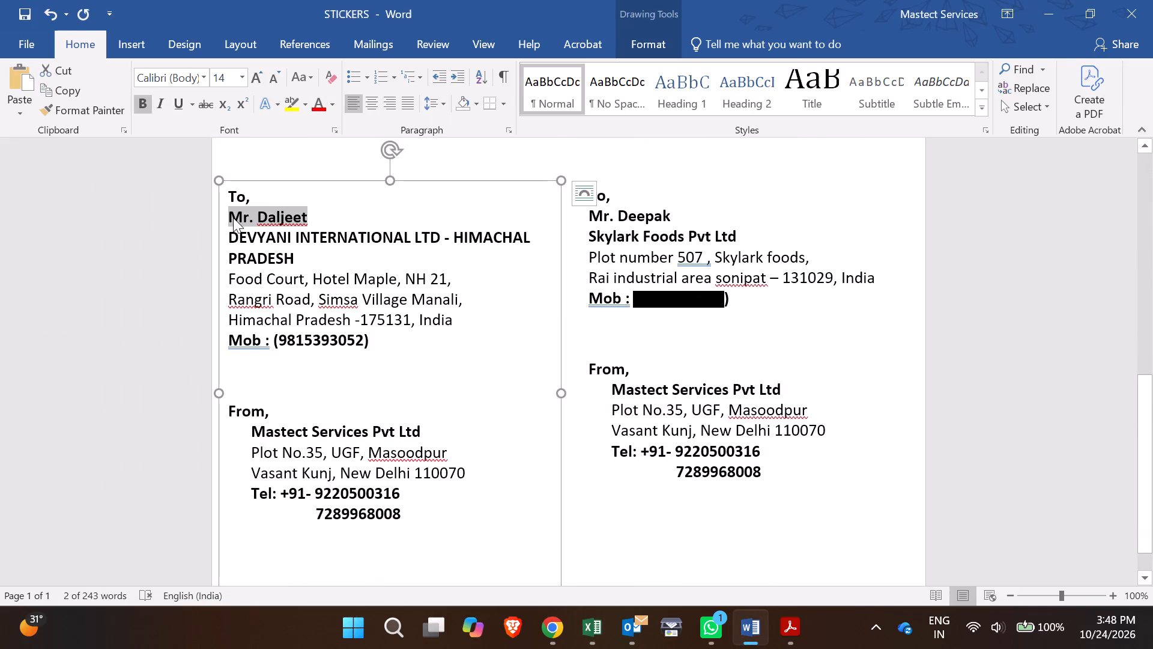
pyautogui.hotkey('alt', 'Tab')
pyautogui.click(333, 158)
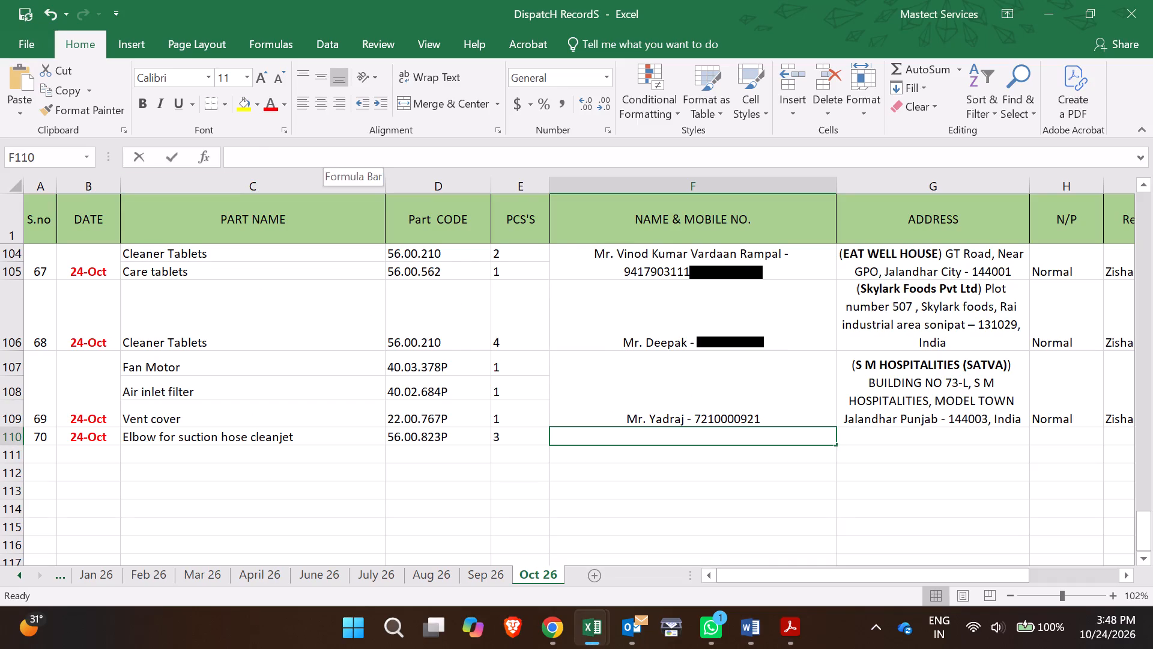
pyautogui.hotkey('ctrl', 'v')
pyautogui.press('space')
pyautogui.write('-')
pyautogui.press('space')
# Copy the same recipient's mobile number from the sticker after the name in entry 70, centre the cell, and save the workbook.
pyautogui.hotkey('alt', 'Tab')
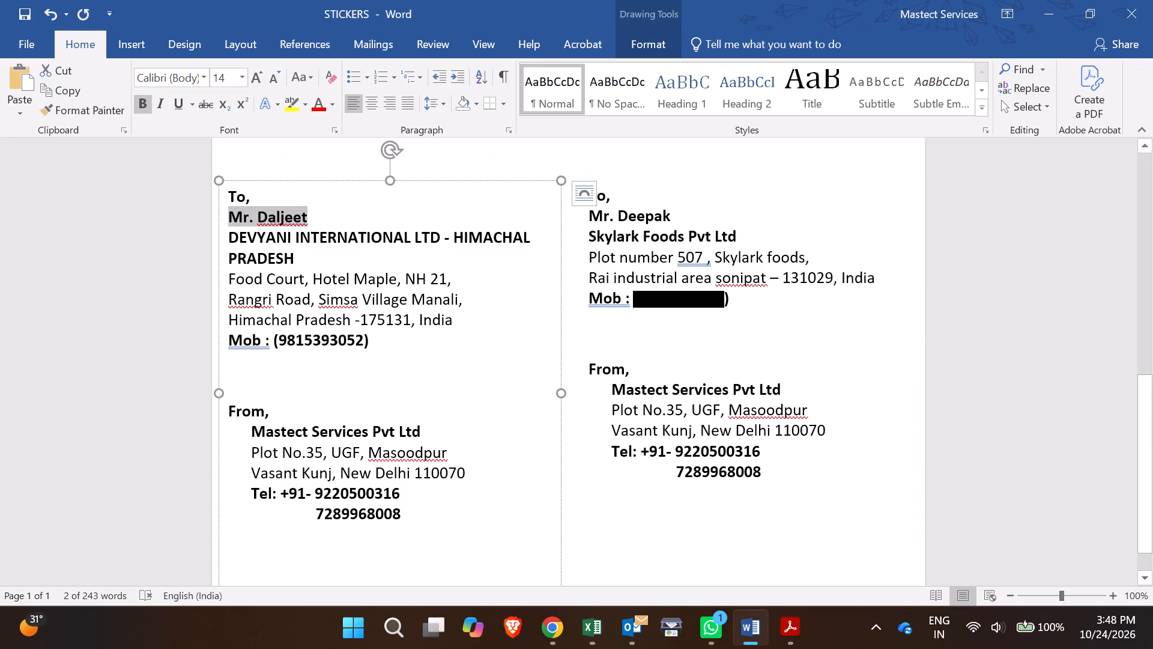
pyautogui.doubleClick(316, 337)
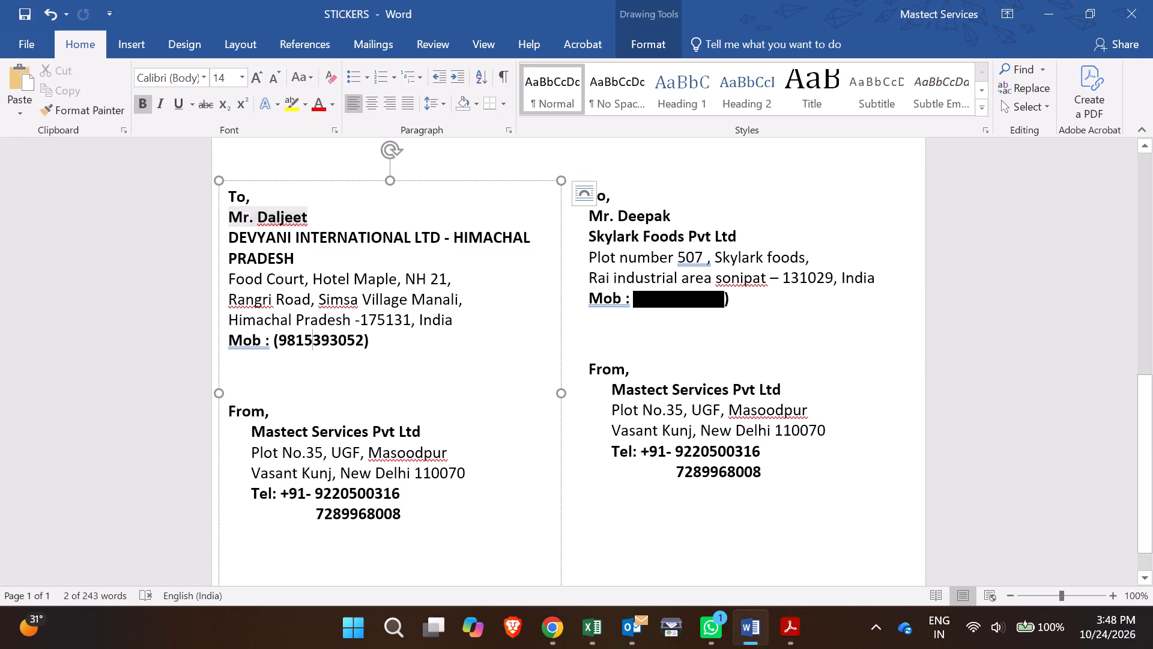
pyautogui.hotkey('ctrl', 'c')
pyautogui.hotkey('alt', 'Tab')
pyautogui.hotkey('ctrl', 'v')
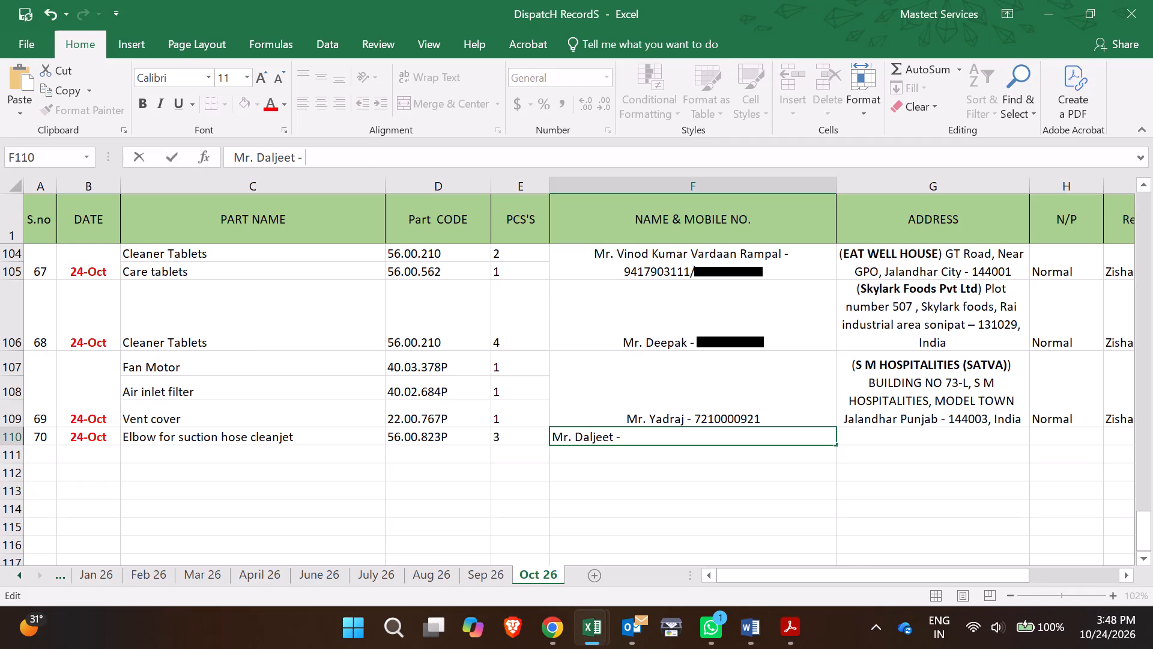
pyautogui.press('Return')
pyautogui.hotkey('ctrl', 's')
pyautogui.press('Up')
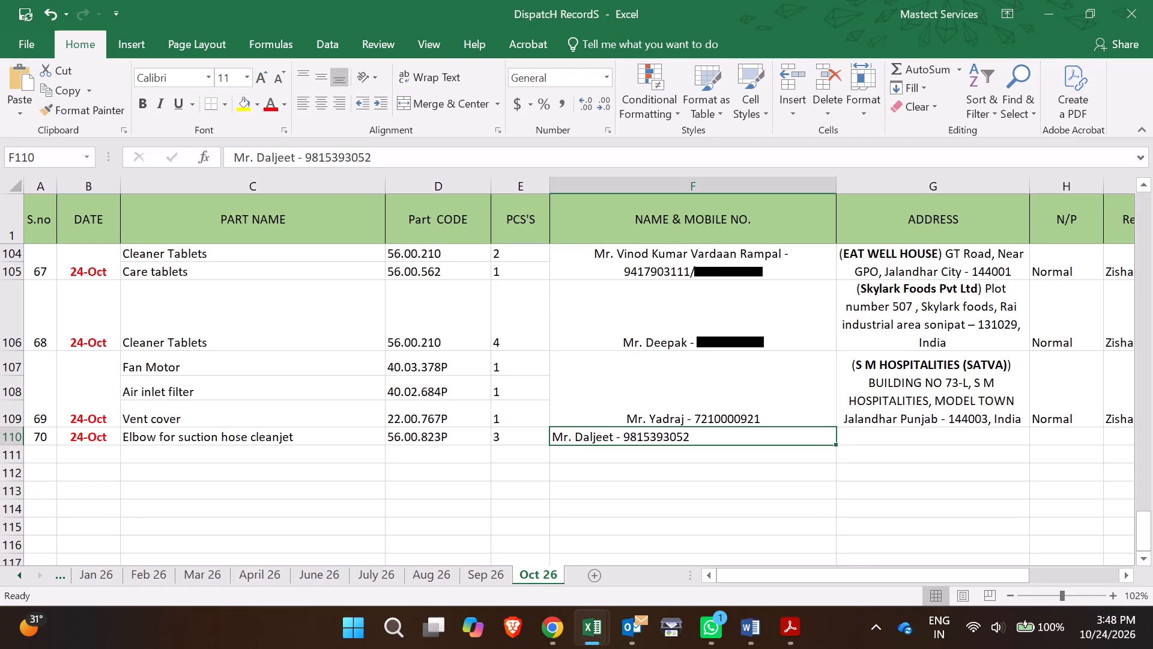
pyautogui.click(322, 108)
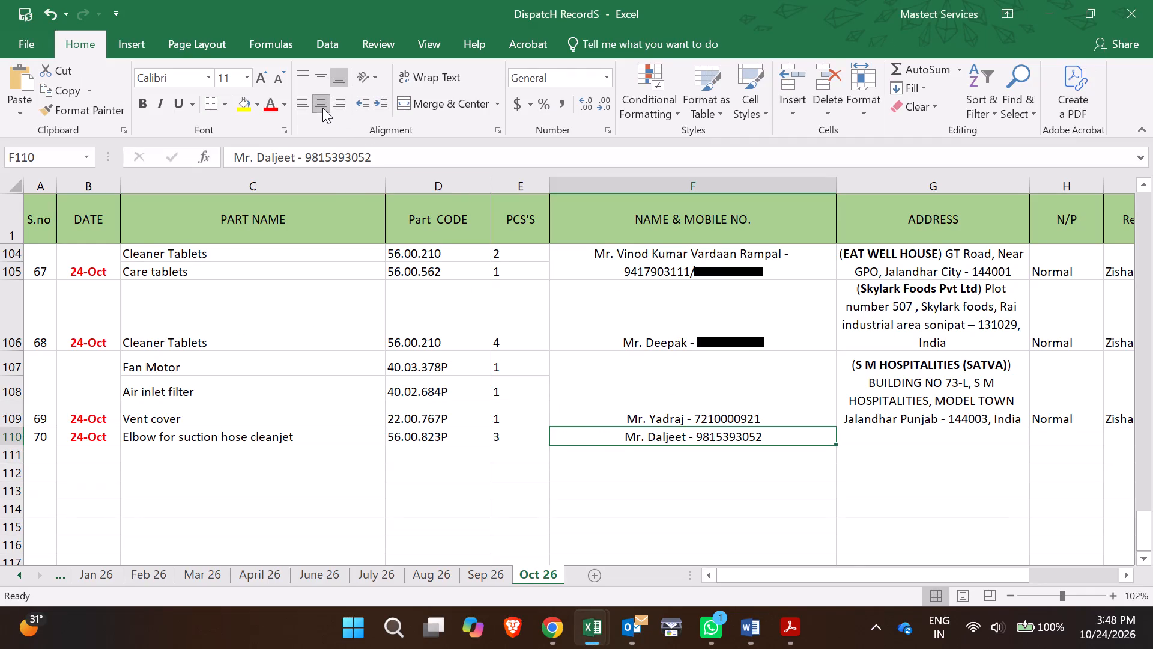
pyautogui.press('Right')
pyautogui.hotkey('ctrl', 's')
# Copy DEVYANI INTERNATIONAL LTD - HIMACHAL PRADESH from the sticker into entry 70's address cell, enclosed in parentheses.
pyautogui.hotkey('alt', 'Tab')
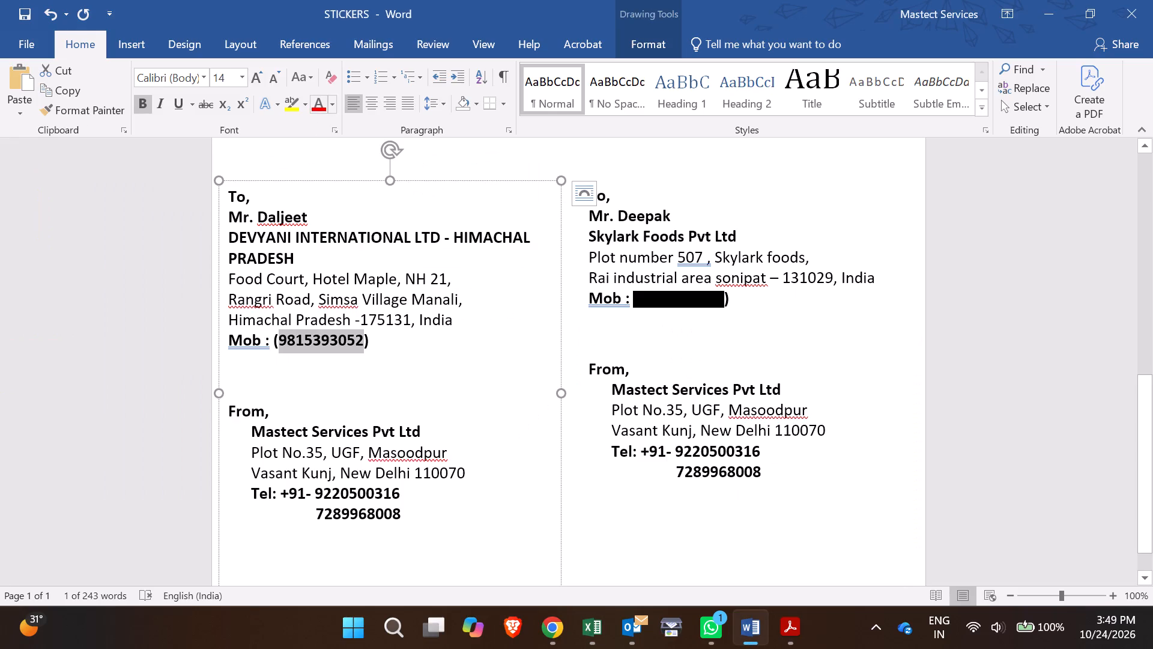
pyautogui.click(233, 240)
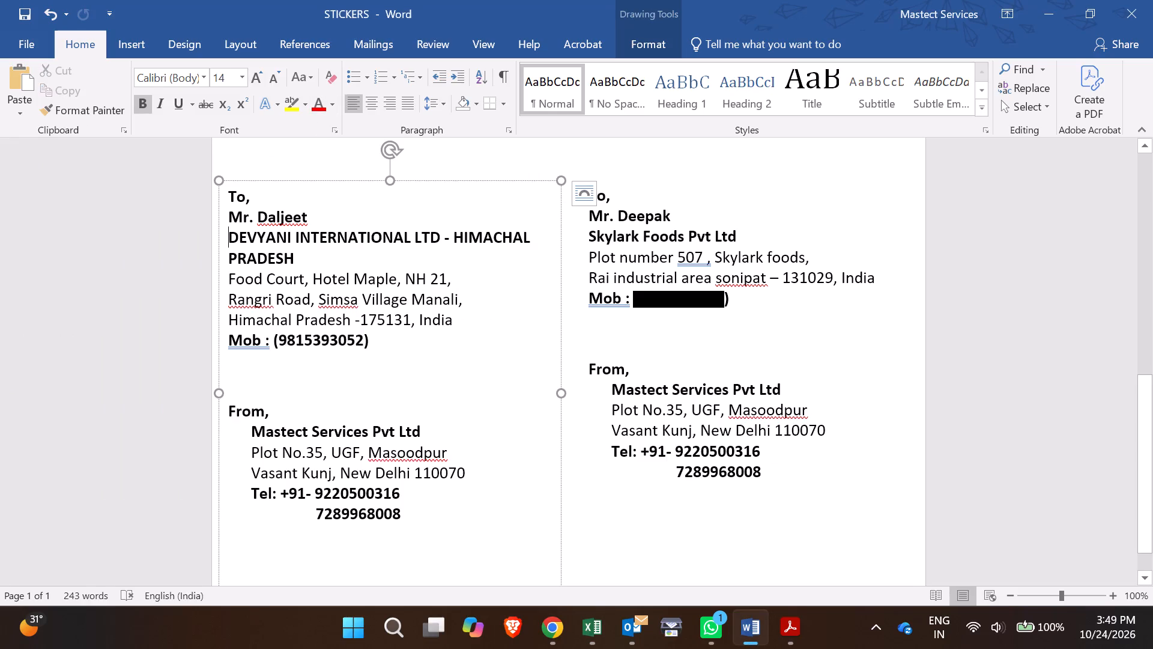
pyautogui.hotkey('shift', 'Down')
pyautogui.hotkey('shift', 'Down')
pyautogui.hotkey('shift', 'Left')
pyautogui.hotkey('ctrl', 'c')
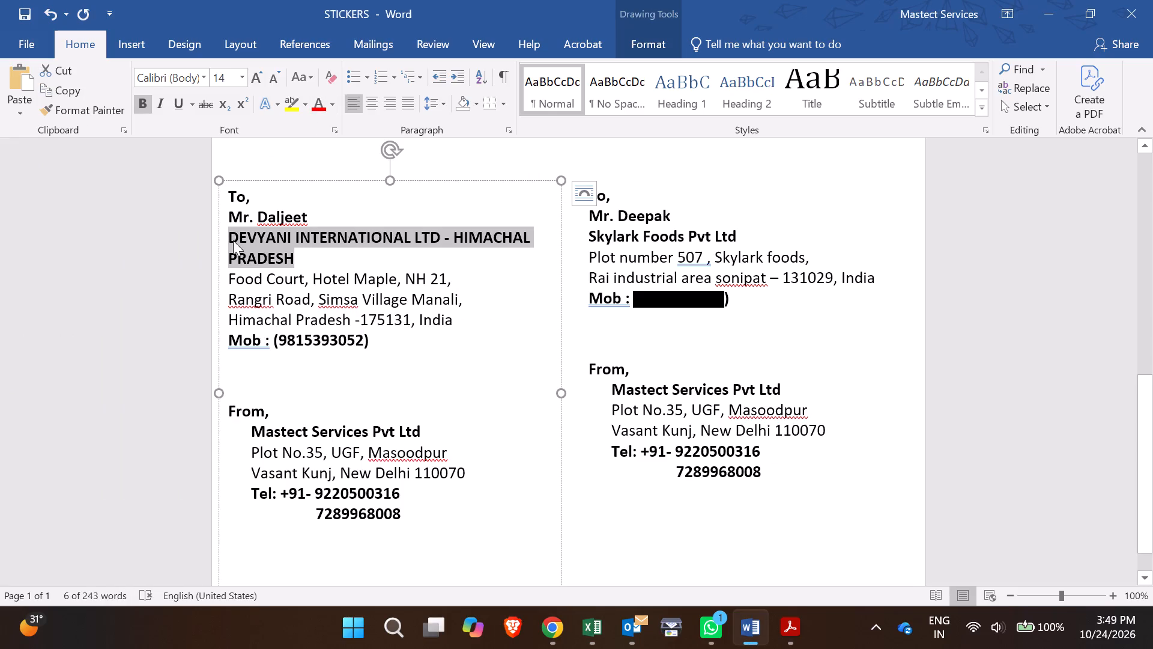
pyautogui.hotkey('alt', 'Tab')
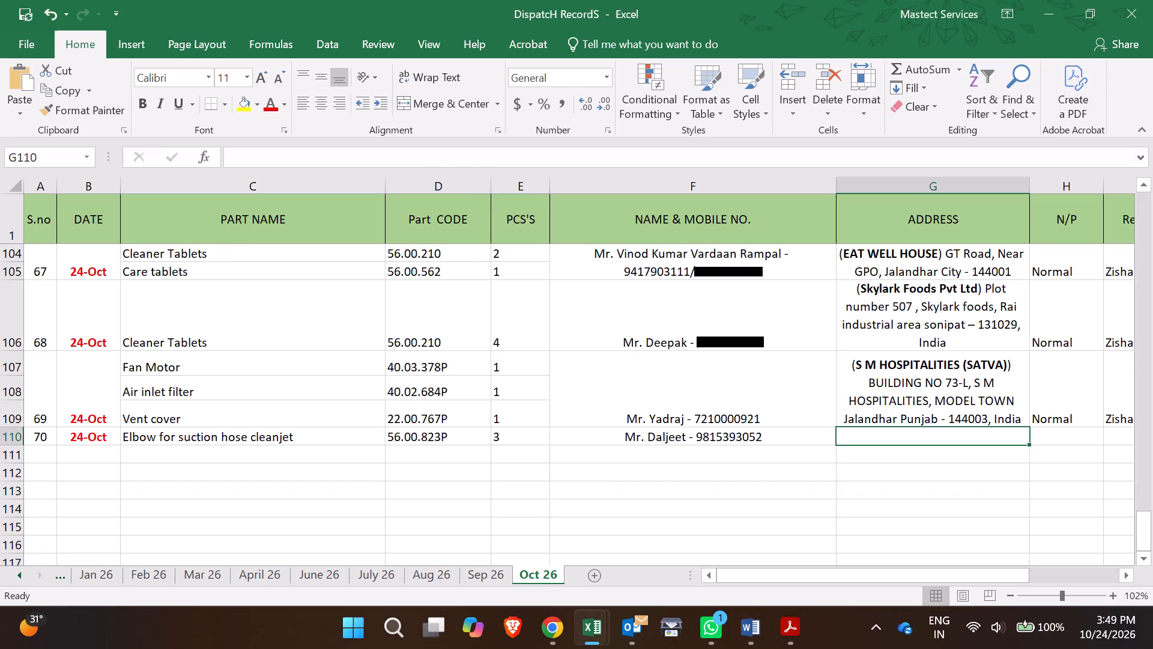
pyautogui.click(436, 156)
pyautogui.hotkey('shift', '(')
pyautogui.hotkey('ctrl', 'v')
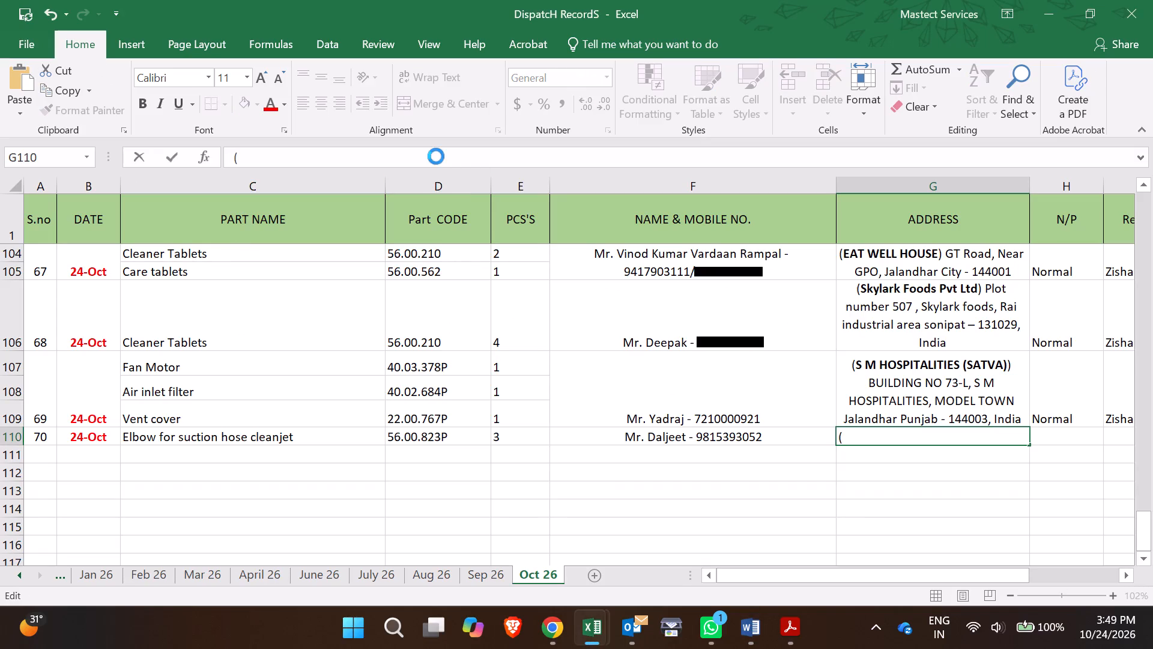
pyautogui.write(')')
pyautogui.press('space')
# Append the sticker's first address line, below the company name, to entry 70's address with a trailing space.
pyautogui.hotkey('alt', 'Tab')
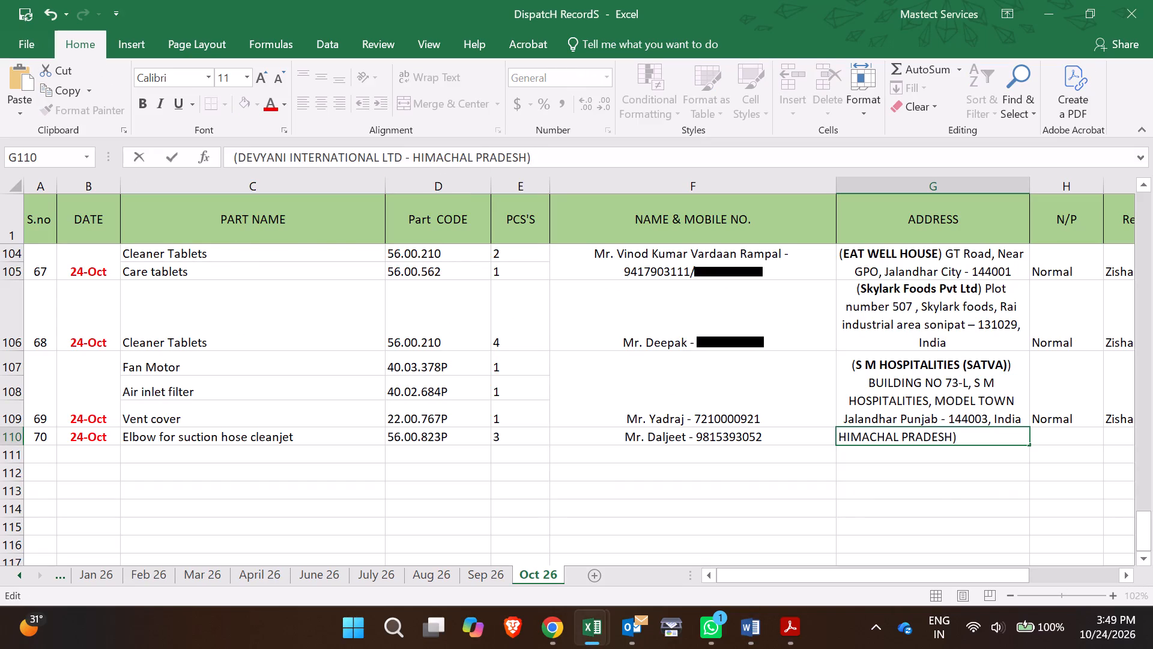
pyautogui.click(231, 282)
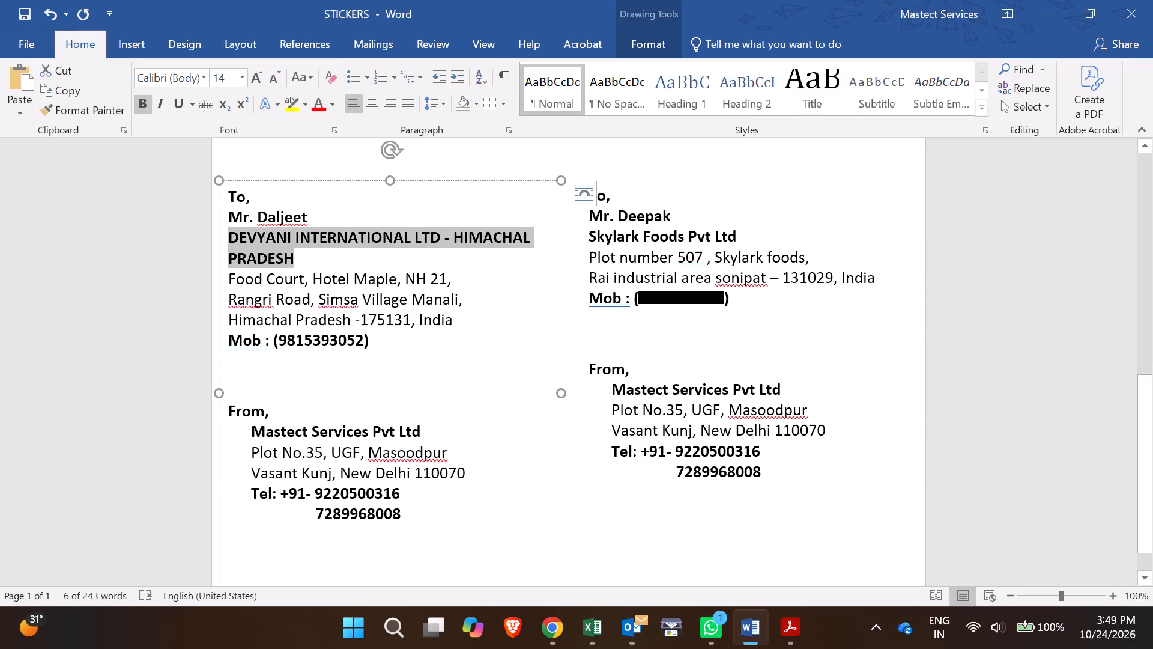
pyautogui.hotkey('shift', 'Down')
pyautogui.hotkey('shift', 'Left')
pyautogui.hotkey('ctrl', 'c')
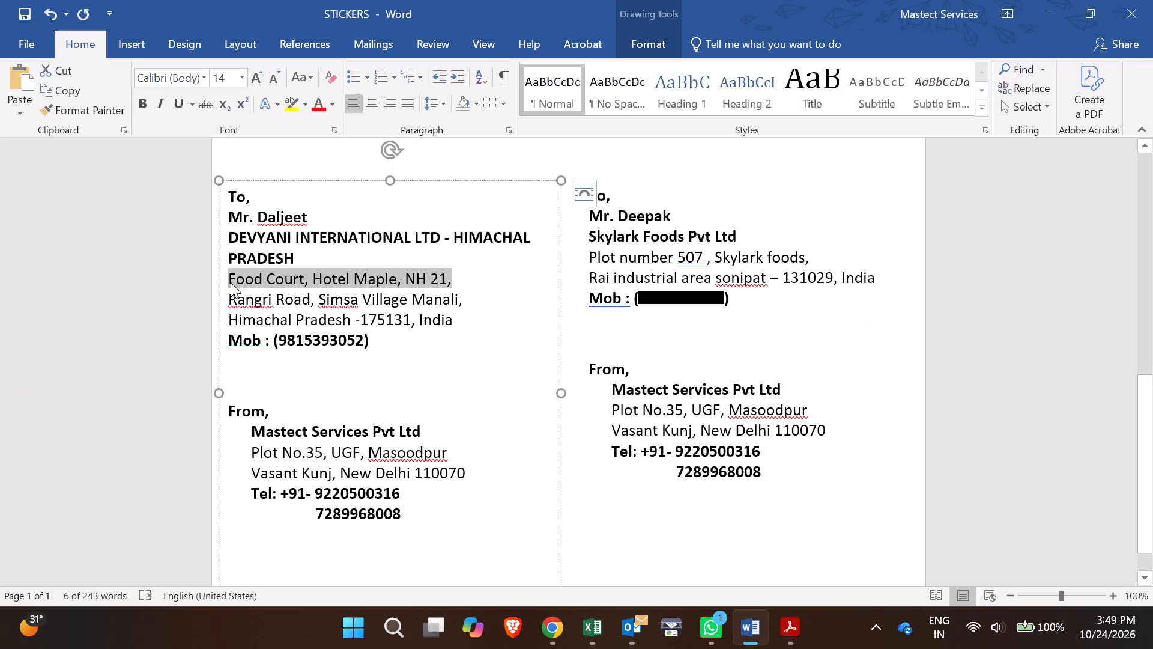
pyautogui.hotkey('alt', 'Tab')
pyautogui.hotkey('ctrl', 'v')
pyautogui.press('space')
# Append the sticker's second address line, with the road and village, to entry 70's address with a trailing space.
pyautogui.hotkey('alt', 'Tab')
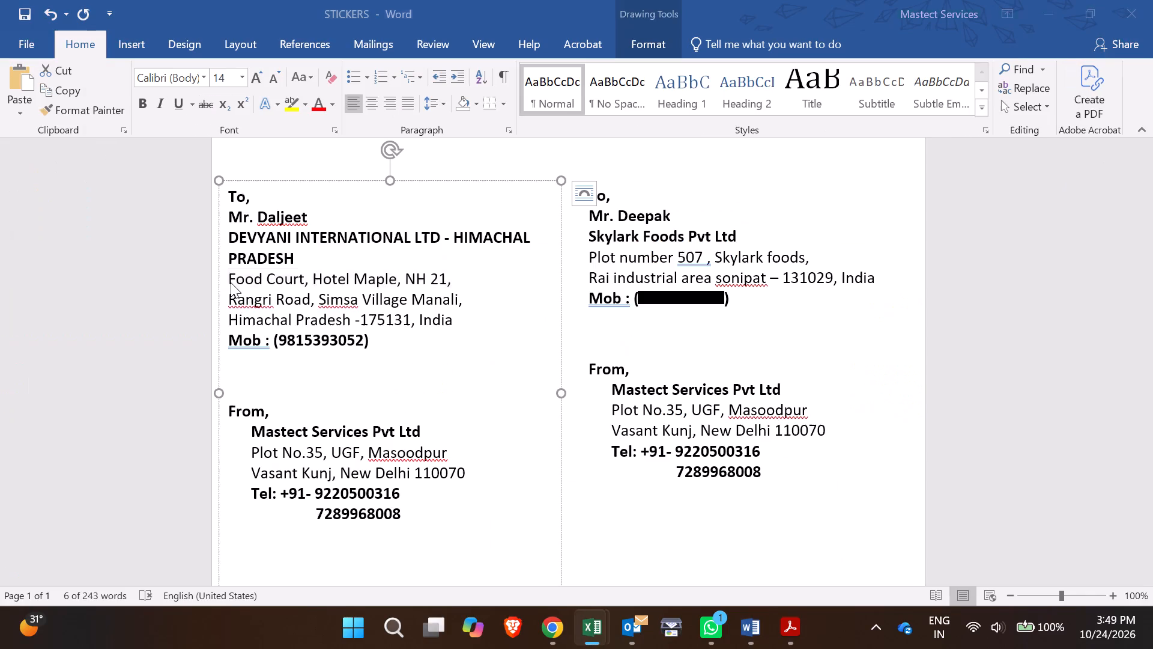
pyautogui.click(231, 302)
pyautogui.hotkey('shift', 'Down')
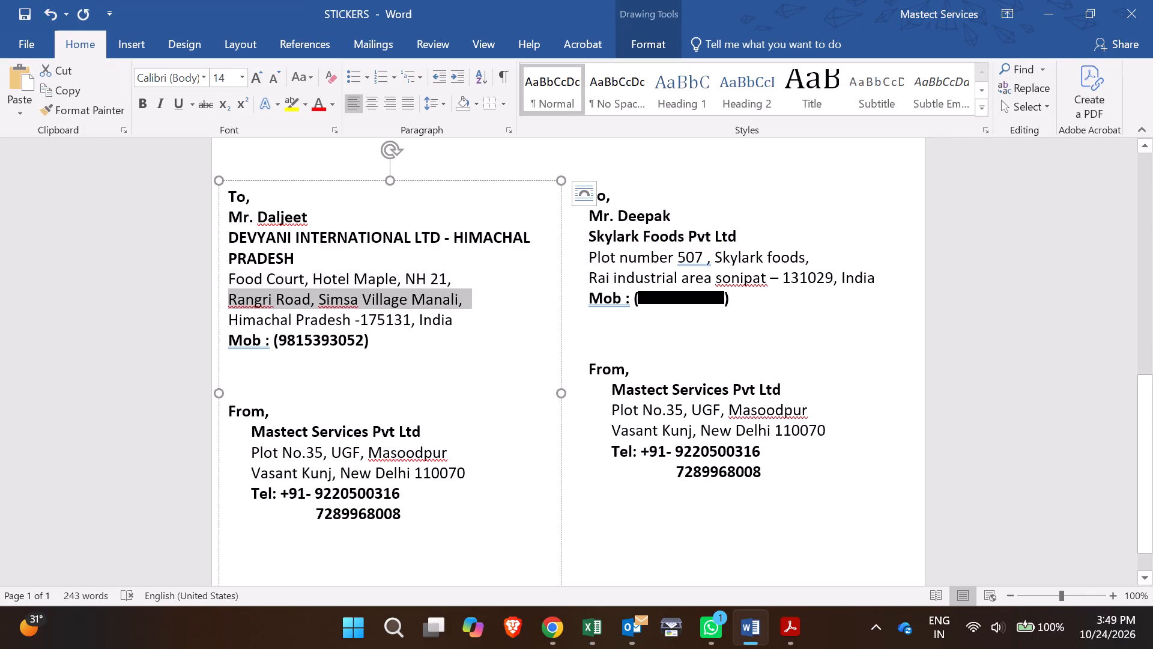
pyautogui.hotkey('shift', 'Left')
pyautogui.hotkey('ctrl', 'c')
pyautogui.hotkey('alt', 'Tab')
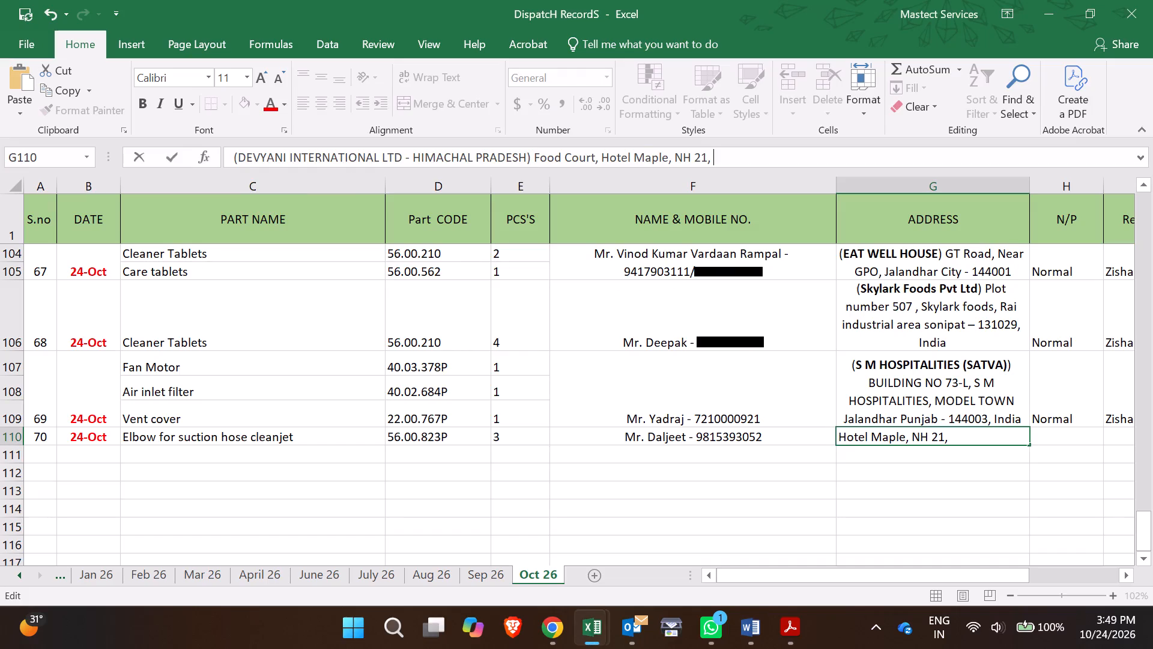
pyautogui.hotkey('ctrl', 'v')
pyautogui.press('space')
# Append the sticker's last address line, with the state, postal code and country, to entry 70's address.
pyautogui.hotkey('alt', 'Tab')
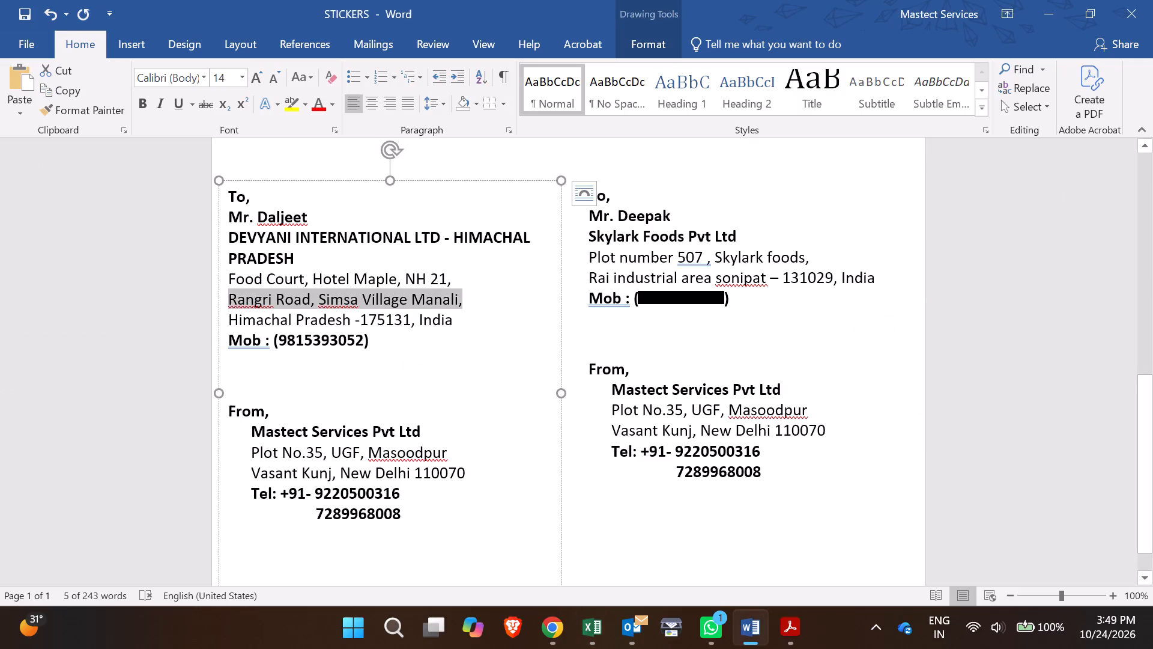
pyautogui.click(231, 320)
pyautogui.hotkey('shift', 'Down')
pyautogui.hotkey('shift', 'Left')
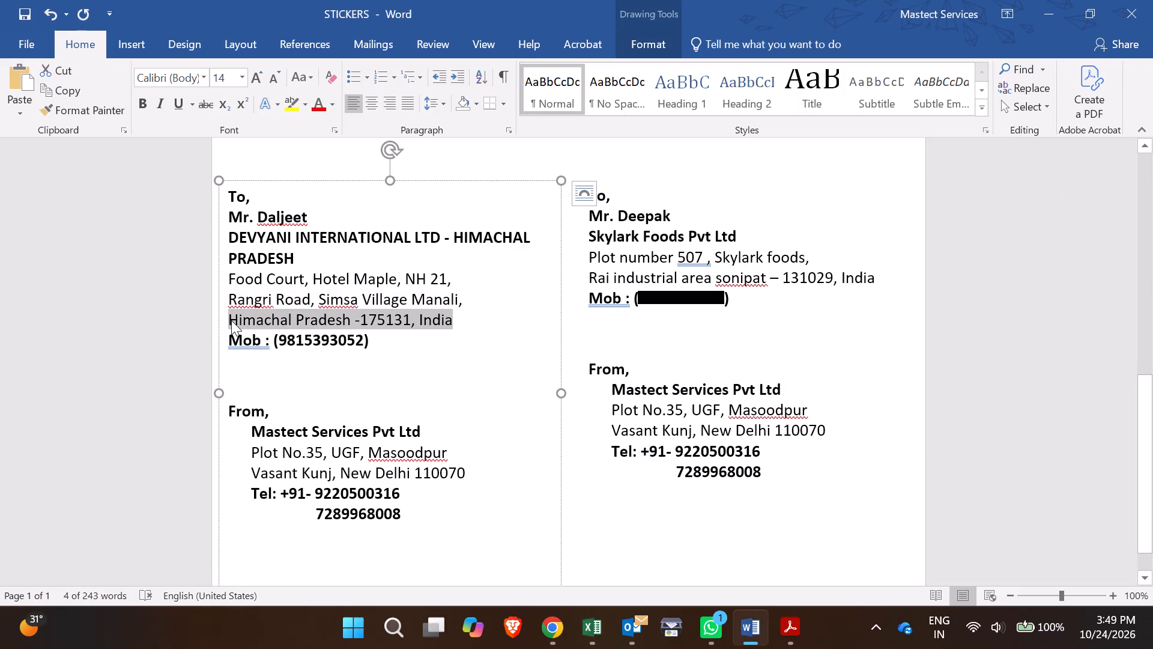
pyautogui.hotkey('ctrl', 'c')
pyautogui.hotkey('alt', 'Tab')
pyautogui.hotkey('ctrl', 'v')
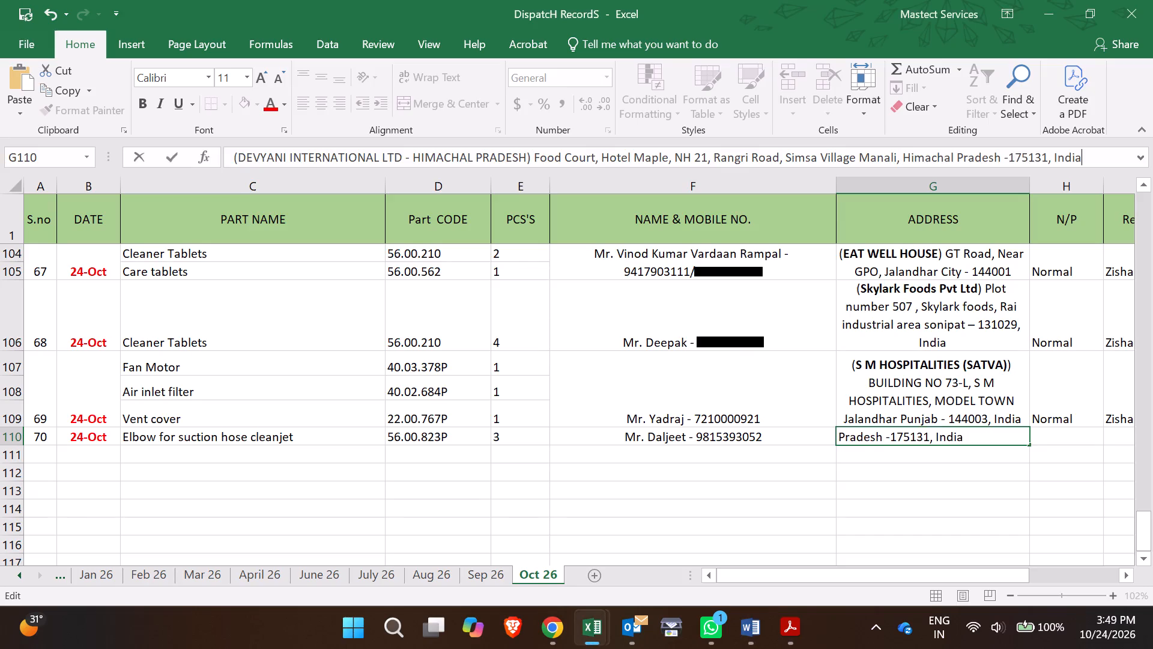
# Commit the Devyani International Ltd - Himachal Pradesh address for entry 70, save, and wrap and centre its text.
pyautogui.press('Return')
pyautogui.hotkey('ctrl', 's')
pyautogui.press('Up')
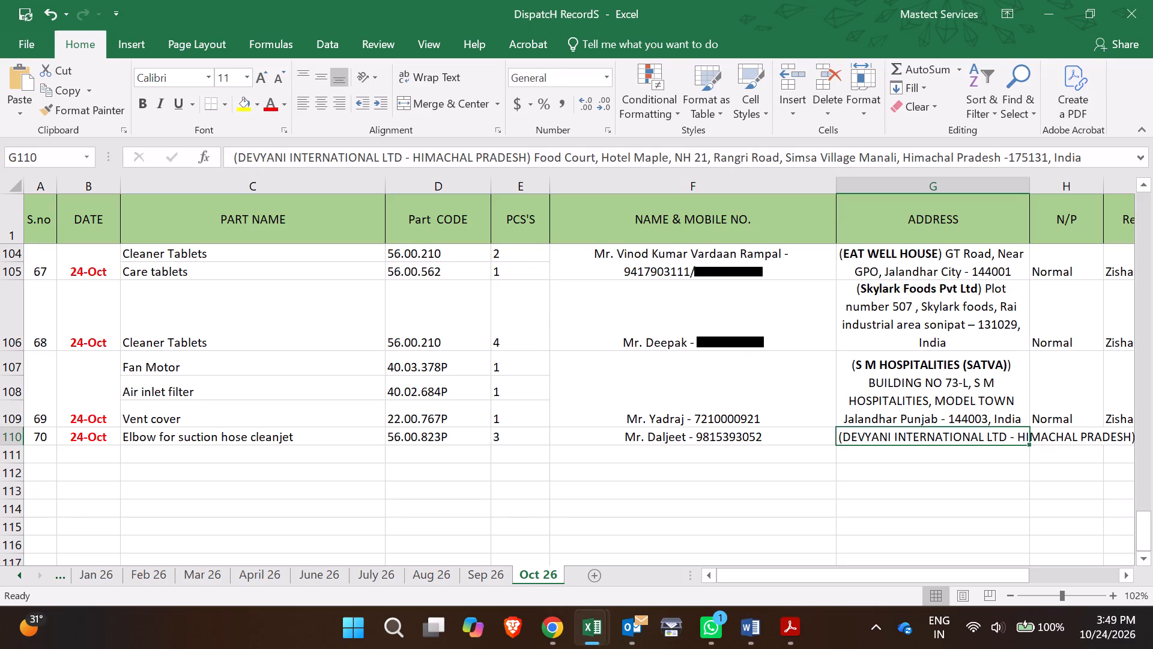
pyautogui.click(423, 79)
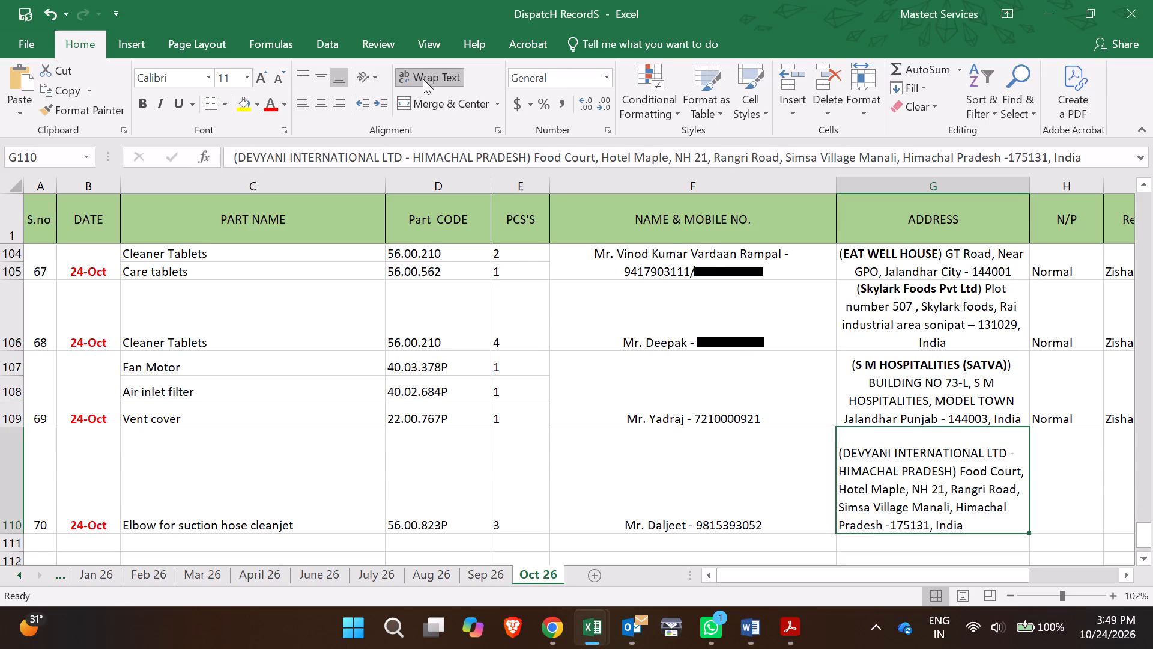
pyautogui.click(316, 109)
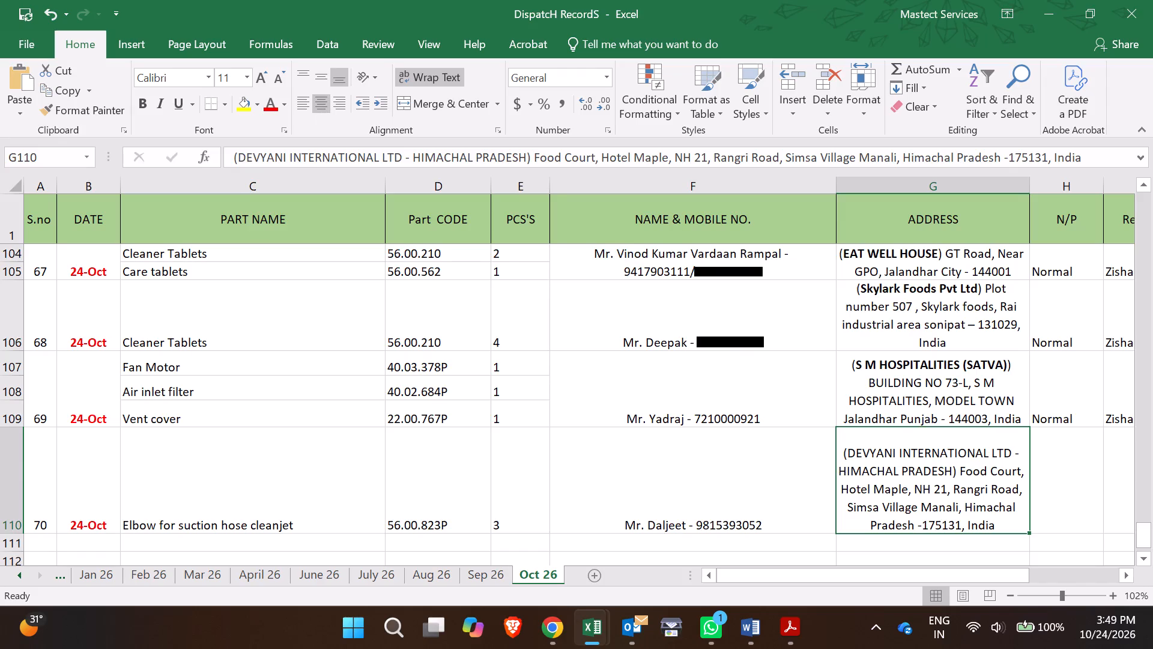
# Reduce the height of row 110 to fit the wrapped address closely, and save the workbook.
pyautogui.scroll(-3, 112, 409)
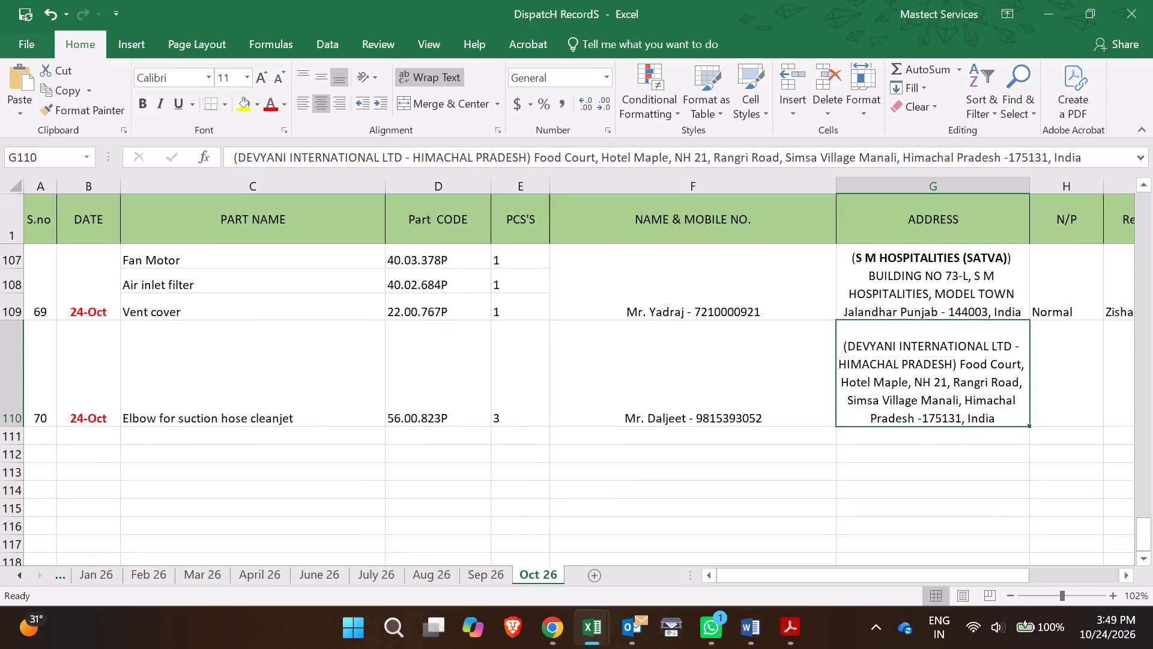
pyautogui.moveTo(11, 428); pyautogui.dragTo(11, 425)
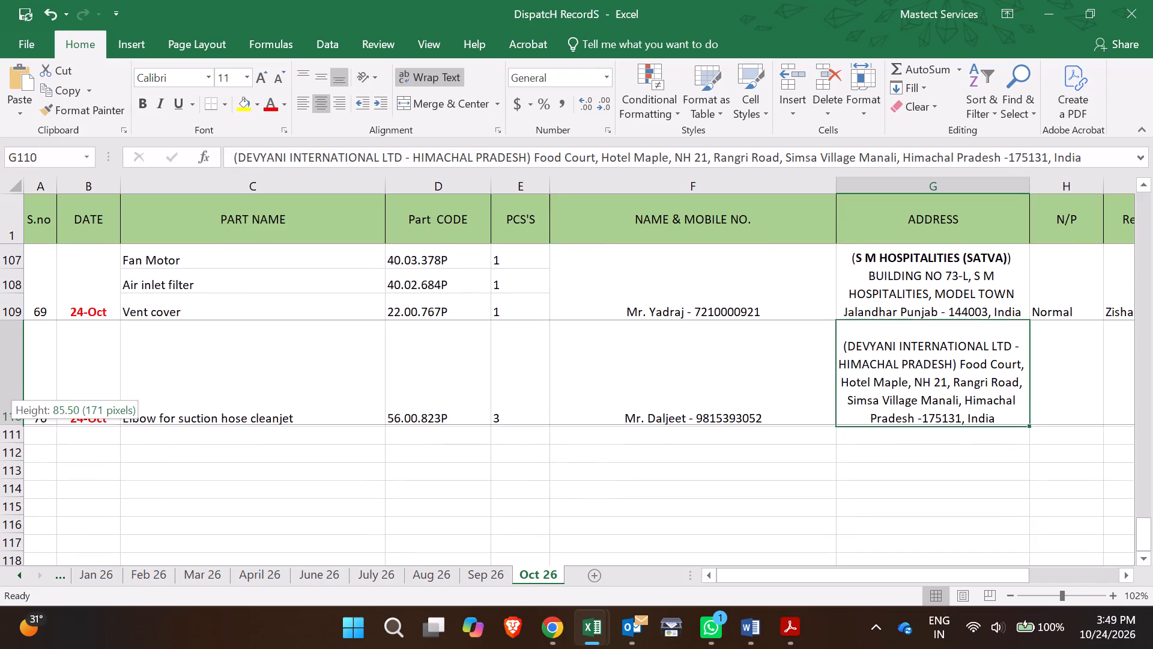
pyautogui.moveTo(11, 425); pyautogui.dragTo(17, 415)
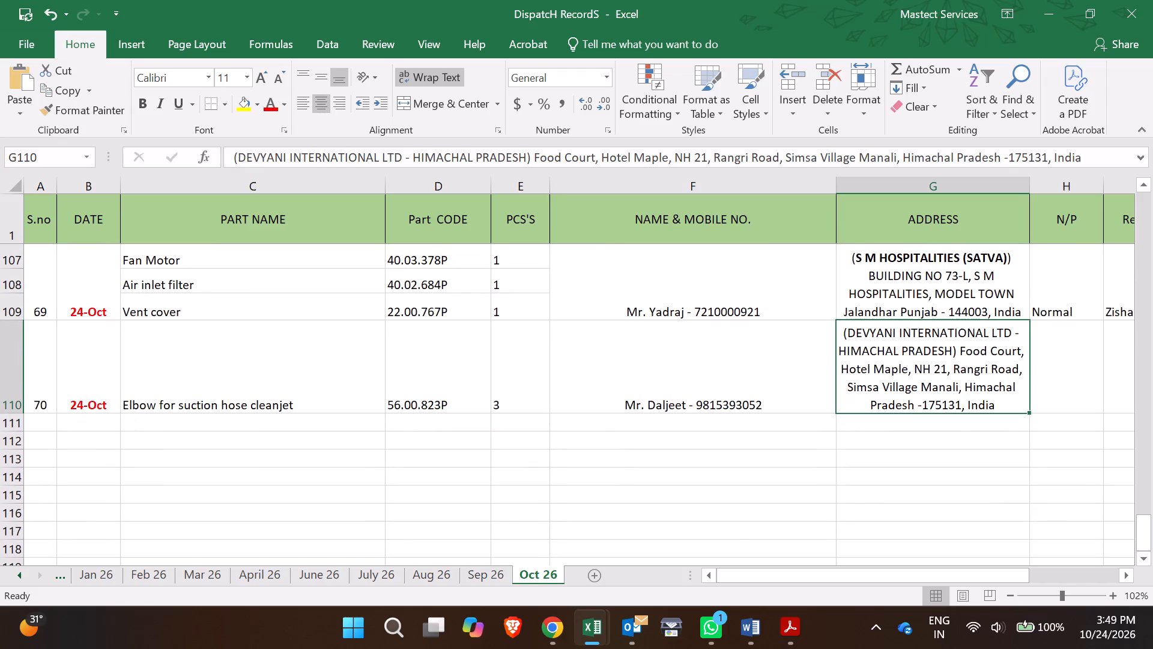
pyautogui.click(414, 376)
pyautogui.hotkey('ctrl', 's')
# Fill in entry 70's N/P column with Normal and its Remark column with Zishan.
pyautogui.press('Right')
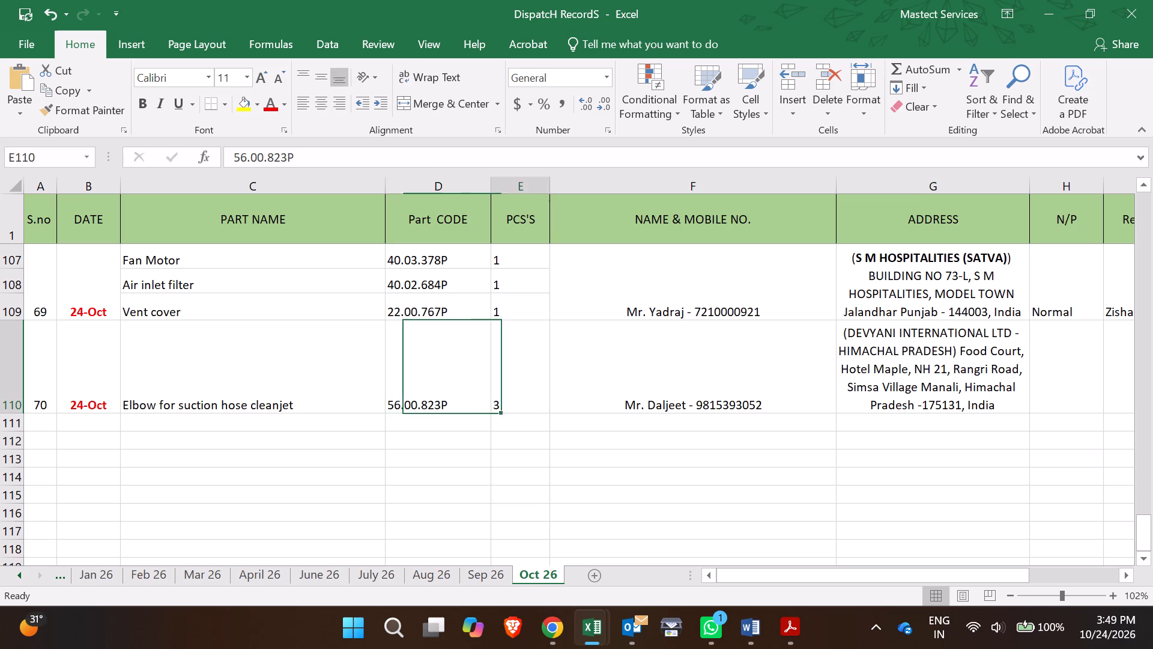
pyautogui.press('Right')
pyautogui.press('Right')
pyautogui.press('Right')
pyautogui.hotkey('shift', 'n')
pyautogui.press('Return')
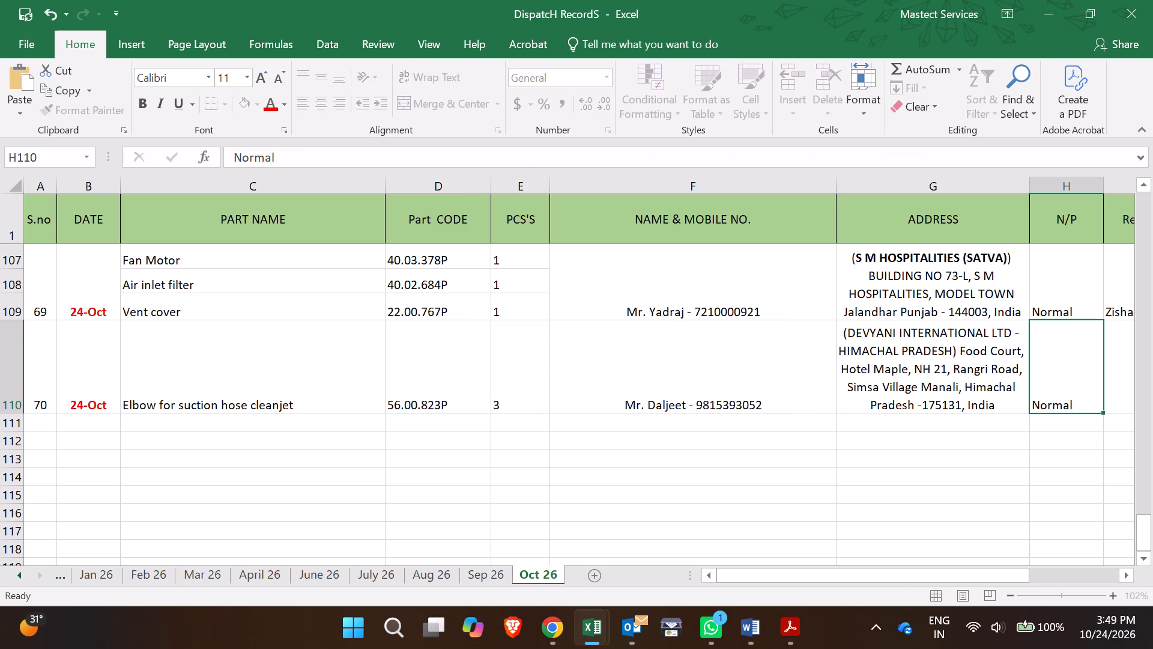
pyautogui.press('Up')
pyautogui.press('Right')
pyautogui.hotkey('shift', 'z')
pyautogui.press('Return')
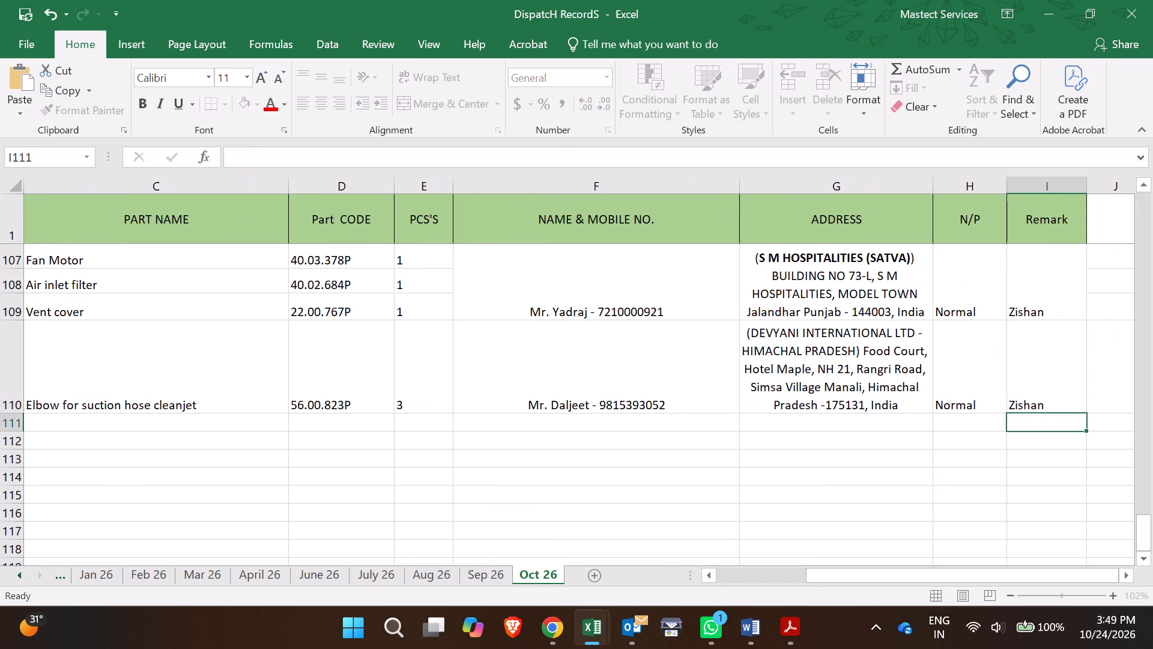
# Go back to entry 70's serial number cell in the S.no column.
pyautogui.press('Up')
pyautogui.press('Left')
pyautogui.press('Left')
pyautogui.press('Left')
pyautogui.press('Left')
pyautogui.press('Left')
pyautogui.press('Left')
pyautogui.press('Left')
pyautogui.press('Left')
pyautogui.press('Left')
pyautogui.press('Left')
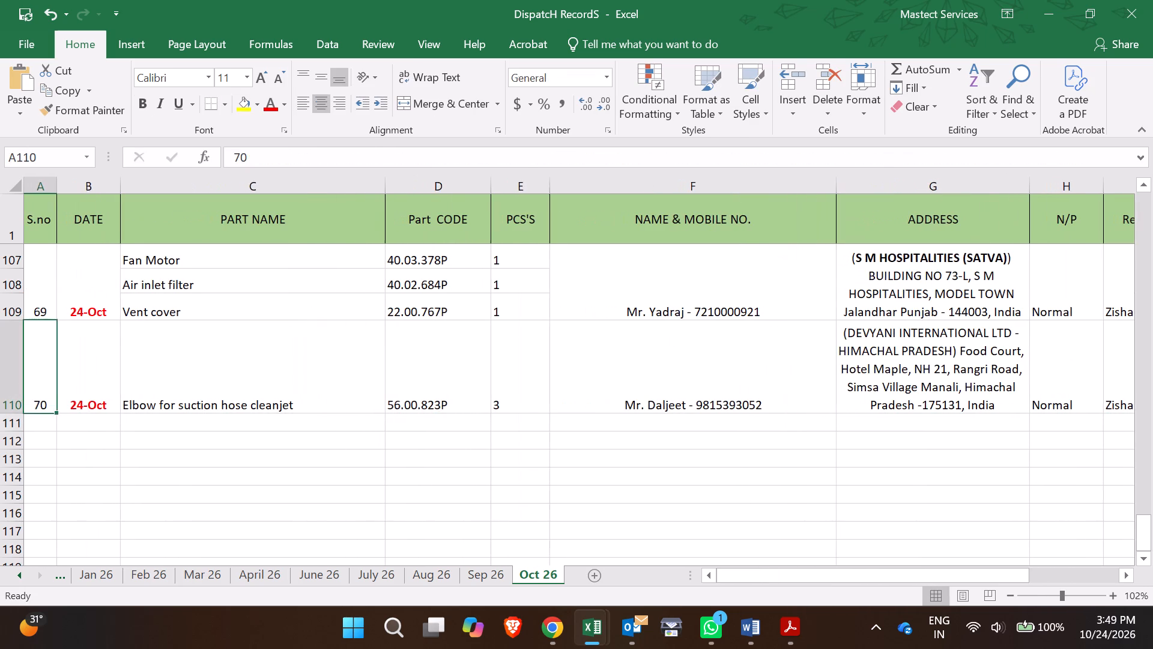
# Move to entry 70's part name cell and save the dispatch workbook.
pyautogui.press('Right')
pyautogui.press('Right')
pyautogui.hotkey('ctrl', 's')
pyautogui.hotkey('ctrl', 's')
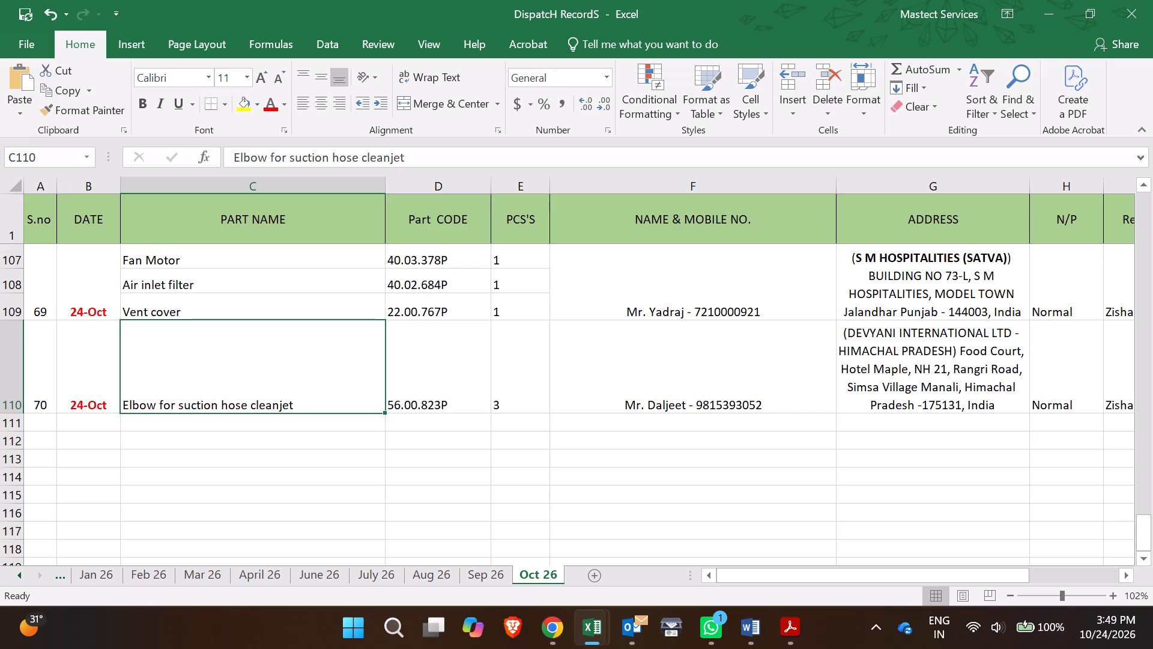
# Make the company name DEVYANI INTERNATIONAL LTD - HIMACHAL PRADESH bold within entry 70's address, and save the workbook.
pyautogui.click(905, 376)
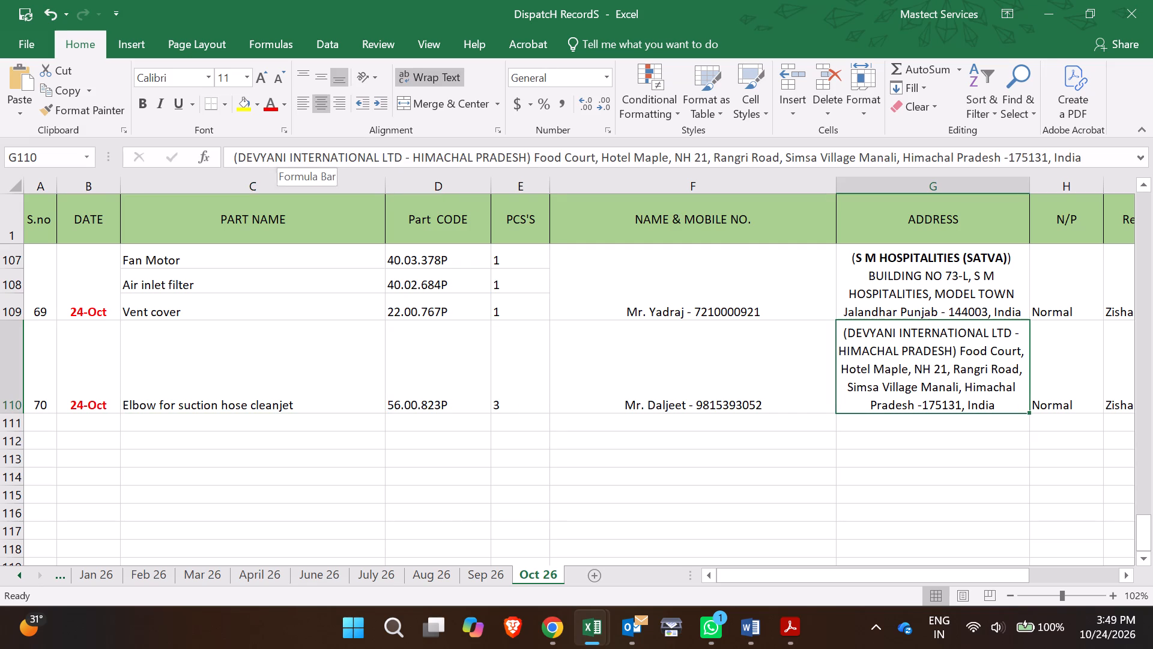
pyautogui.click(241, 157)
pyautogui.hotkey('shift', 'Right')
pyautogui.hotkey('shift', 'Right')
pyautogui.hotkey('shift', 'Right')
pyautogui.hotkey('shift', 'Right')
pyautogui.hotkey('shift', 'Right')
pyautogui.hotkey('shift', 'Right')
pyautogui.hotkey('shift', 'Right')
pyautogui.hotkey('shift', 'Right')
pyautogui.hotkey('shift', 'Right')
pyautogui.hotkey('shift', 'Right')
pyautogui.hotkey('shift', 'Right')
pyautogui.hotkey('shift', 'Right')
pyautogui.hotkey('shift', 'Right')
pyautogui.hotkey('shift', 'Right')
pyautogui.hotkey('shift', 'Right')
pyautogui.hotkey('shift', 'Right')
pyautogui.hotkey('shift', 'Right')
pyautogui.hotkey('shift', 'Right')
pyautogui.hotkey('shift', 'Right')
pyautogui.hotkey('shift', 'Right')
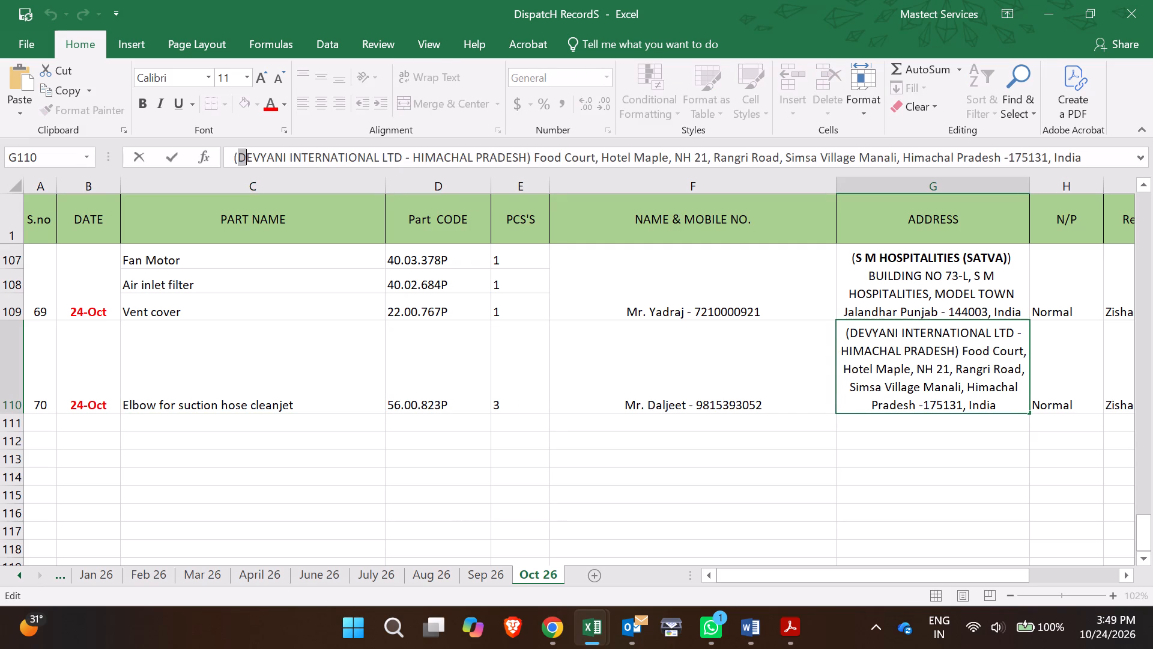
pyautogui.hotkey('shift', 'Right')
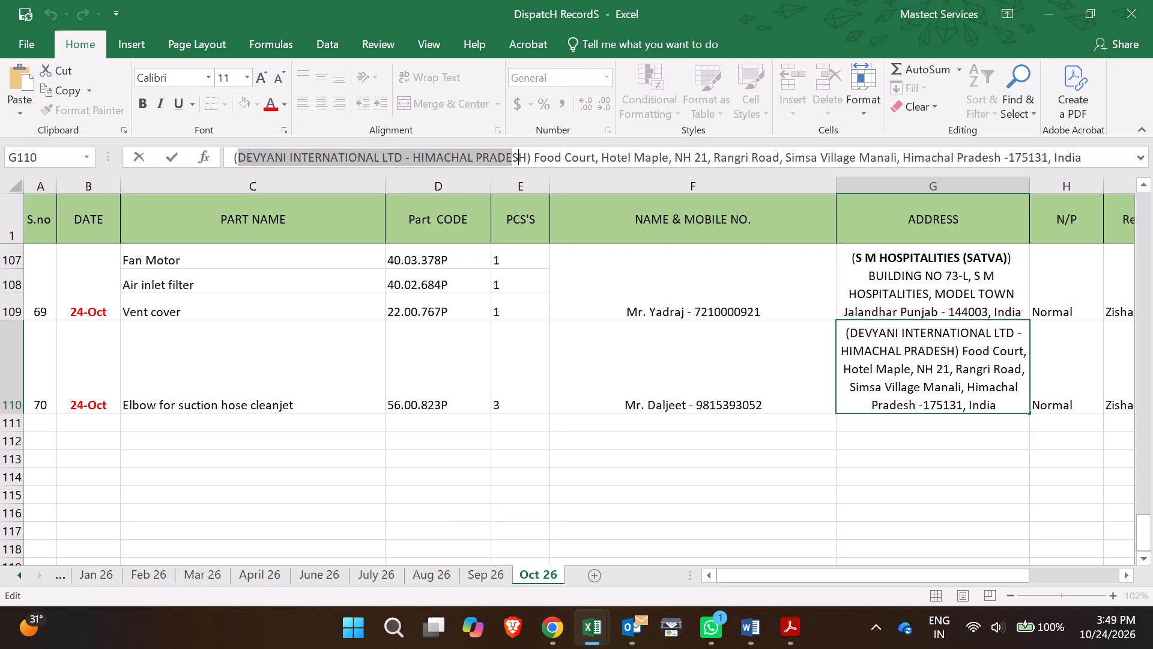
pyautogui.hotkey('shift', 'Right')
pyautogui.hotkey('ctrl', 'b')
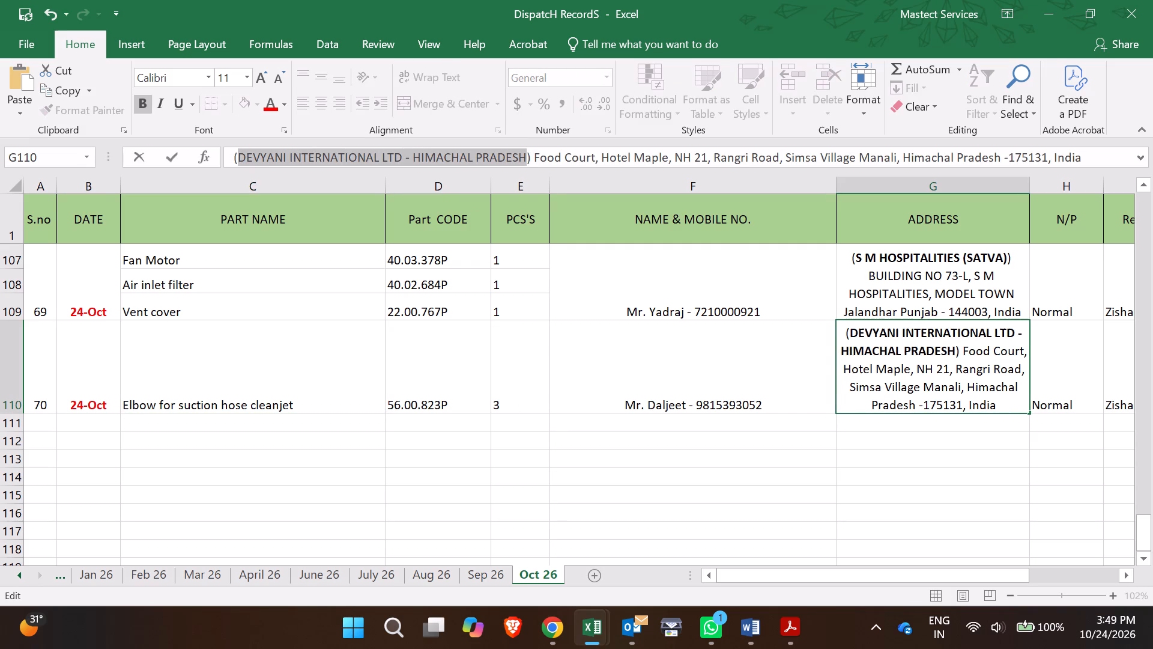
pyautogui.hotkey('ctrl', 's')
pyautogui.click(632, 341)
pyautogui.hotkey('ctrl', 's')
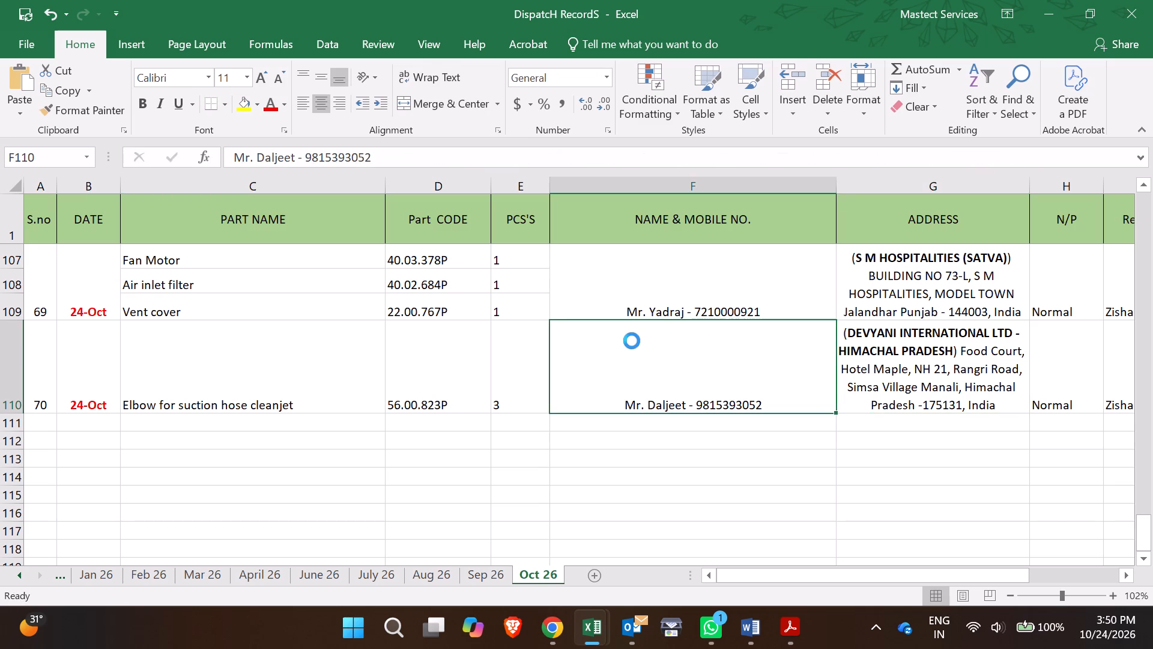
pyautogui.hotkey('ctrl', 's')
pyautogui.hscroll(3, 632, 341)
pyautogui.click(255, 362)
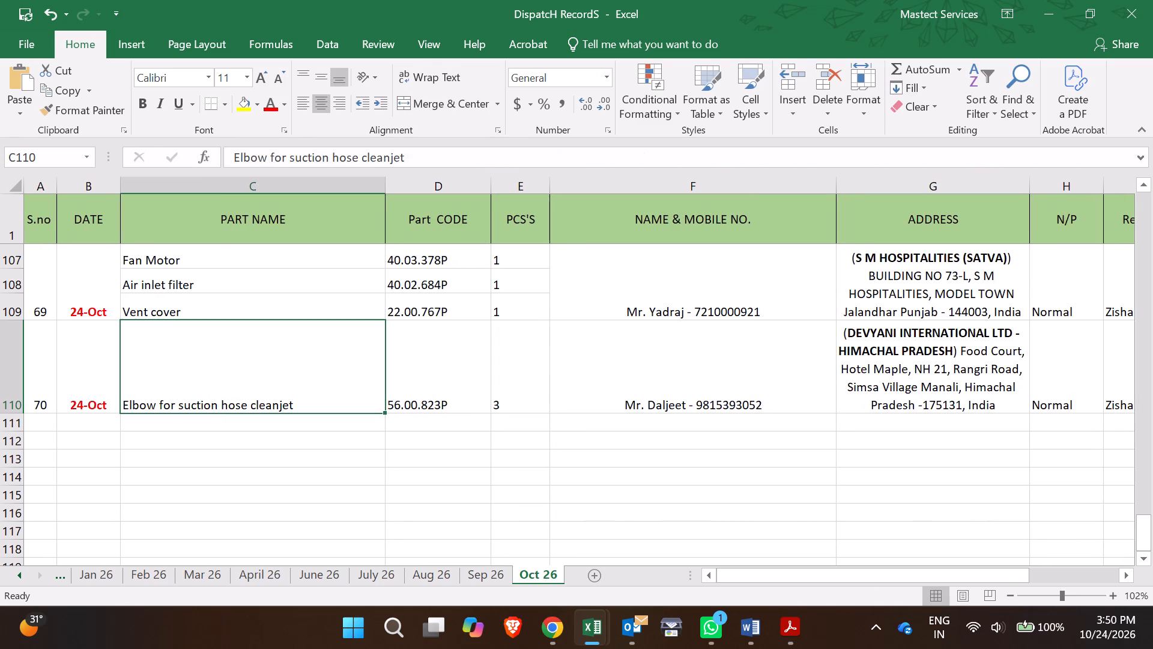
pyautogui.hotkey('ctrl', 's')
pyautogui.hotkey('ctrl', 's')
# Switch to the STICKERS document in Word and look over its recipient address labels.
pyautogui.hotkey('alt', 'Tab')
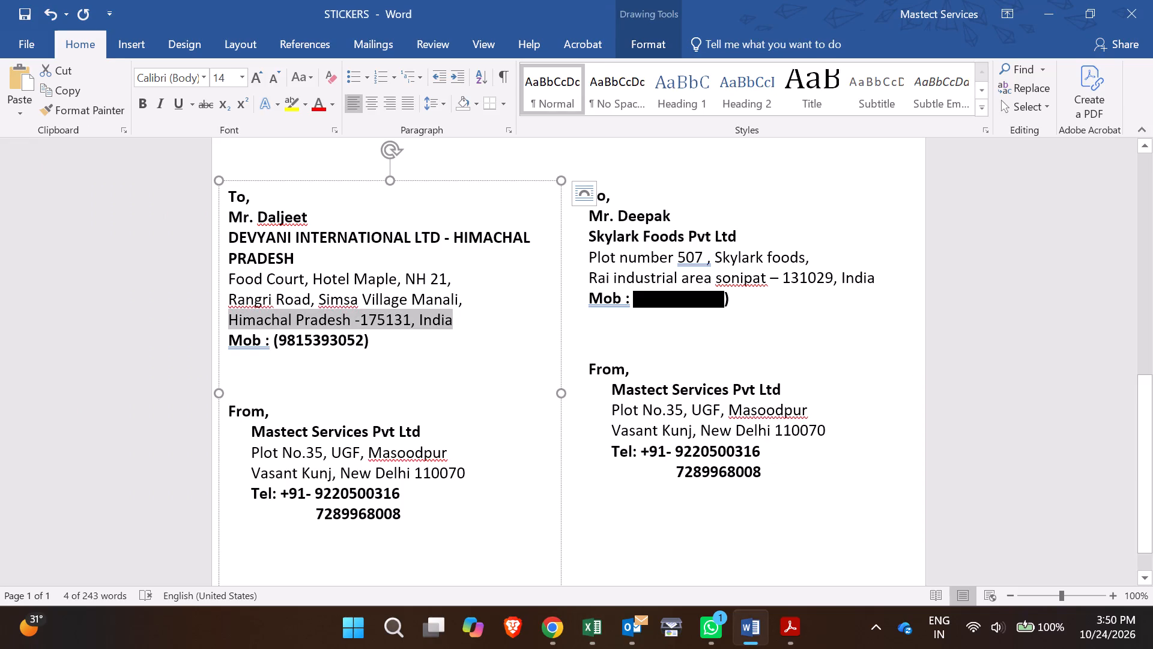
pyautogui.click(652, 361)
pyautogui.scroll(2, 652, 361)
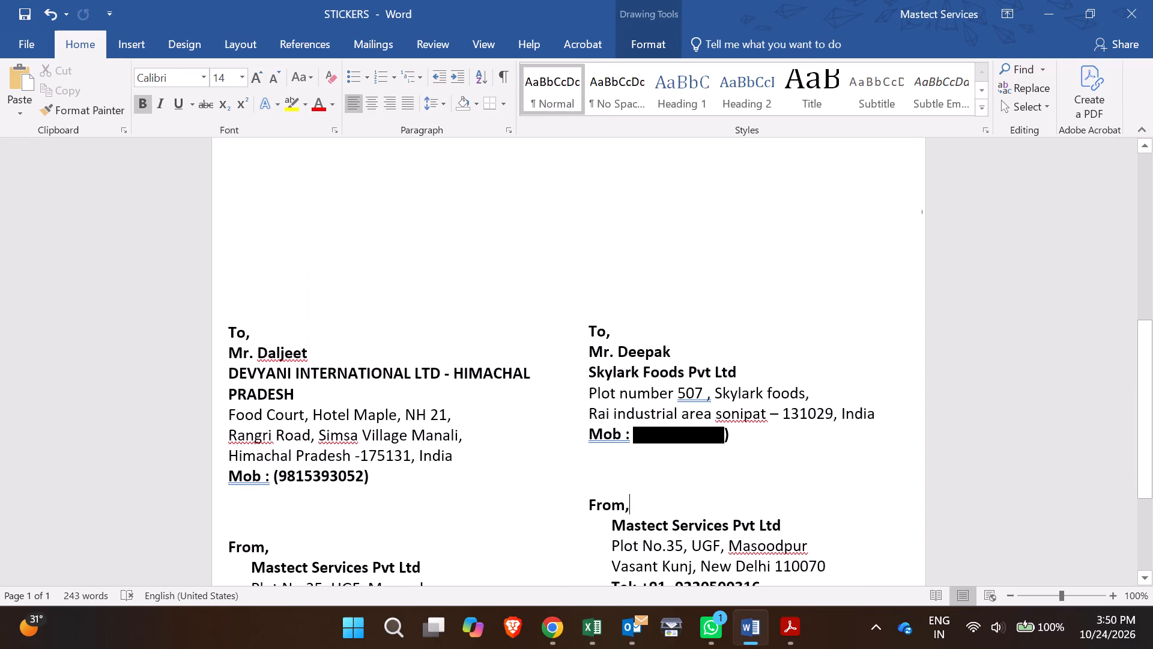
pyautogui.click(652, 361)
pyautogui.scroll(5, 652, 361)
# Return to the DispatcH RecordS workbook in Excel and save it.
pyautogui.hotkey('alt', 'Tab')
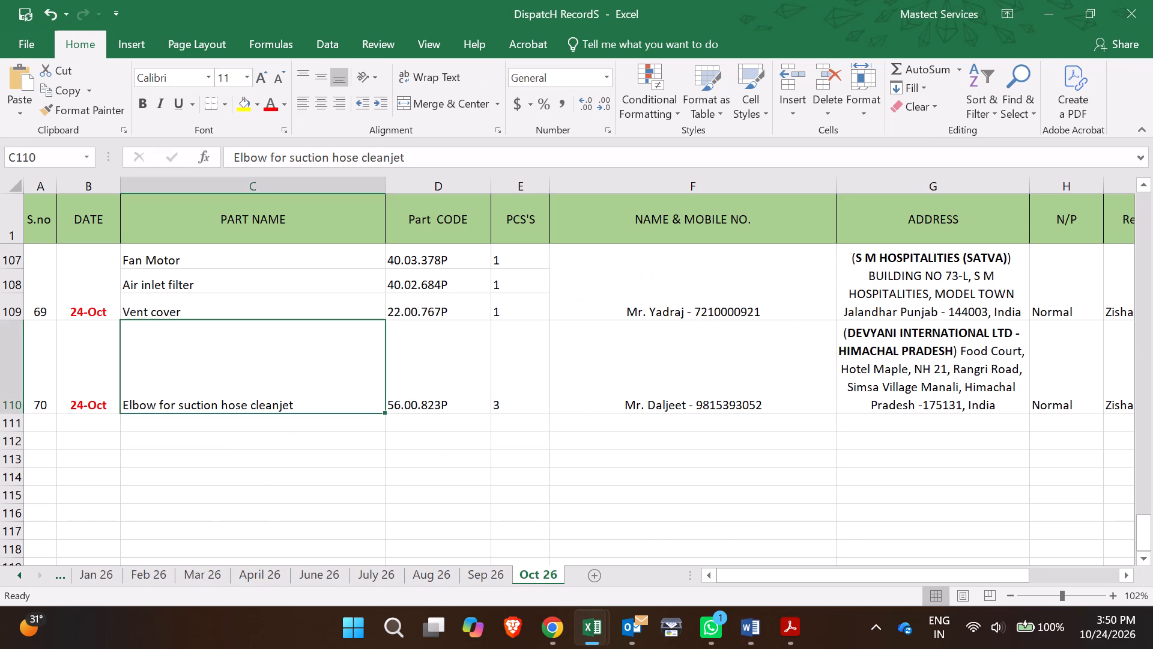
pyautogui.hotkey('ctrl', 's')
pyautogui.hotkey('ctrl', 's')
# Switch to the STICKERS document and bring up the overview of open windows to choose another one.
pyautogui.hotkey('alt', 'Tab')
pyautogui.hotkey('alt', 'Tab')
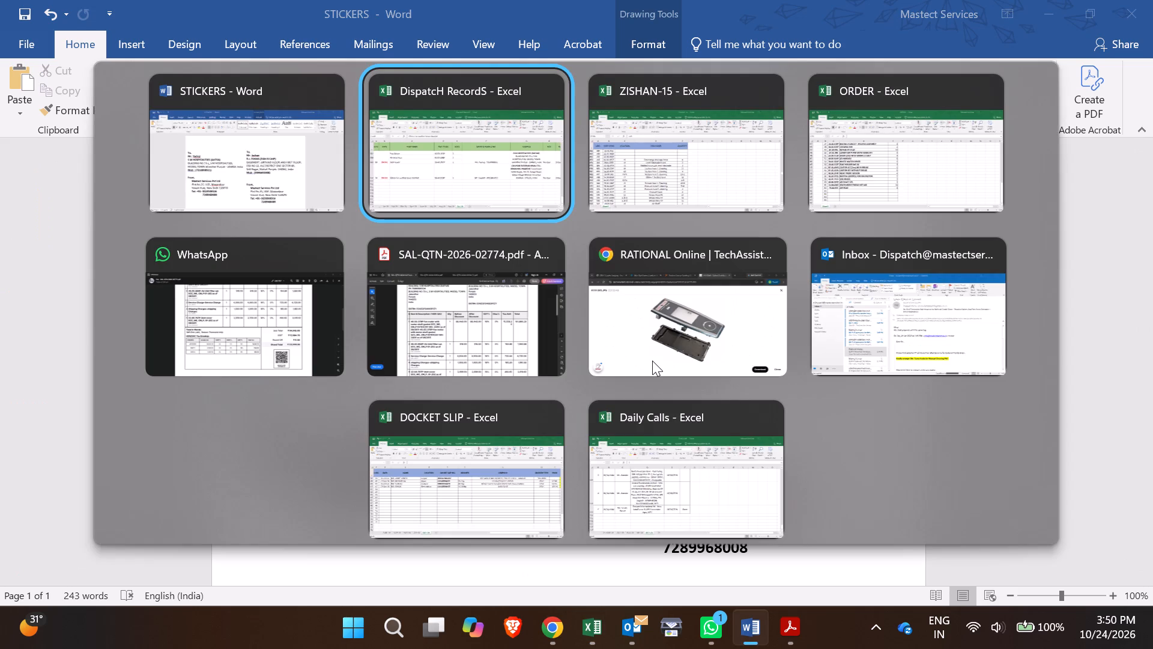
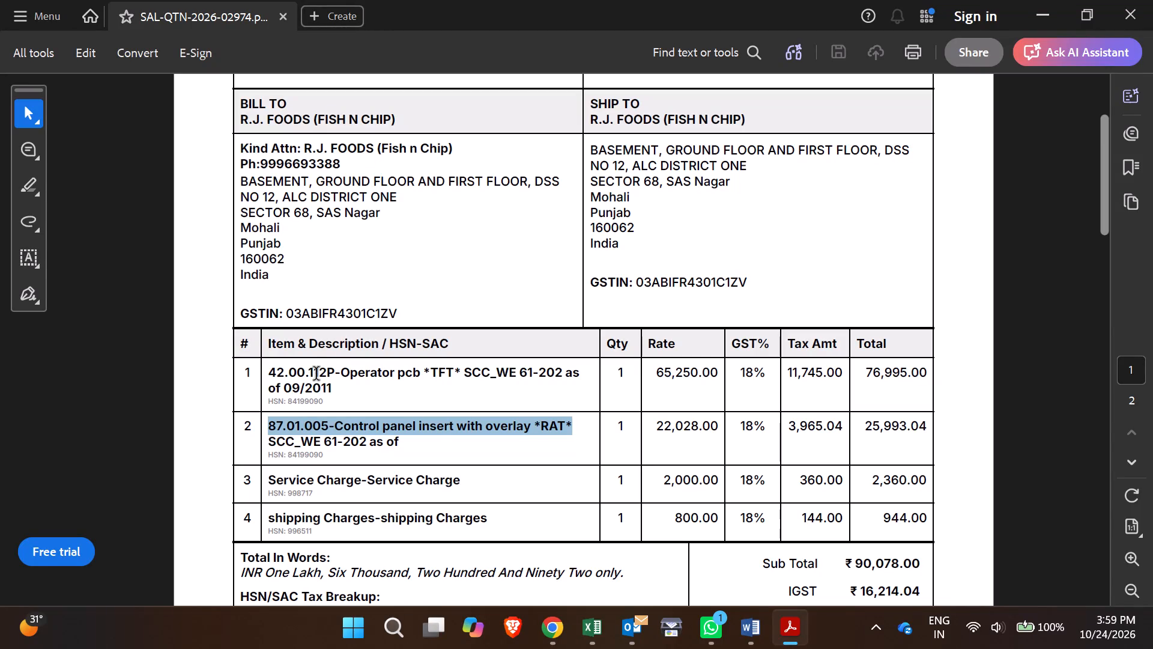
# Copy part code 42.00.112P from the R.J. Foods quotation PDF and search for it in the ZISHAN-15 Excel workbook.
pyautogui.doubleClick(317, 373)
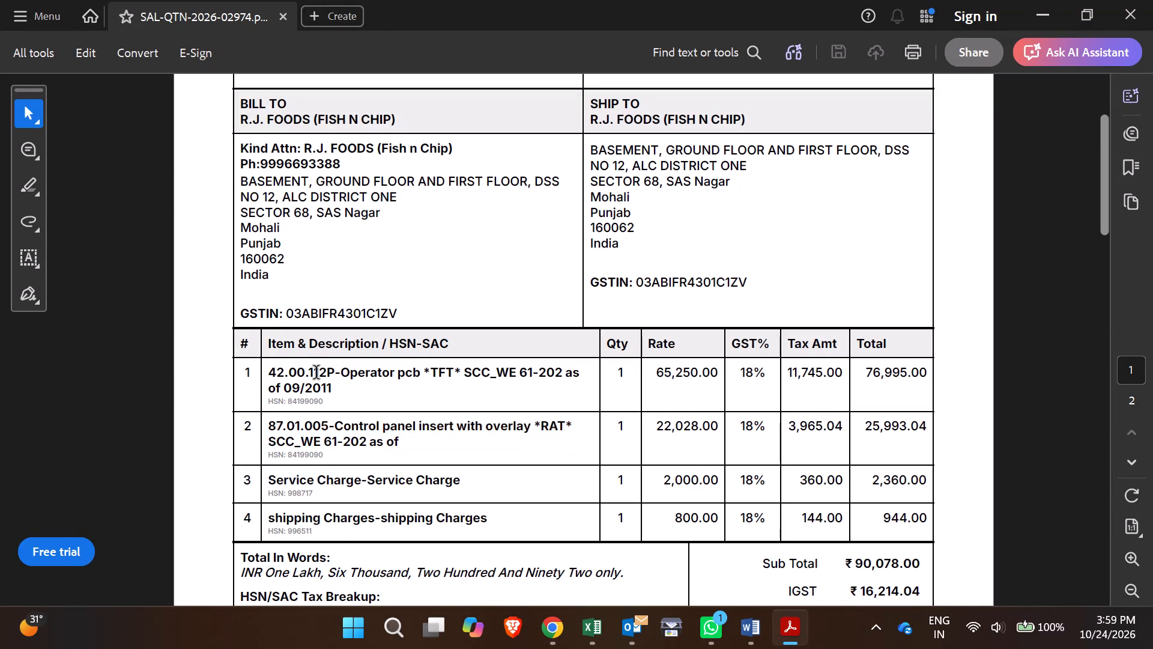
pyautogui.hotkey('ctrl', 'c')
pyautogui.hotkey('alt', 'Tab')
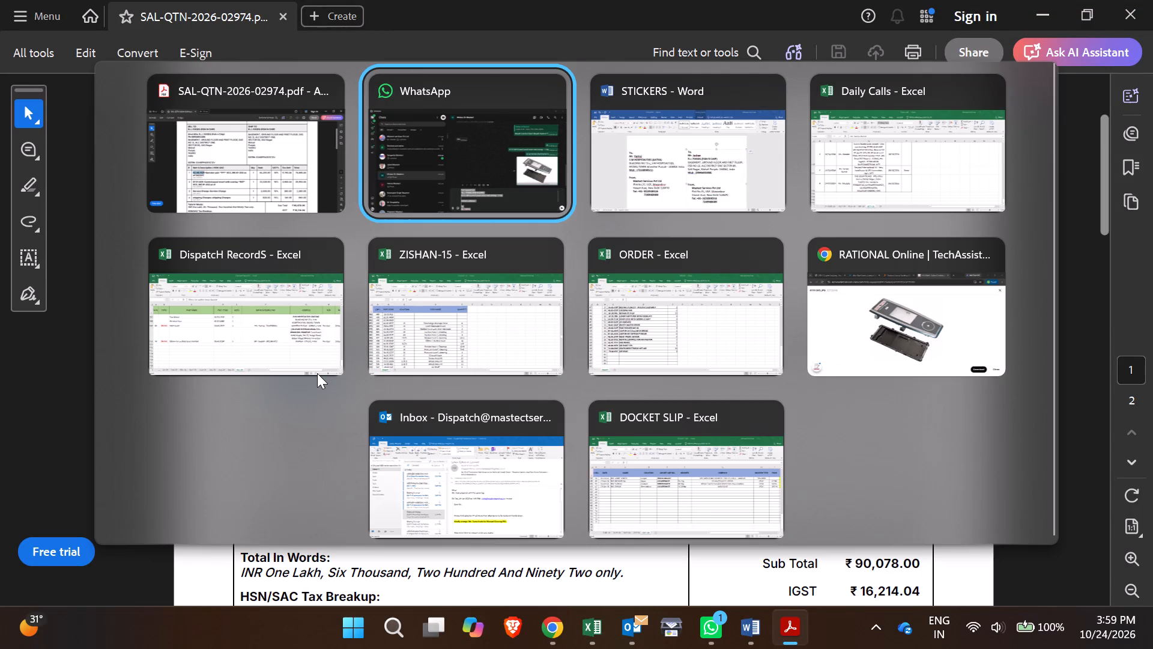
pyautogui.hotkey('alt', 'Down')
pyautogui.hotkey('alt', 'Right')
pyautogui.hotkey('alt', 'Left')
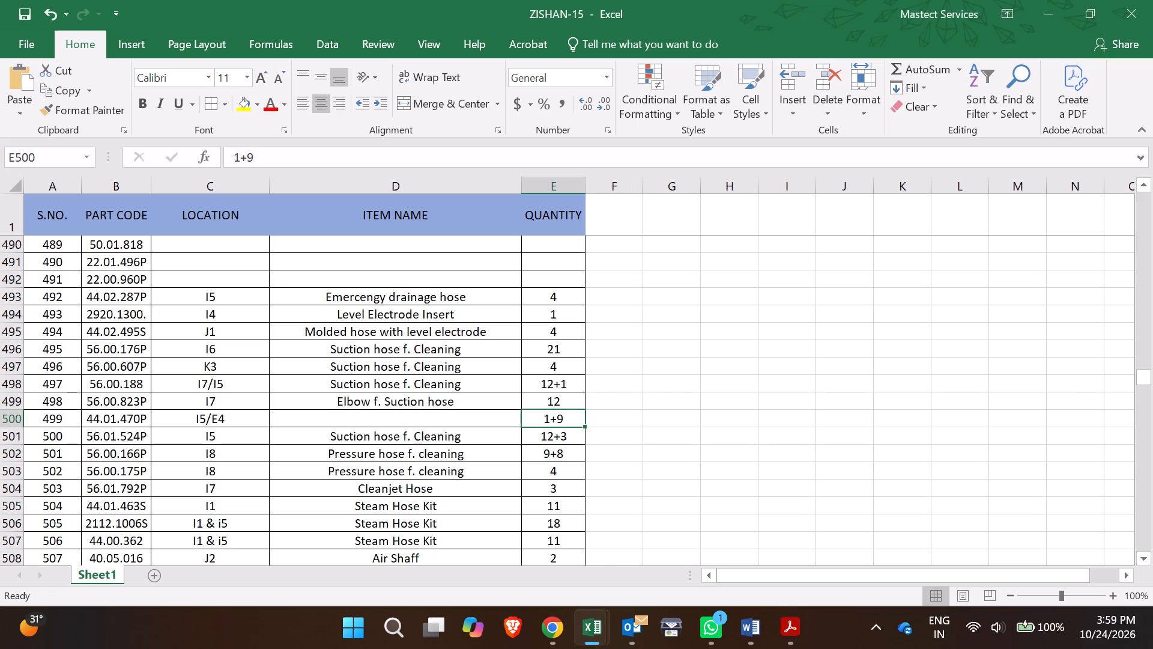
pyautogui.hotkey('ctrl', 'f')
pyautogui.press('BackSpace')
pyautogui.hotkey('ctrl', 'v')
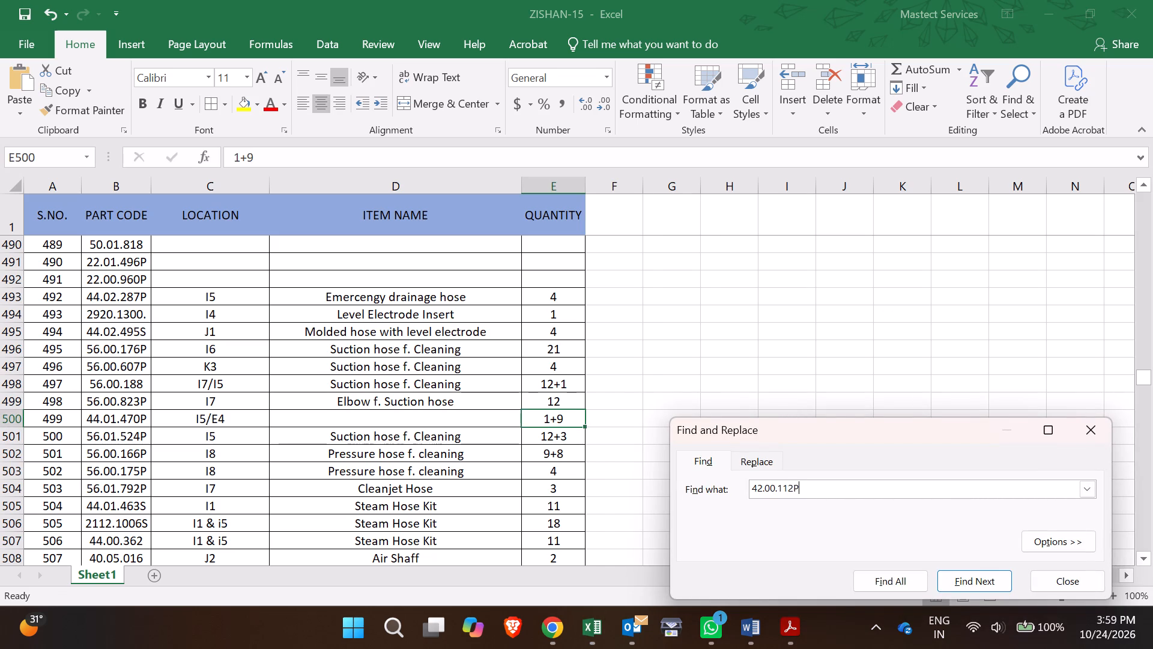
pyautogui.press('Return')
pyautogui.press('Return')
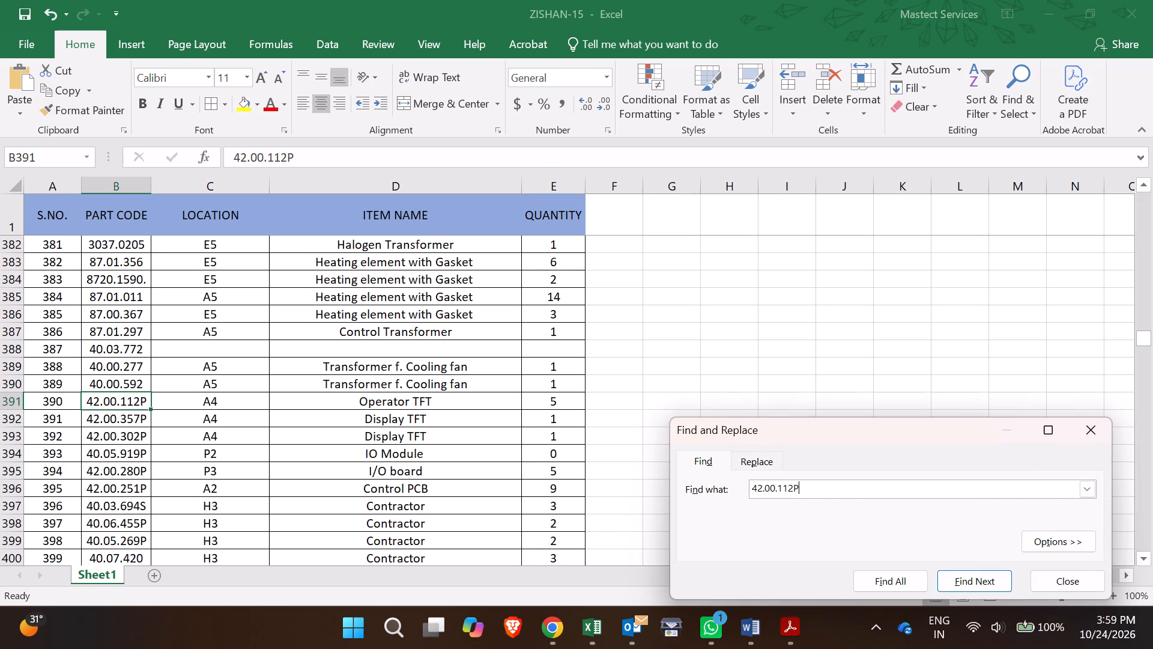
pyautogui.click(1086, 431)
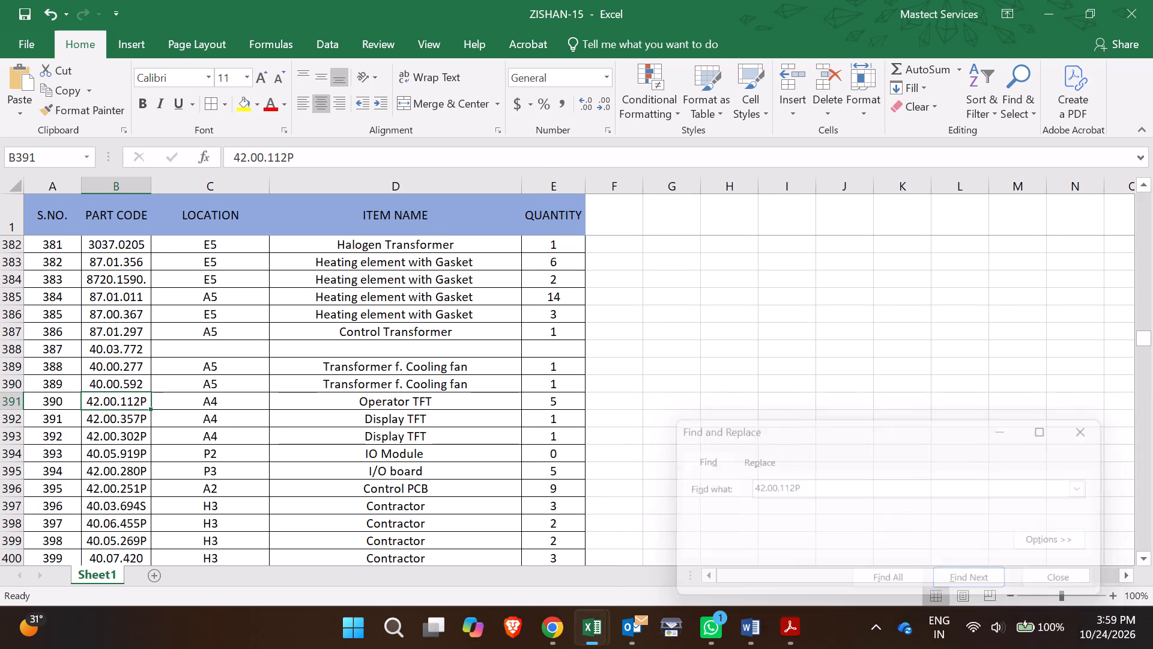
# Select the entire stock row of the Operator TFT, part code 42.00.112P, in the ZISHAN-15 workbook.
pyautogui.click(8, 401)
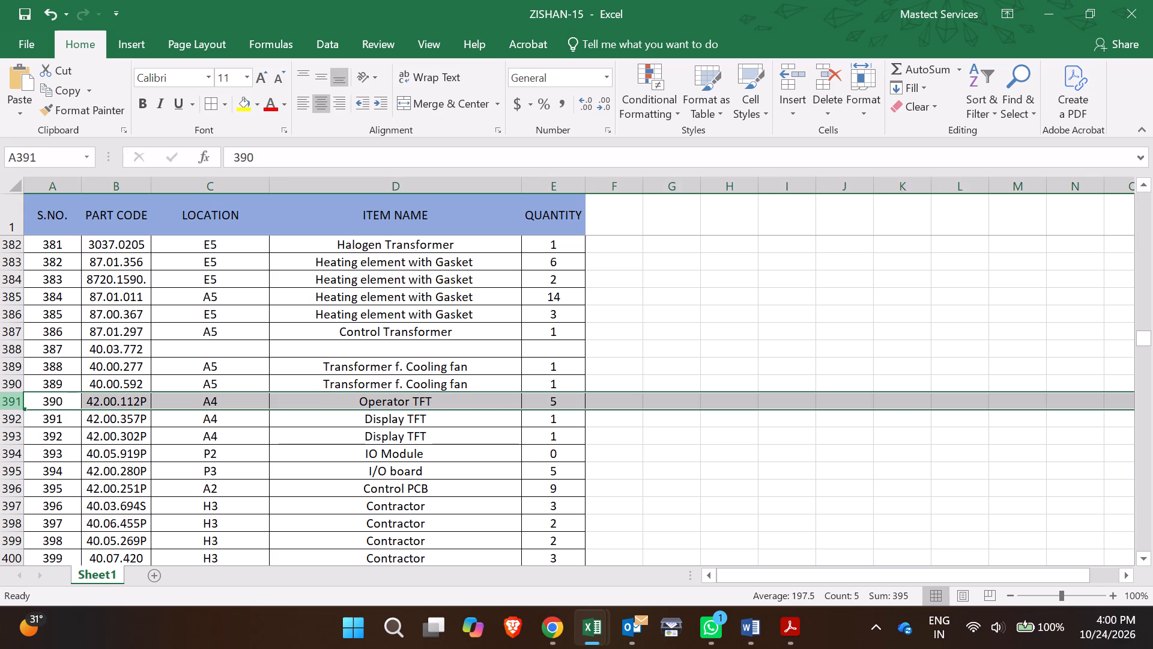
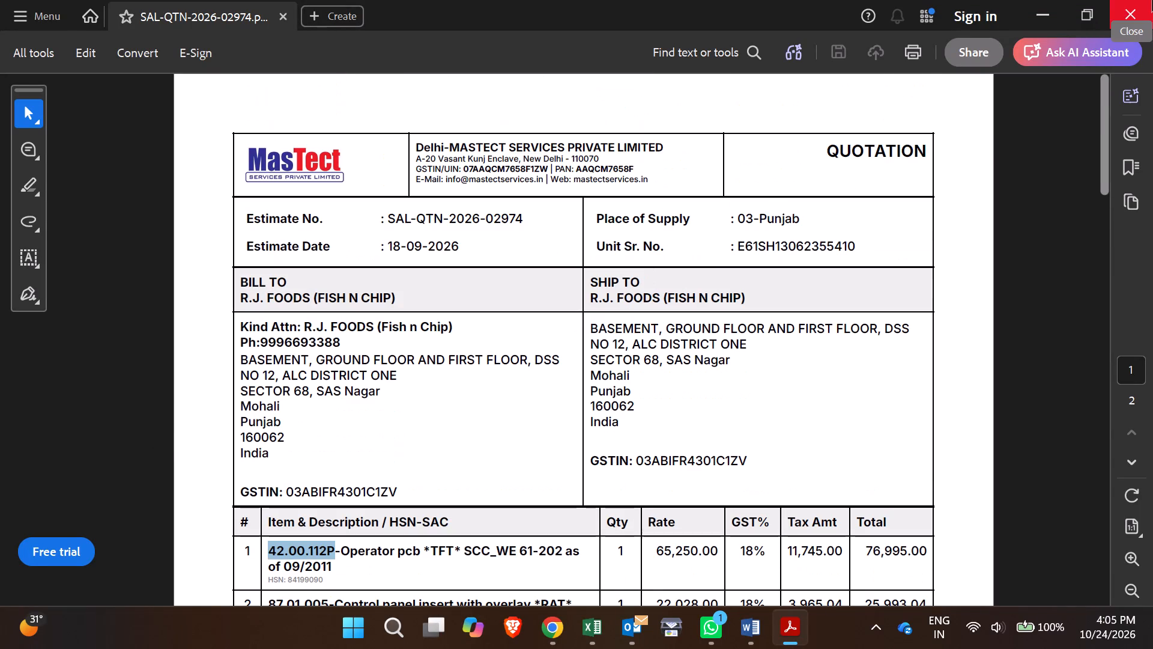
# Switch to the ZISHAN-15 workbook, search for part code 22.01.334 and select the Air baffle's entire stock row.
pyautogui.scroll(2, 677, 247)
pyautogui.hotkey('alt', 'Tab')
pyautogui.hotkey('alt', 'Right')
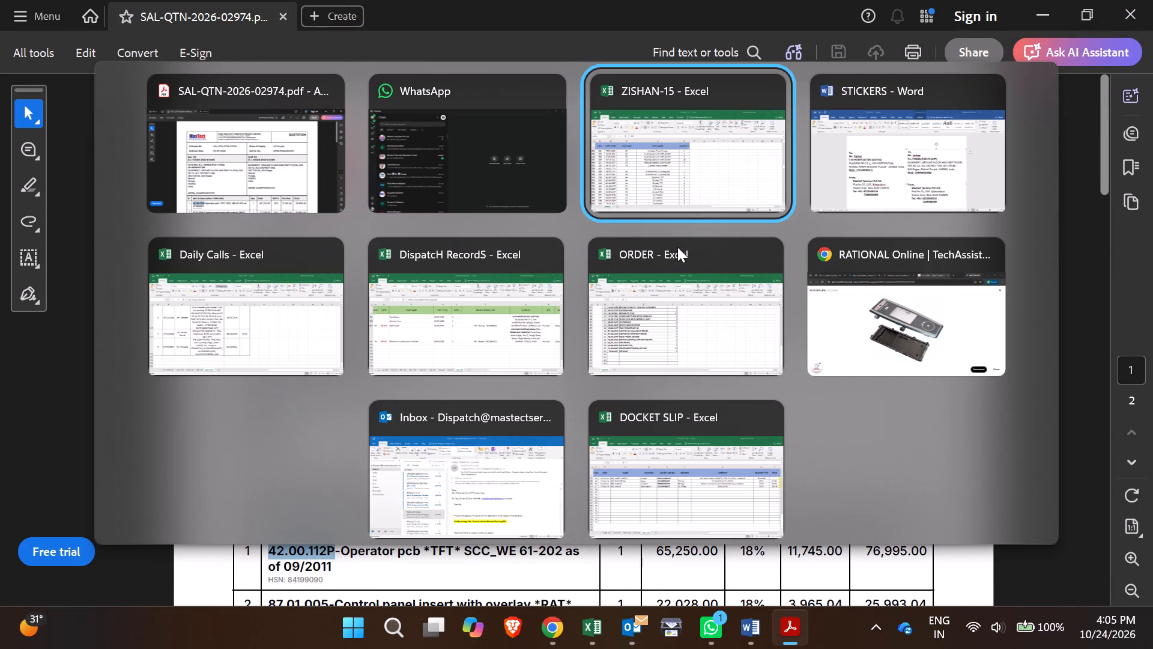
pyautogui.hotkey('ctrl', 'f')
pyautogui.keyDown('ctrl'); pyautogui.click(677, 247); pyautogui.keyUp('ctrl')
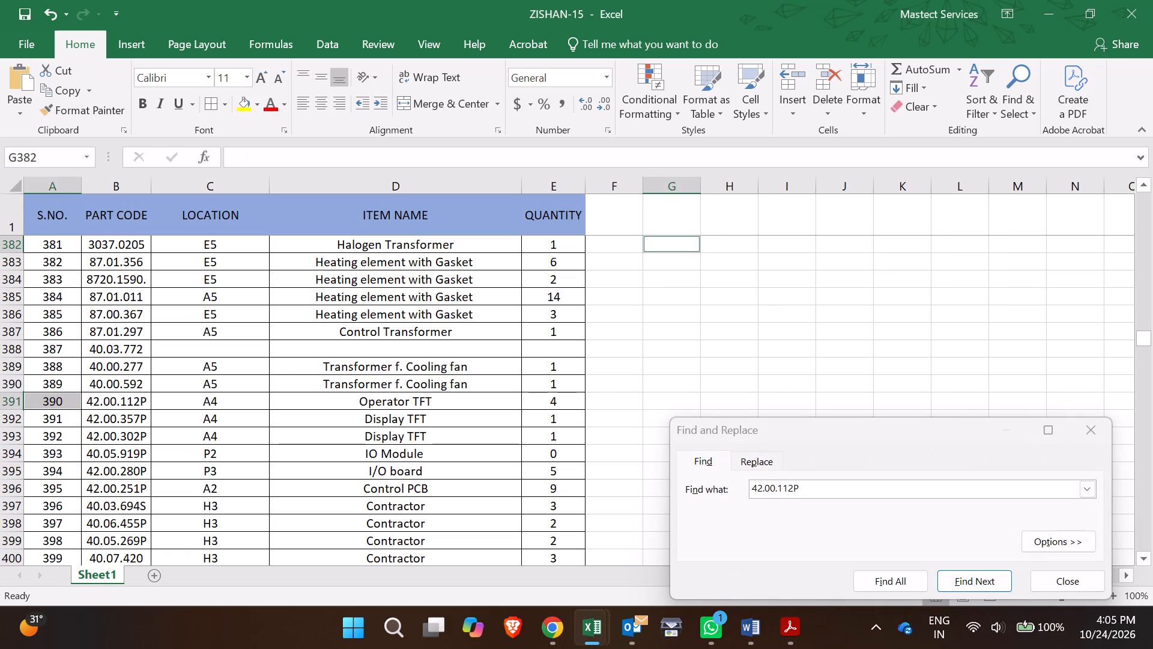
pyautogui.click(447, 385)
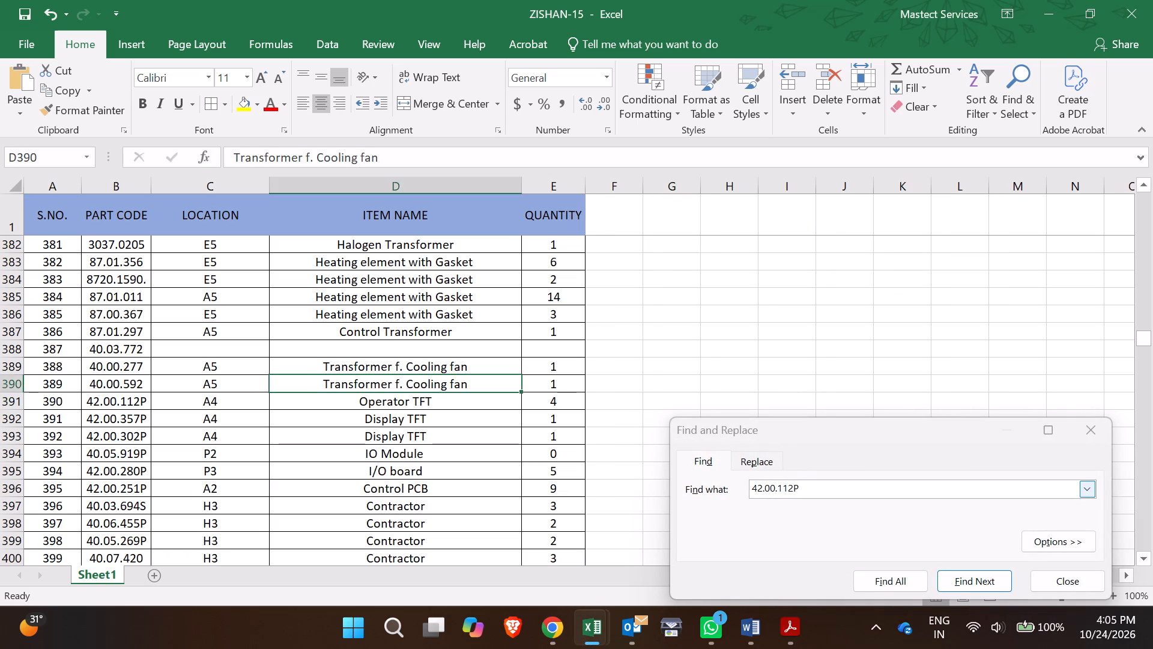
pyautogui.doubleClick(824, 486)
pyautogui.press('BackSpace')
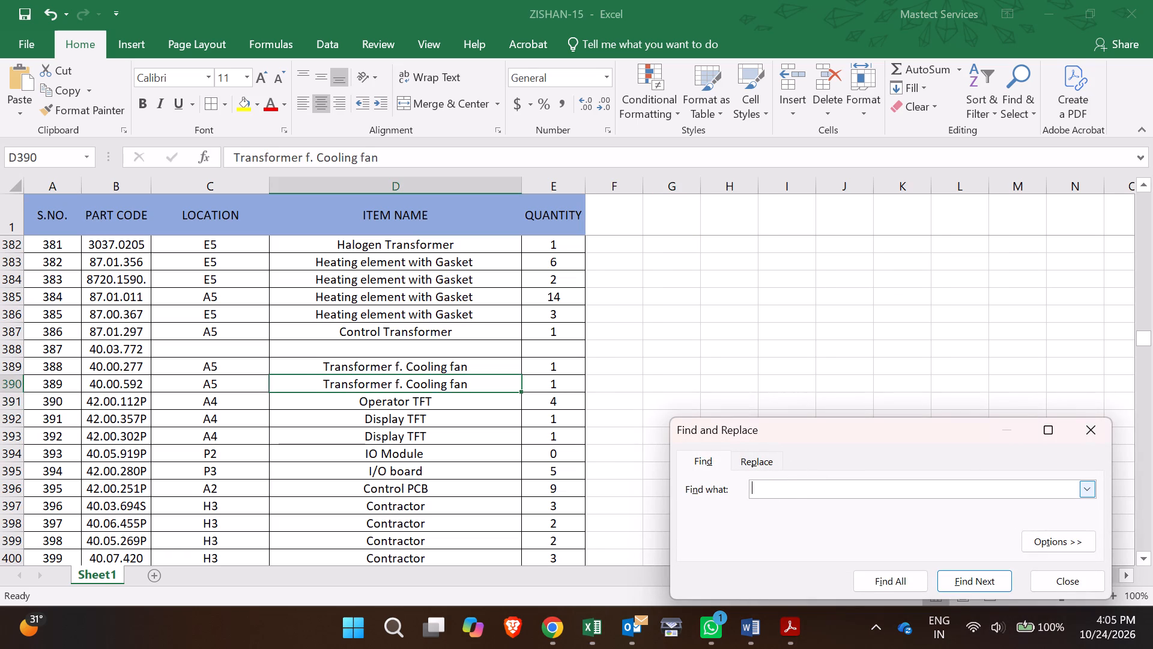
pyautogui.write('22.01.')
pyautogui.write('334')
pyautogui.press('Return')
pyautogui.press('Return')
pyautogui.press('Return')
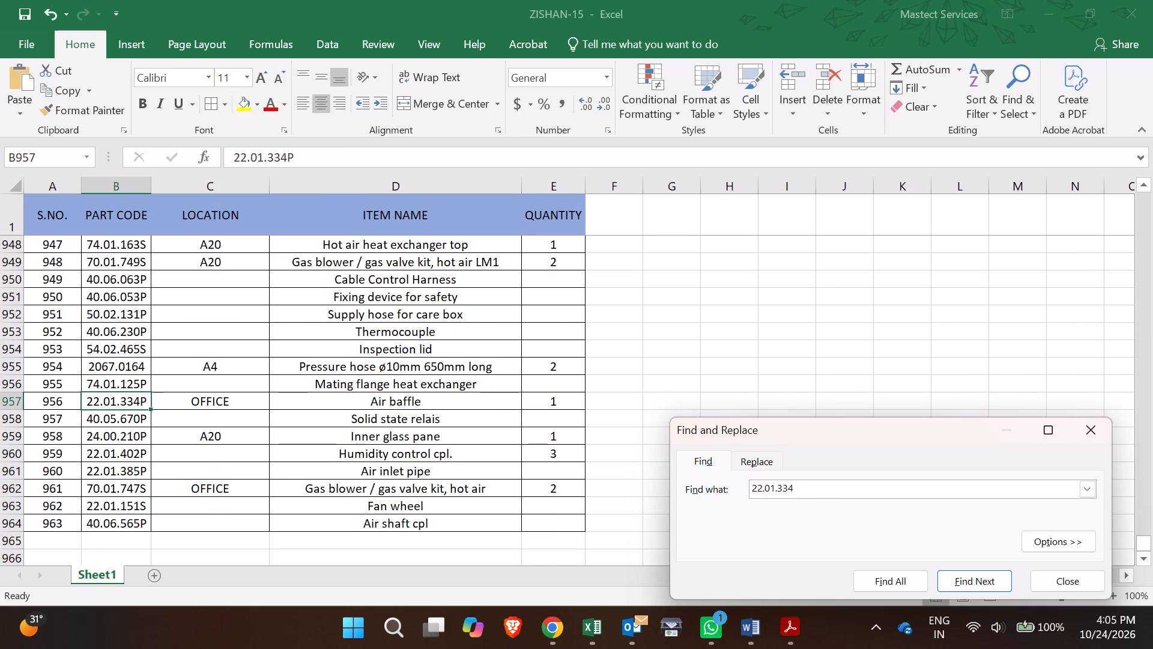
pyautogui.click(7, 401)
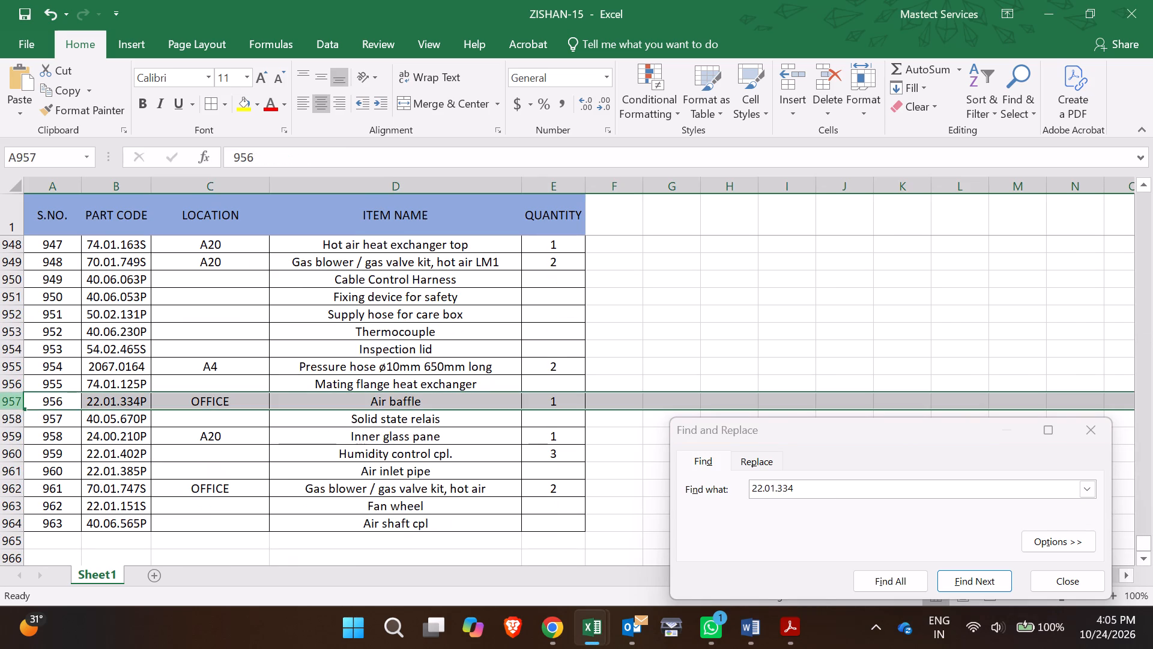
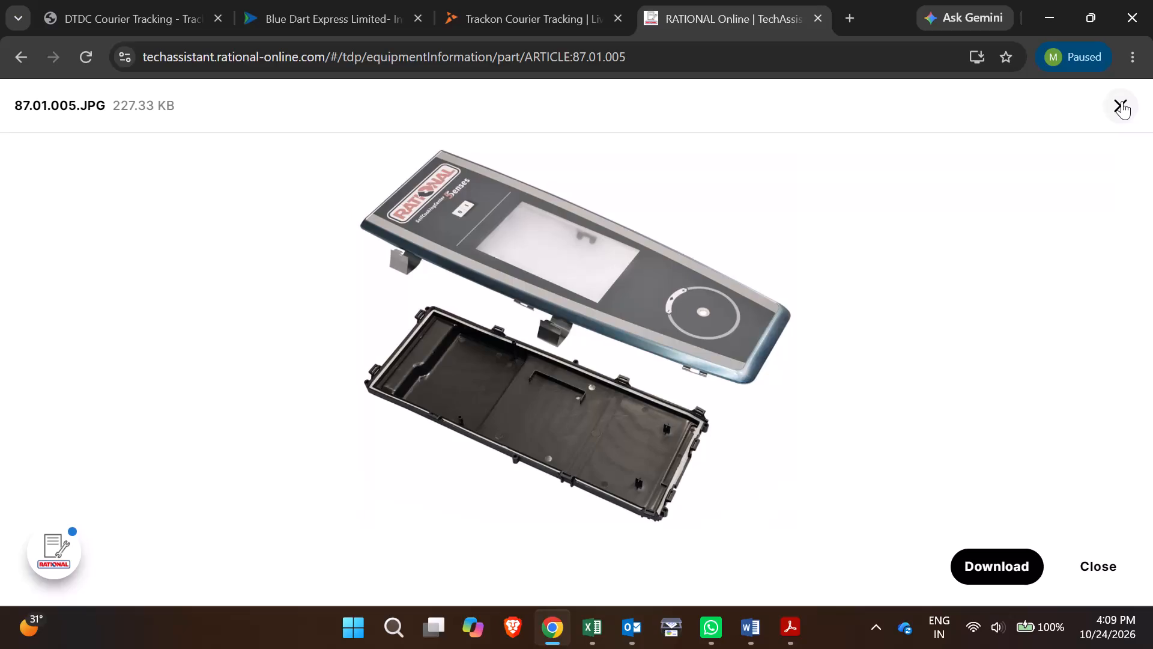
# In Chrome, close the image of part 87.01.005 and close the RATIONAL TechAssistant page.
pyautogui.click(1122, 101)
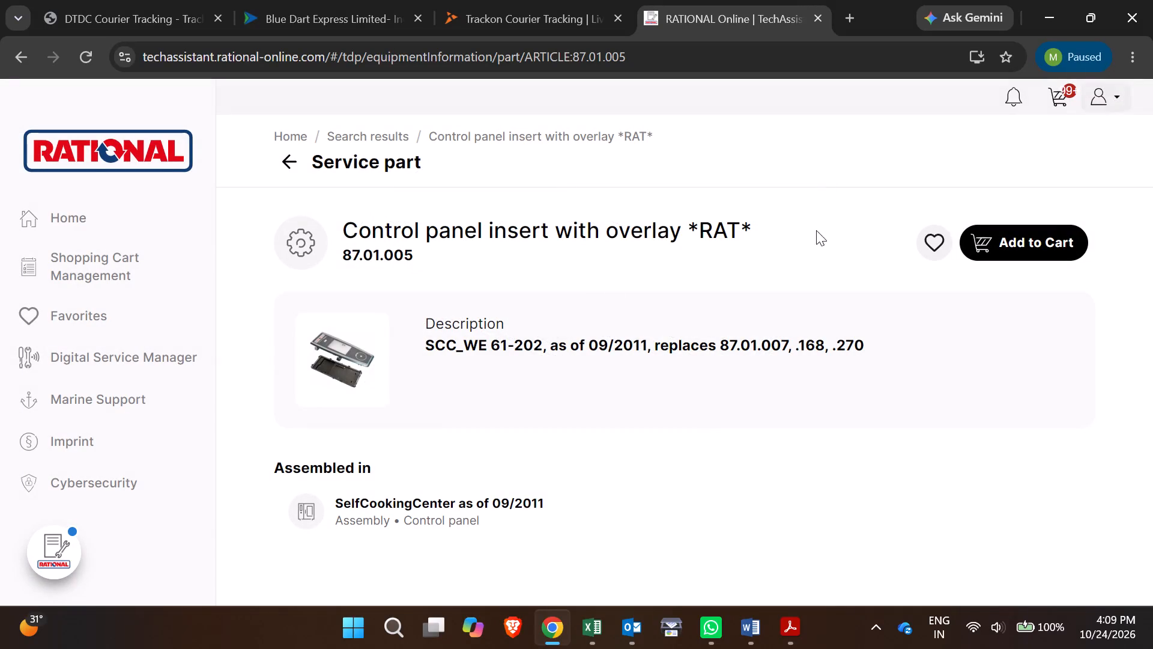
pyautogui.click(286, 163)
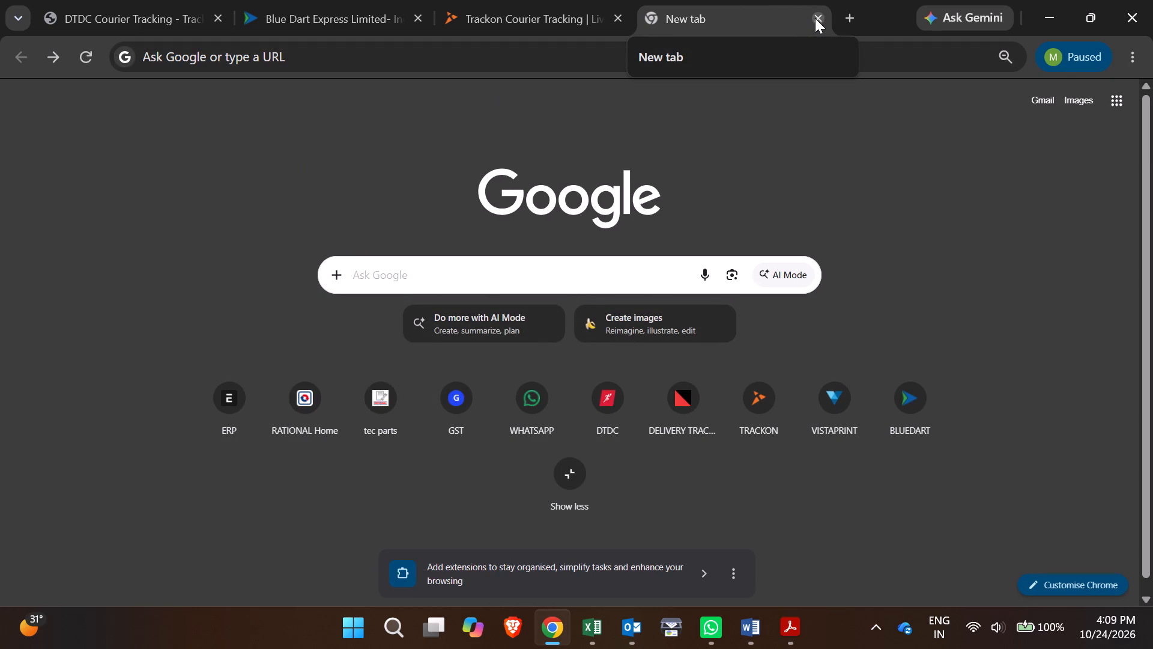
pyautogui.click(815, 18)
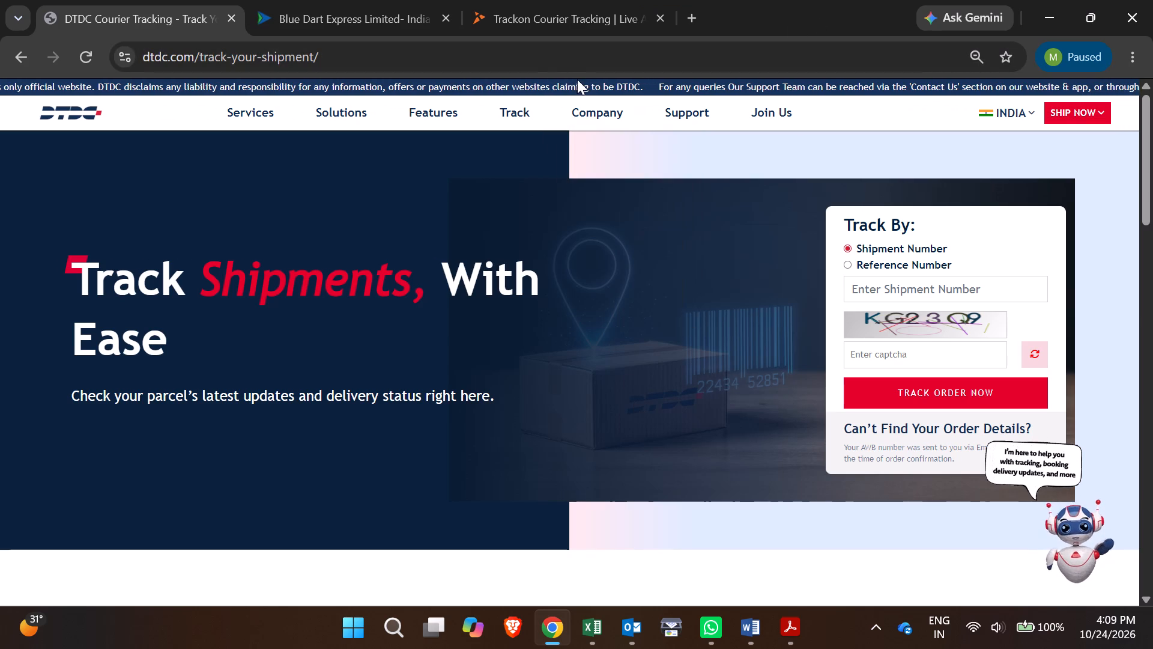
# View the open Trackon tracking page, bring up the Blue Dart home page and dismiss the Scapia advert notification.
pyautogui.click(571, 22)
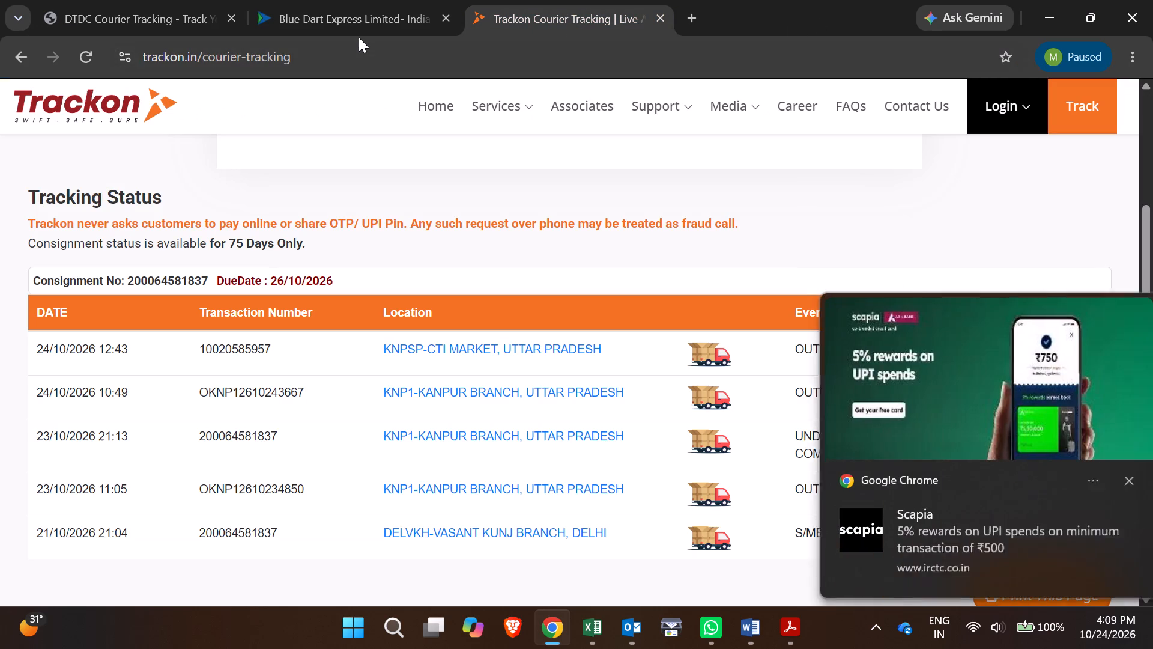
pyautogui.click(356, 26)
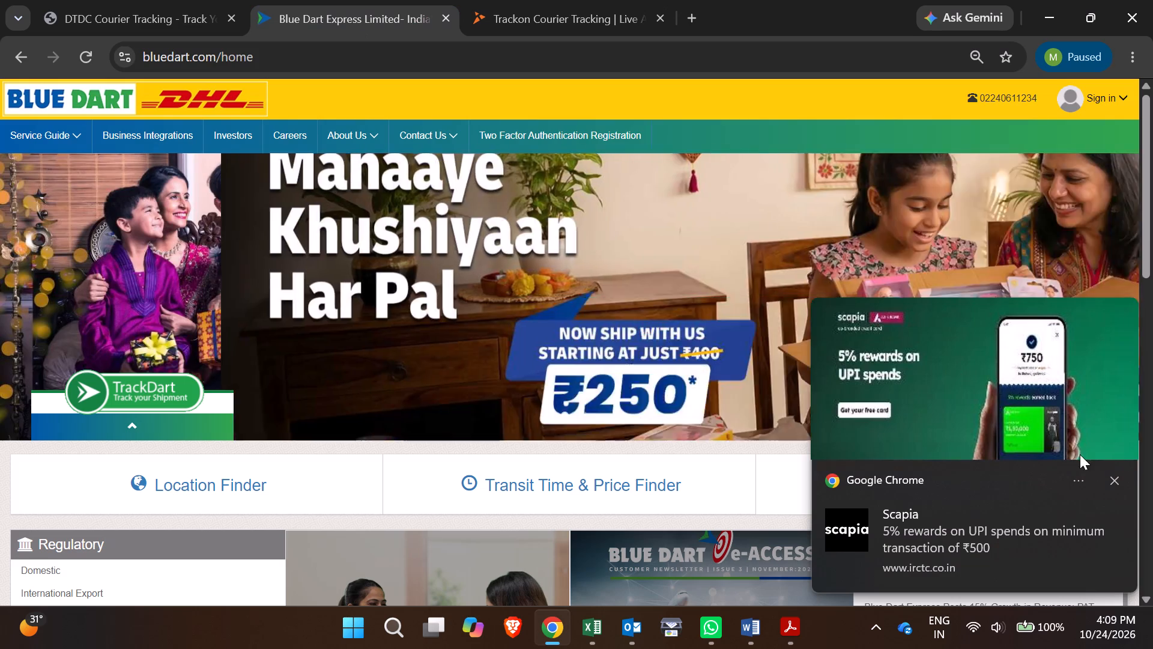
pyautogui.click(1115, 483)
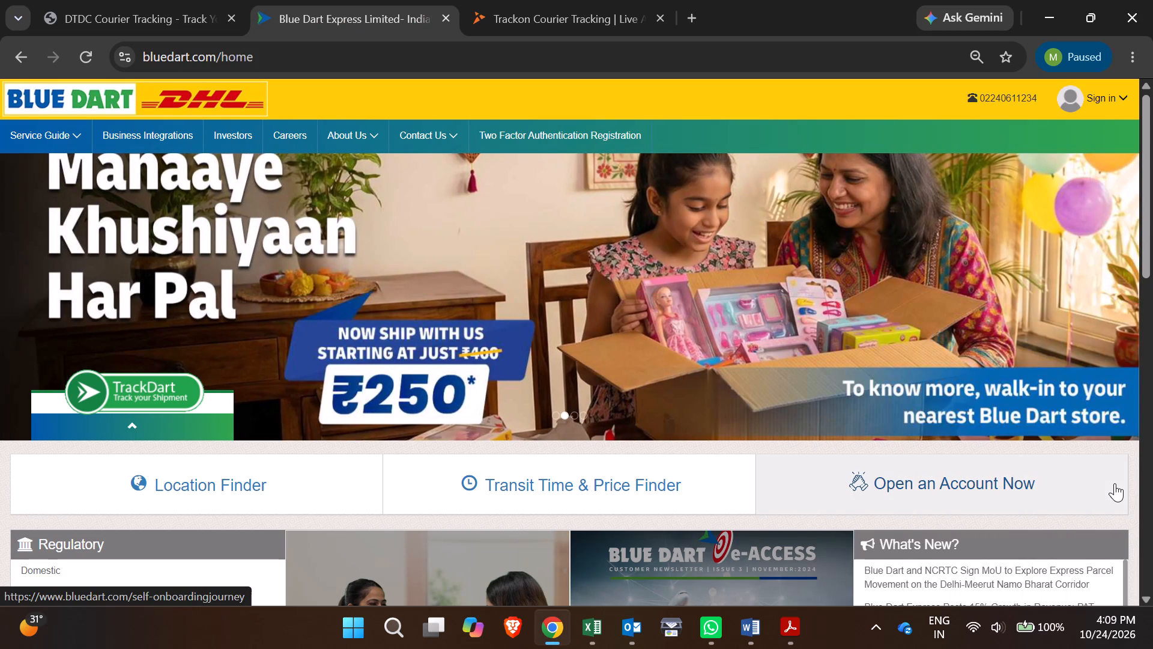
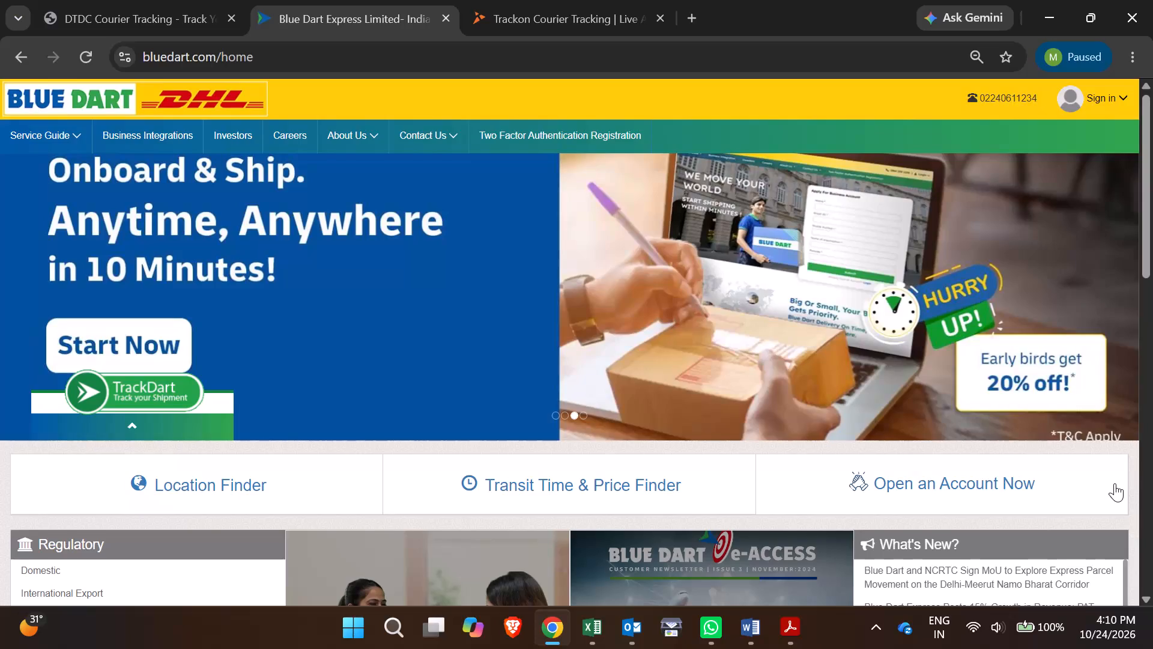
# Copy the docket slip number of the Bangalore Blue Dart shipment from the DOCKET SLIP workbook's OCT-26 sheet, and return to Blue Dart in Chrome.
pyautogui.scroll(-1, 1115, 483)
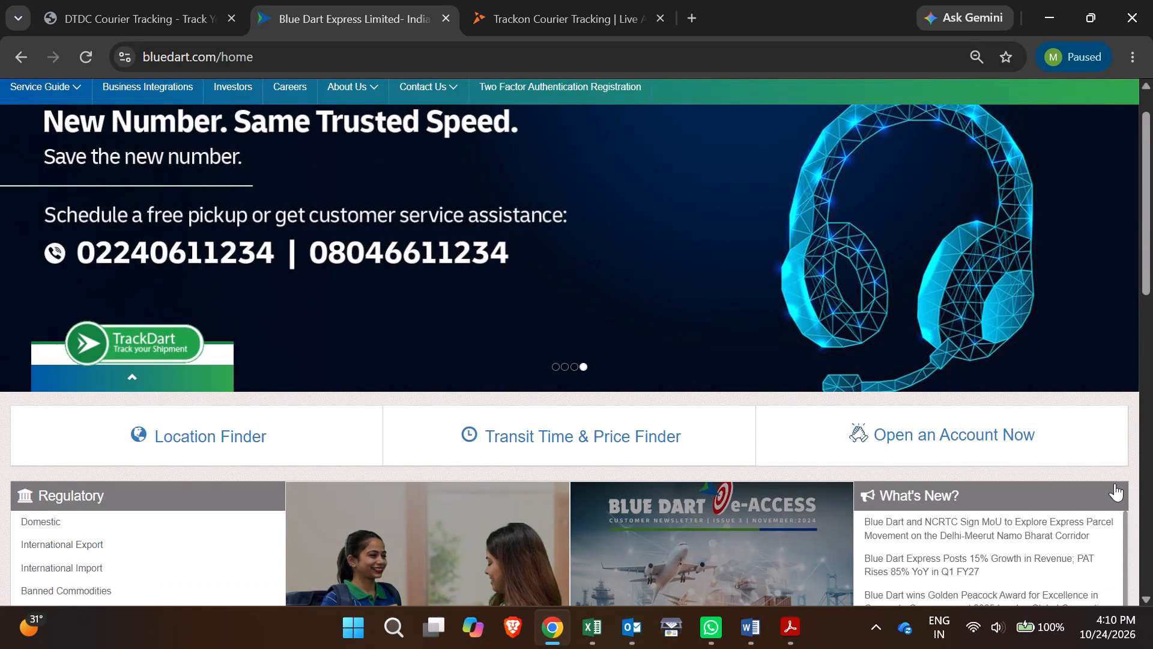
pyautogui.hotkey('alt', 'Tab')
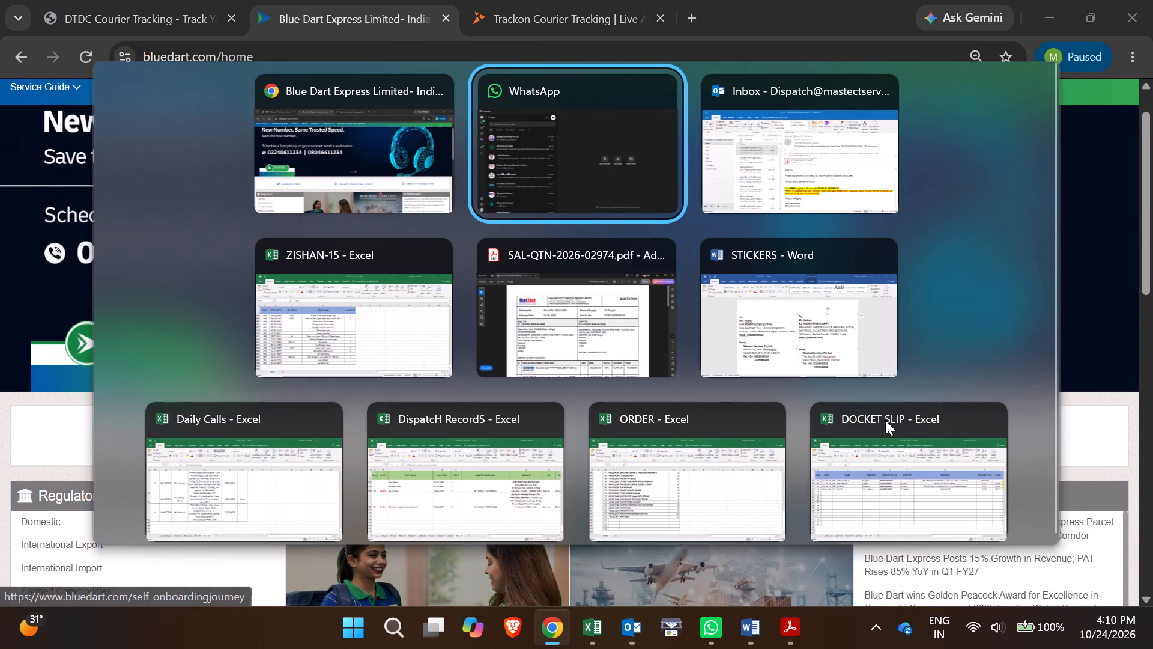
pyautogui.hotkey('alt', 'Down')
pyautogui.hotkey('alt', 'Down')
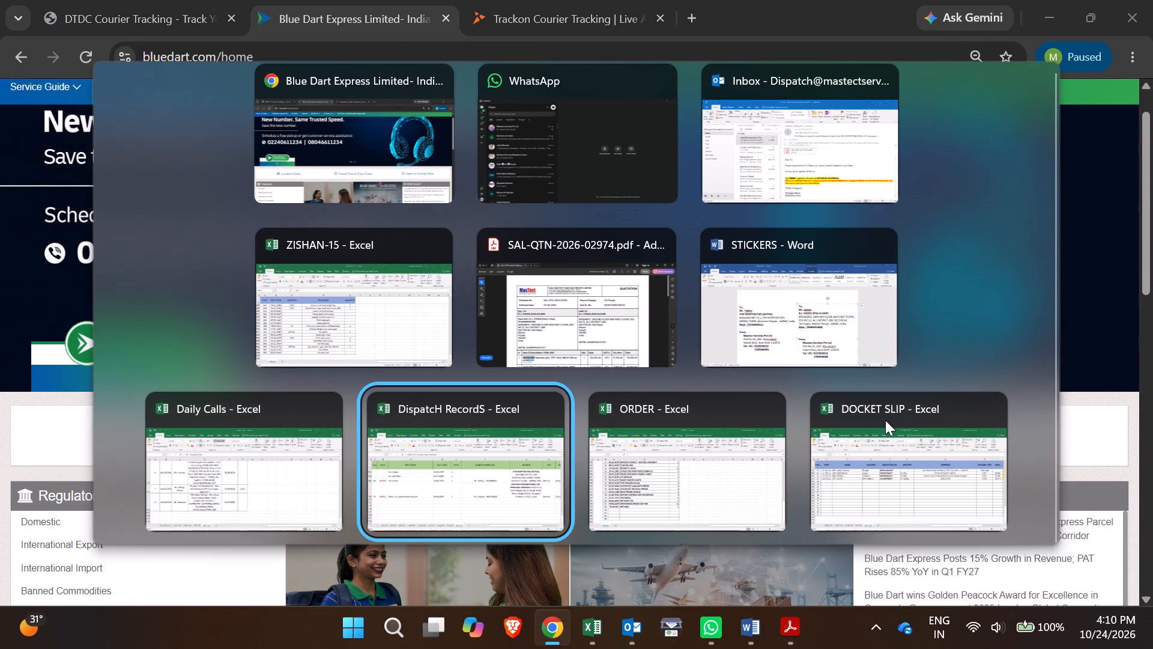
pyautogui.hotkey('alt', 'Right')
pyautogui.hotkey('alt', 'Right')
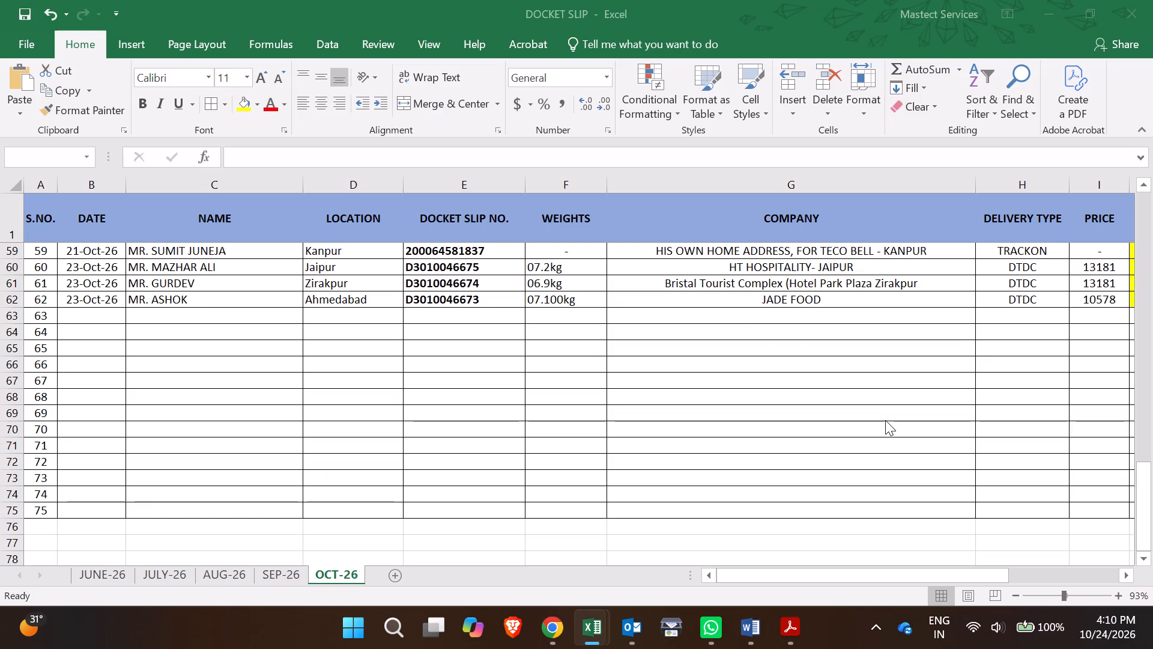
pyautogui.scroll(1, 809, 344)
pyautogui.hscroll(-1, 809, 344)
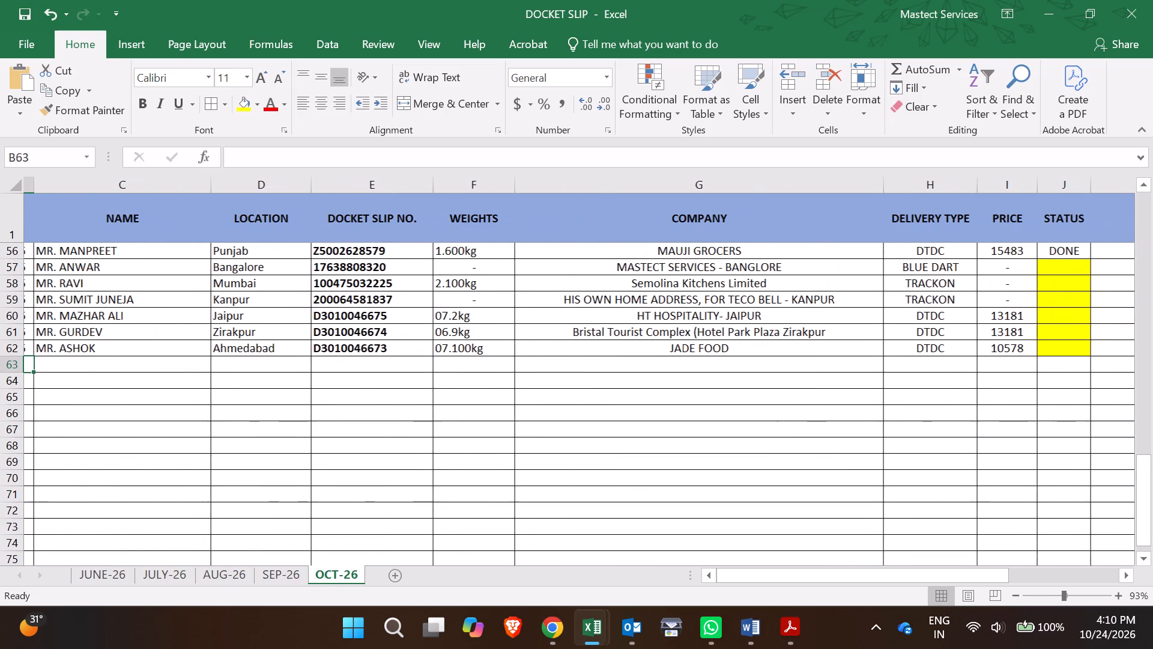
pyautogui.hscroll(-1, 809, 344)
pyautogui.scroll(1, 747, 299)
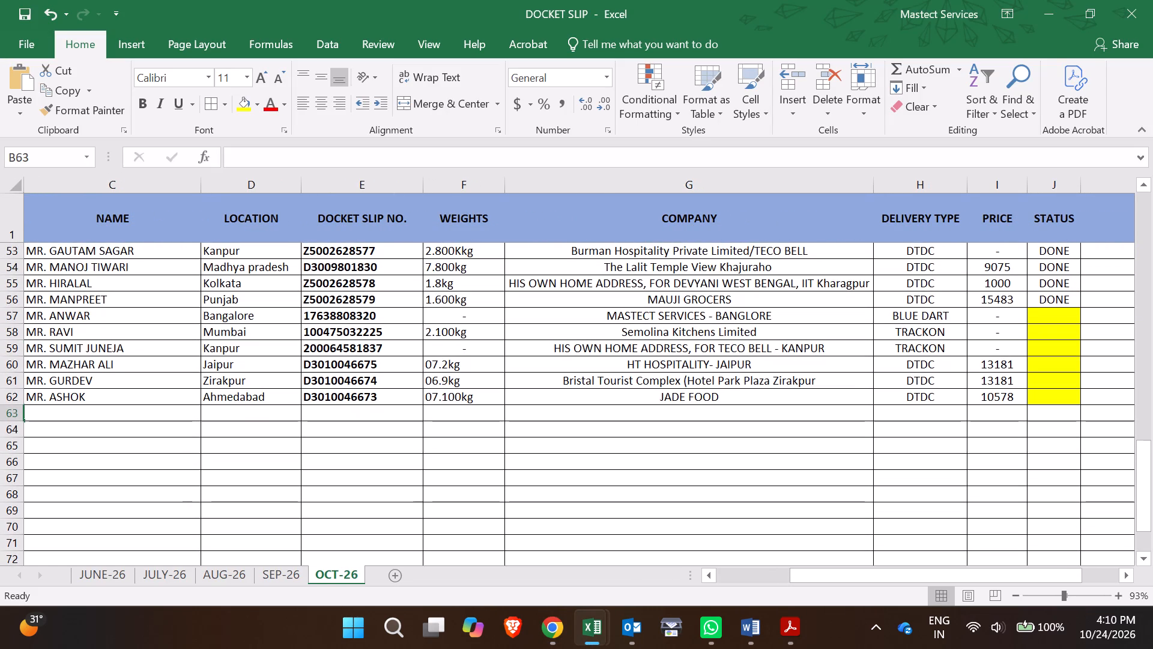
pyautogui.click(806, 318)
pyautogui.press('Left')
pyautogui.press('Left')
pyautogui.press('Left')
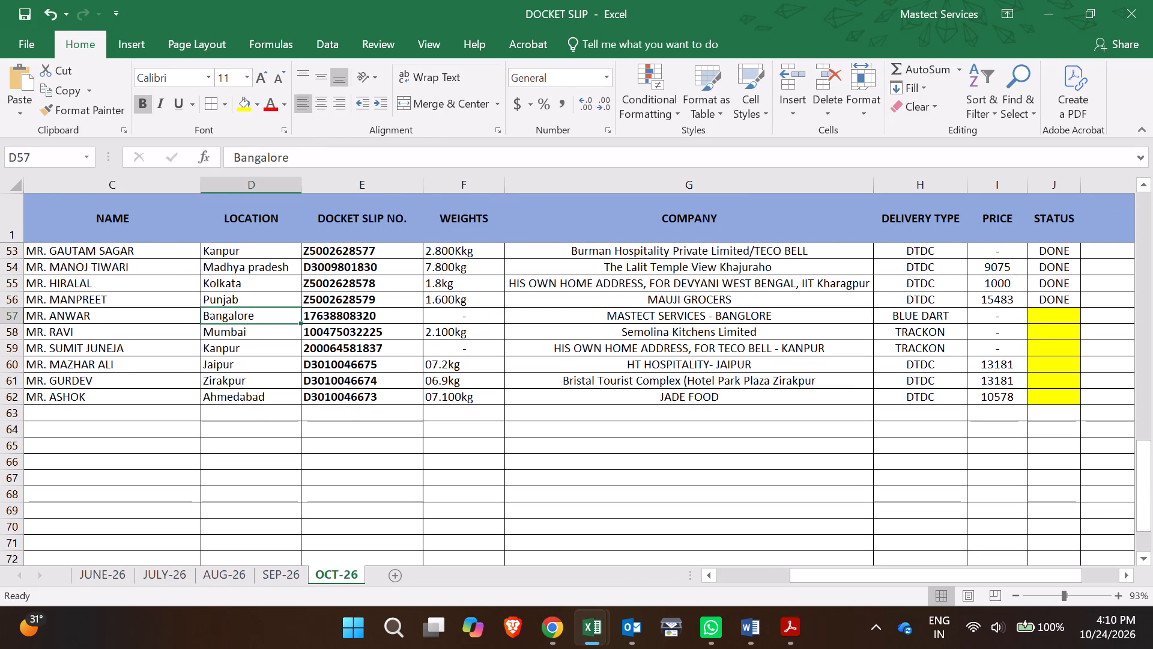
pyautogui.press('Right')
pyautogui.hotkey('ctrl', 'c')
pyautogui.hotkey('alt', 'Tab')
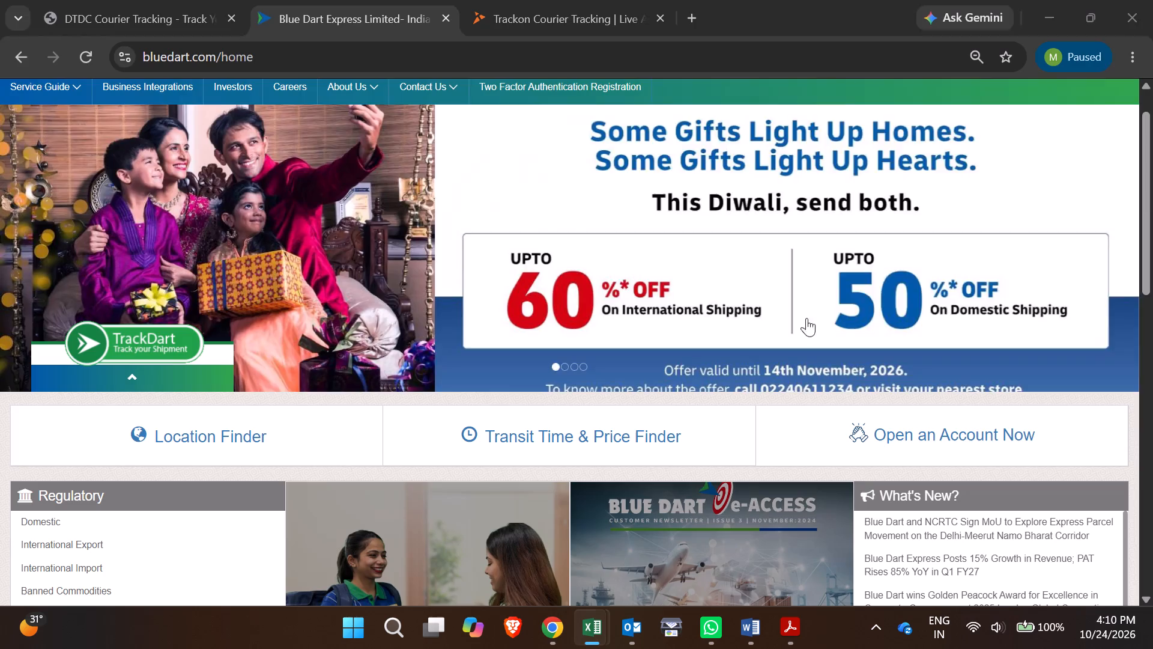
pyautogui.scroll(-1, 683, 335)
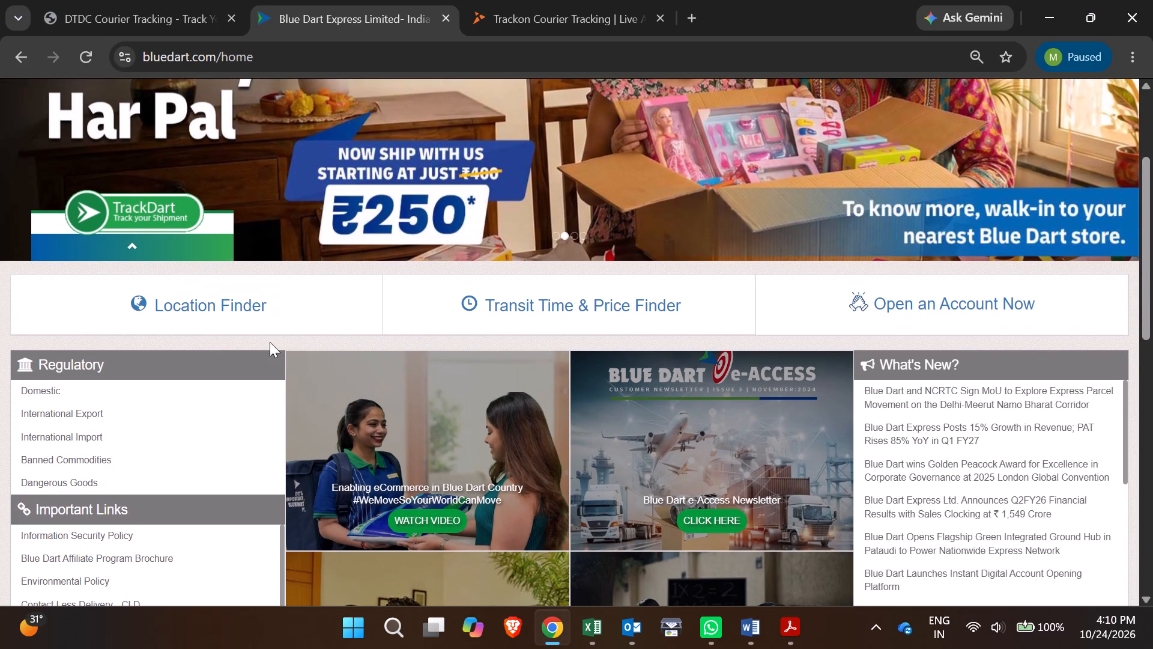
pyautogui.click(109, 382)
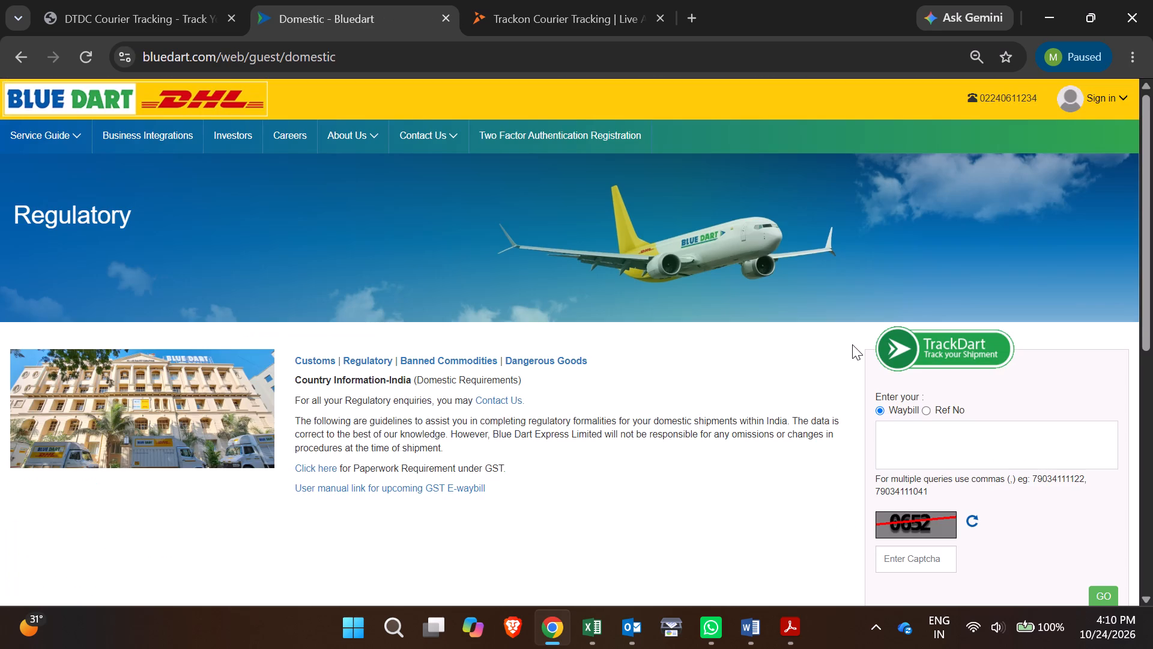
pyautogui.scroll(-1, 852, 344)
pyautogui.click(910, 421)
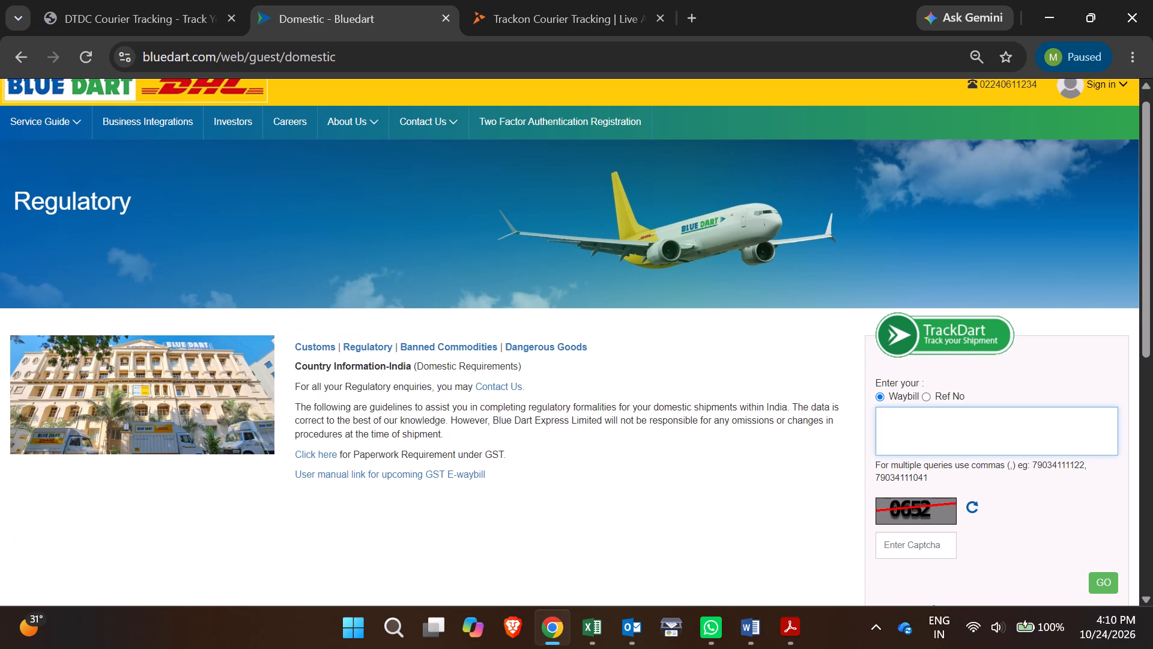
pyautogui.hotkey('ctrl', 'v')
pyautogui.press('BackSpace')
pyautogui.click(900, 543)
pyautogui.press('0')
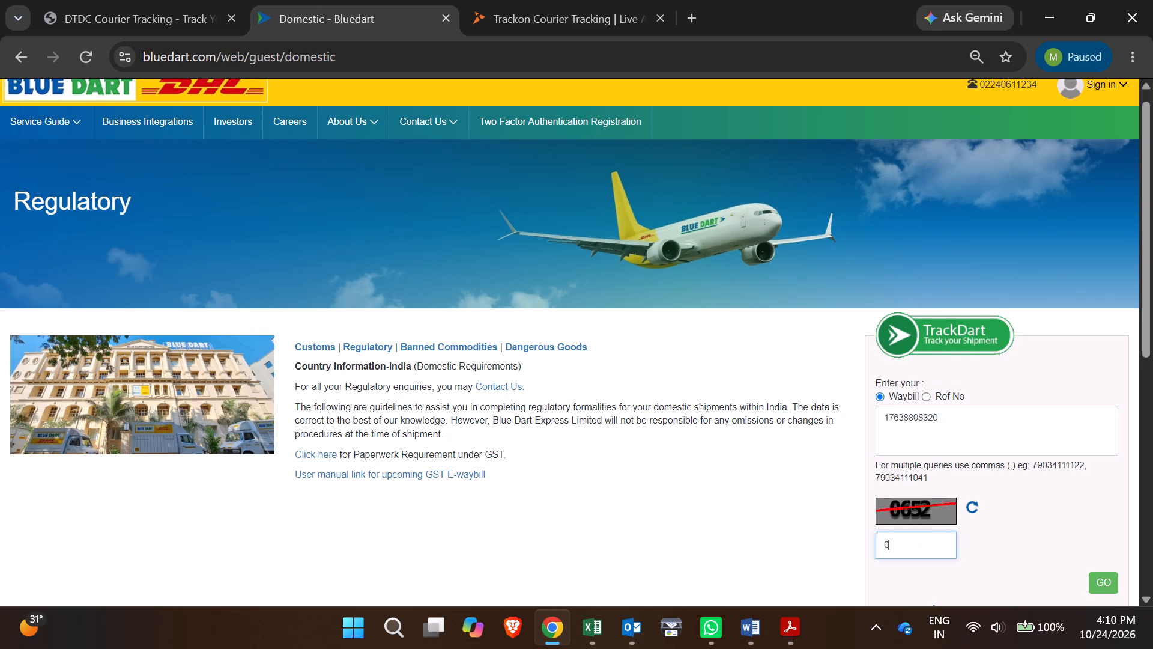
pyautogui.write('652')
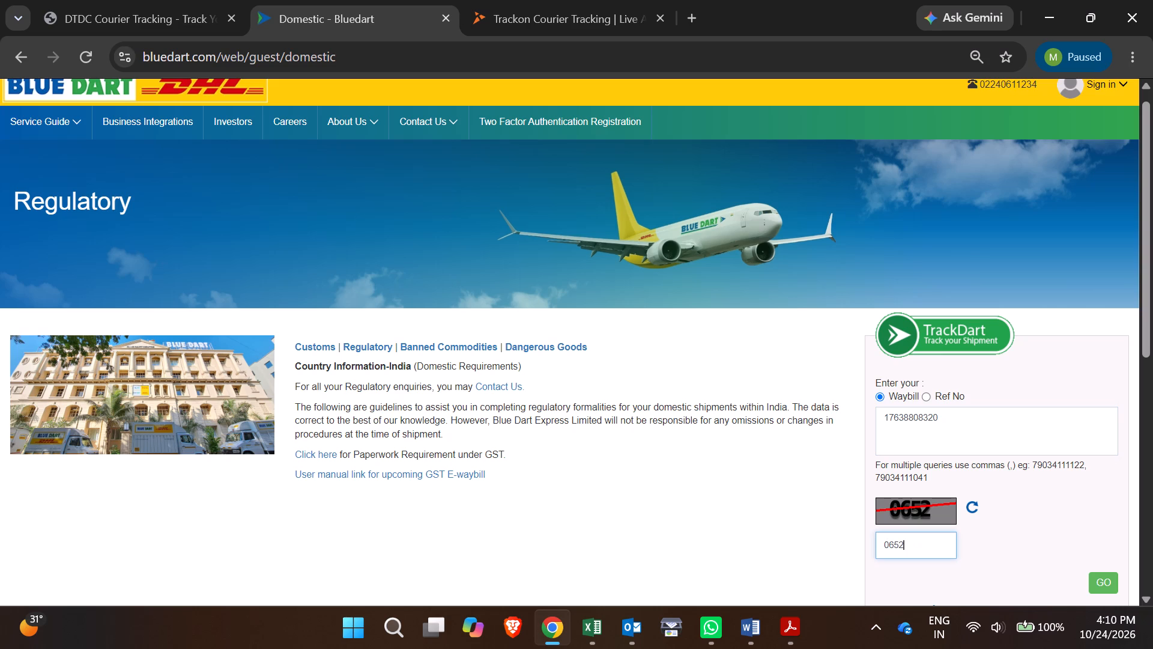
pyautogui.click(1102, 580)
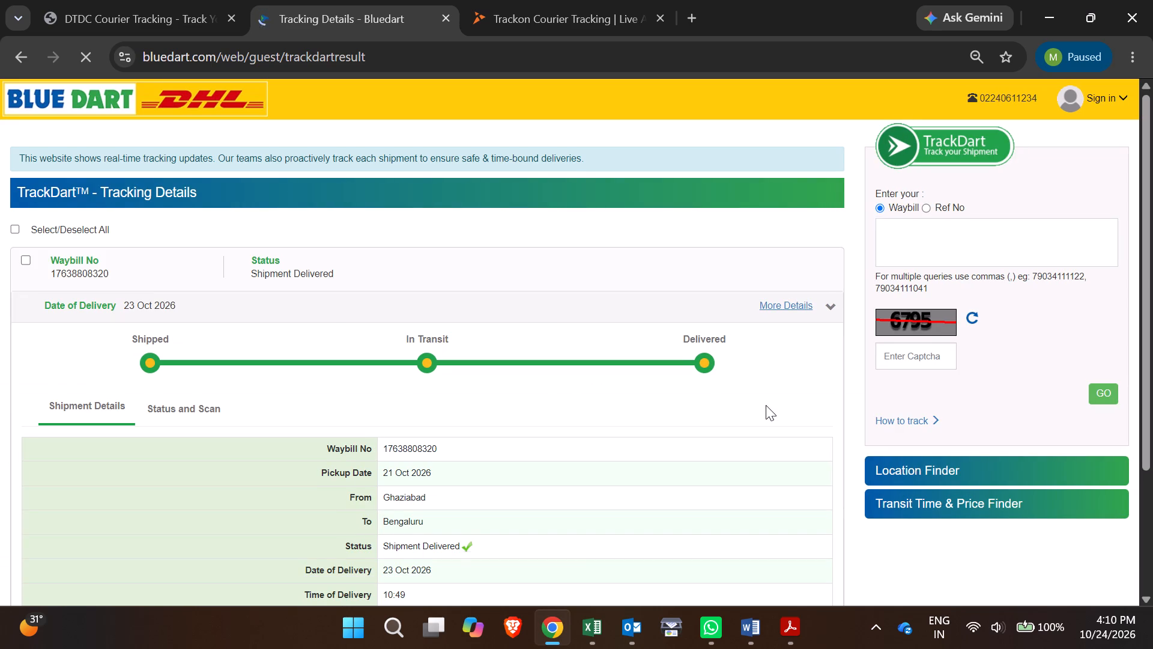
pyautogui.scroll(-1, 766, 405)
pyautogui.hotkey('alt', 'Tab')
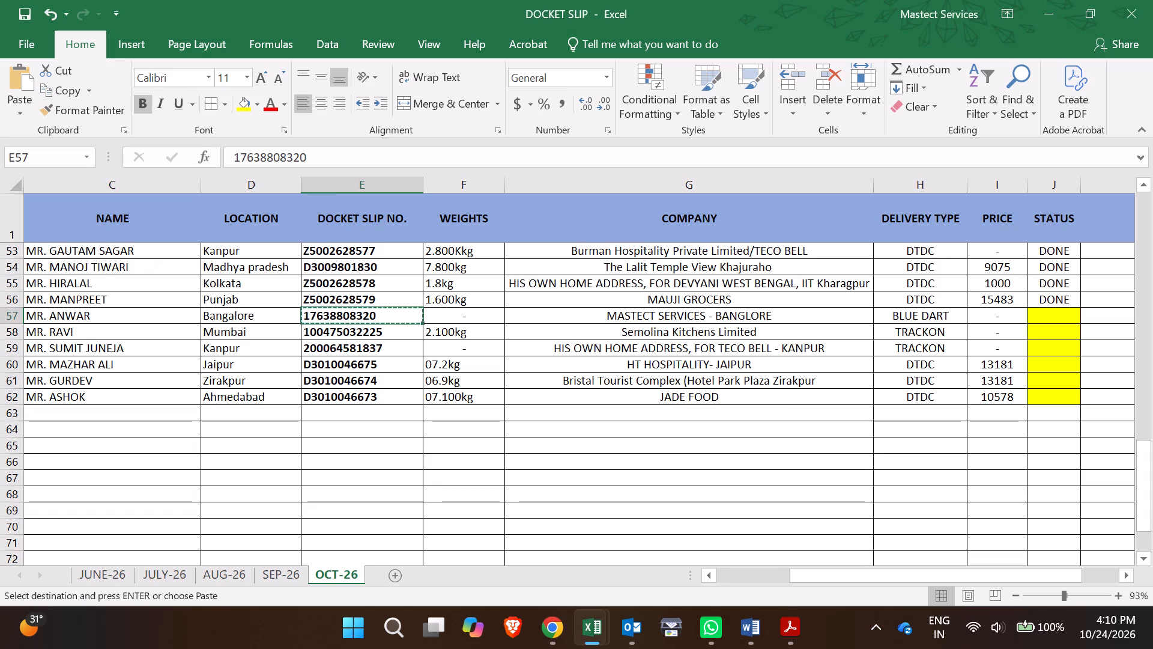
pyautogui.press('Right')
pyautogui.press('Right')
pyautogui.press('Right')
pyautogui.press('Right')
pyautogui.press('Right')
pyautogui.hotkey('ctrl', 'd')
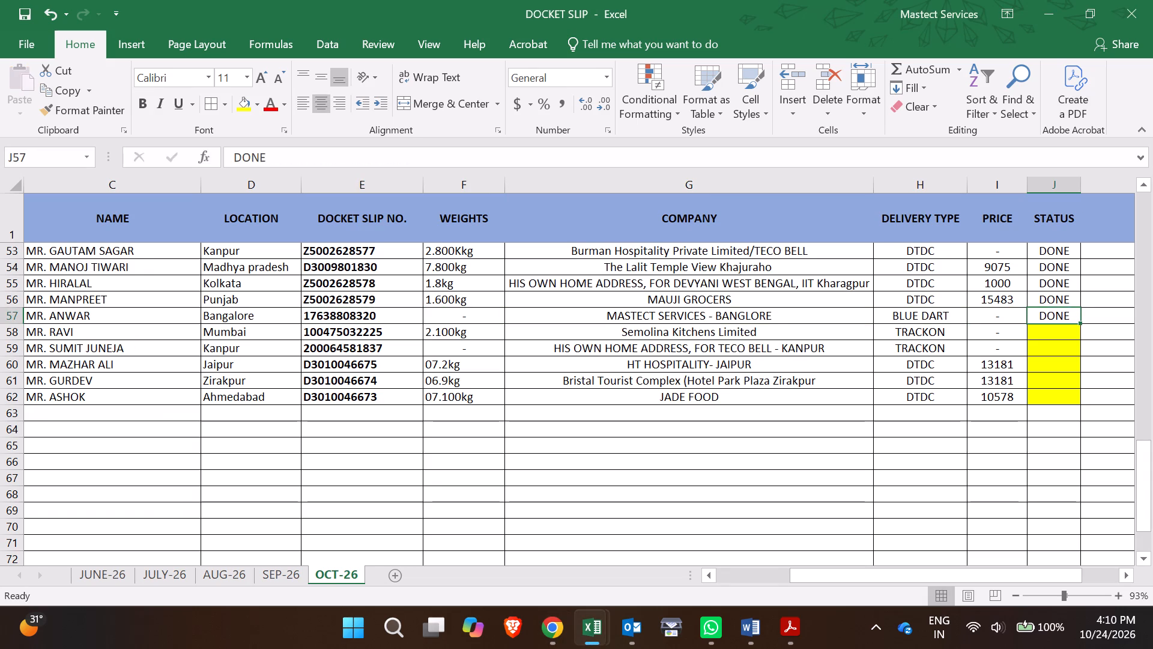
pyautogui.hotkey('ctrl', 's')
pyautogui.press('Return')
pyautogui.press('Left')
pyautogui.press('Left')
pyautogui.press('Left')
pyautogui.press('Left')
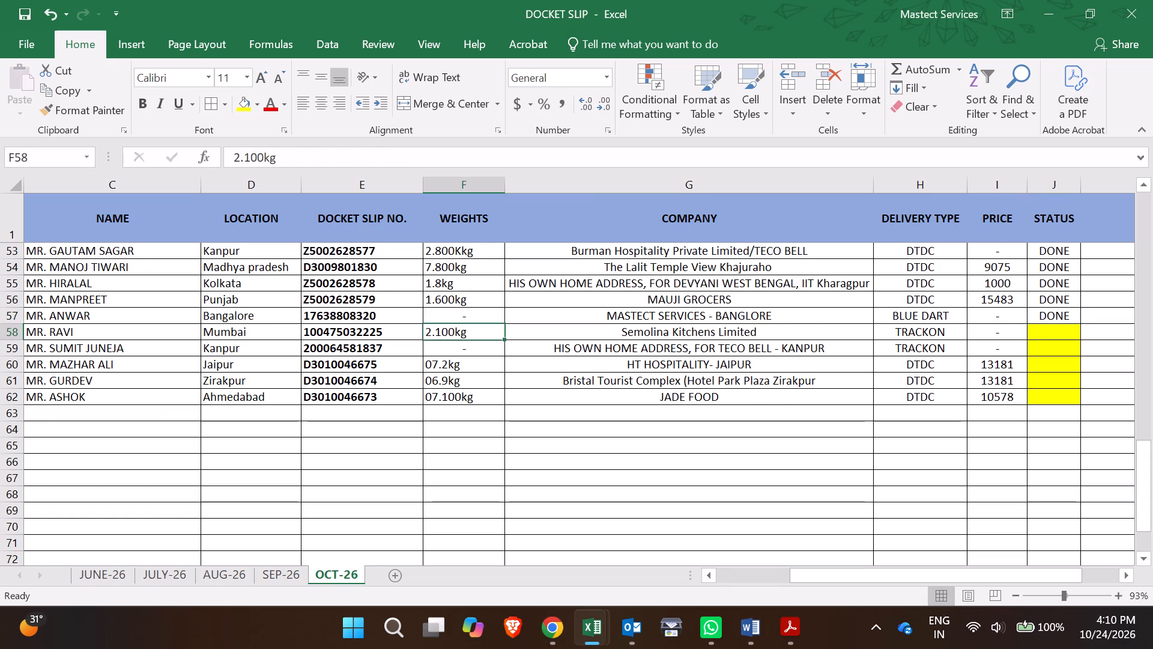
pyautogui.press('Left')
pyautogui.hotkey('ctrl', 'c')
pyautogui.hotkey('alt', 'Tab')
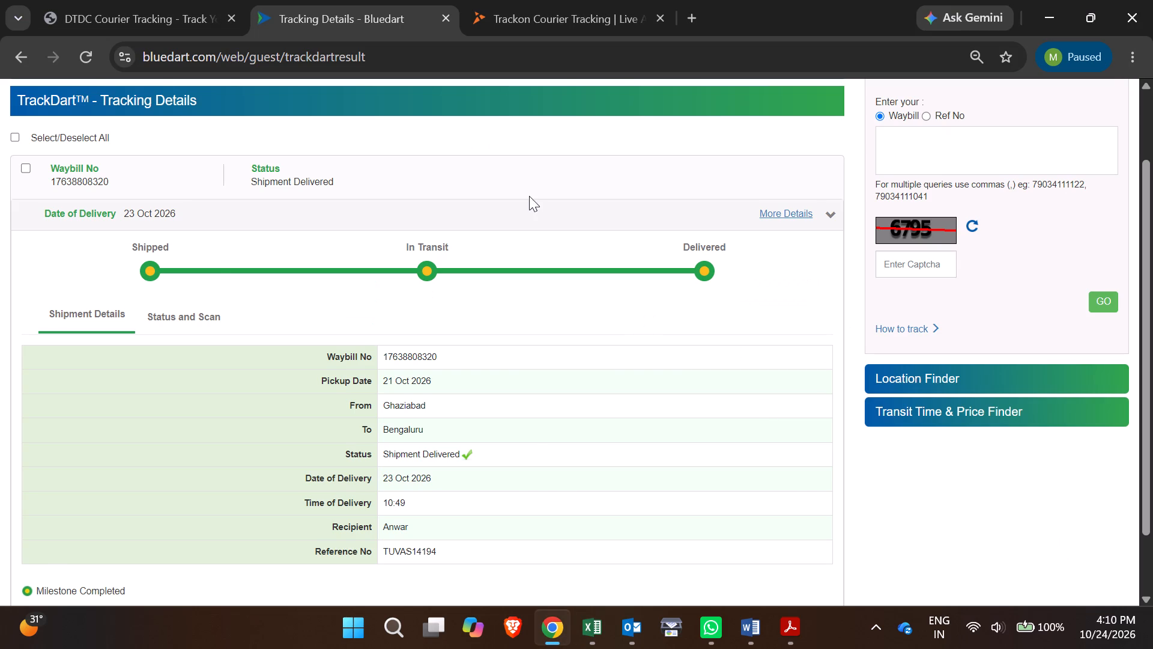
pyautogui.click(527, 0)
pyautogui.scroll(2, 773, 343)
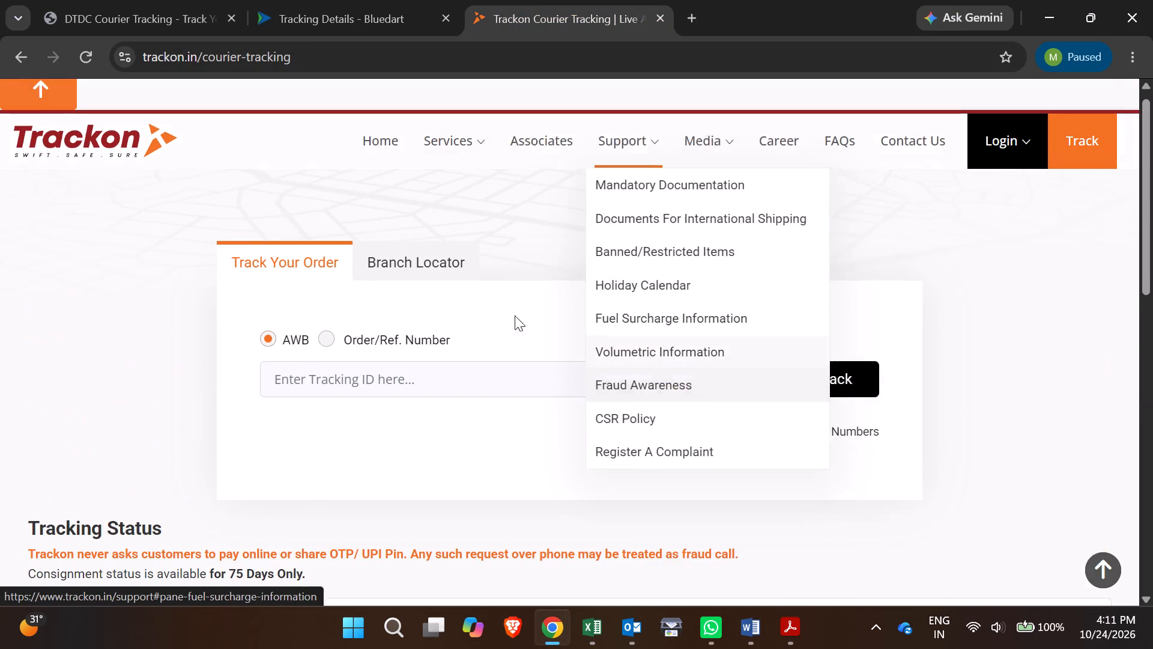
pyautogui.click(423, 352)
pyautogui.hotkey('ctrl', 'v')
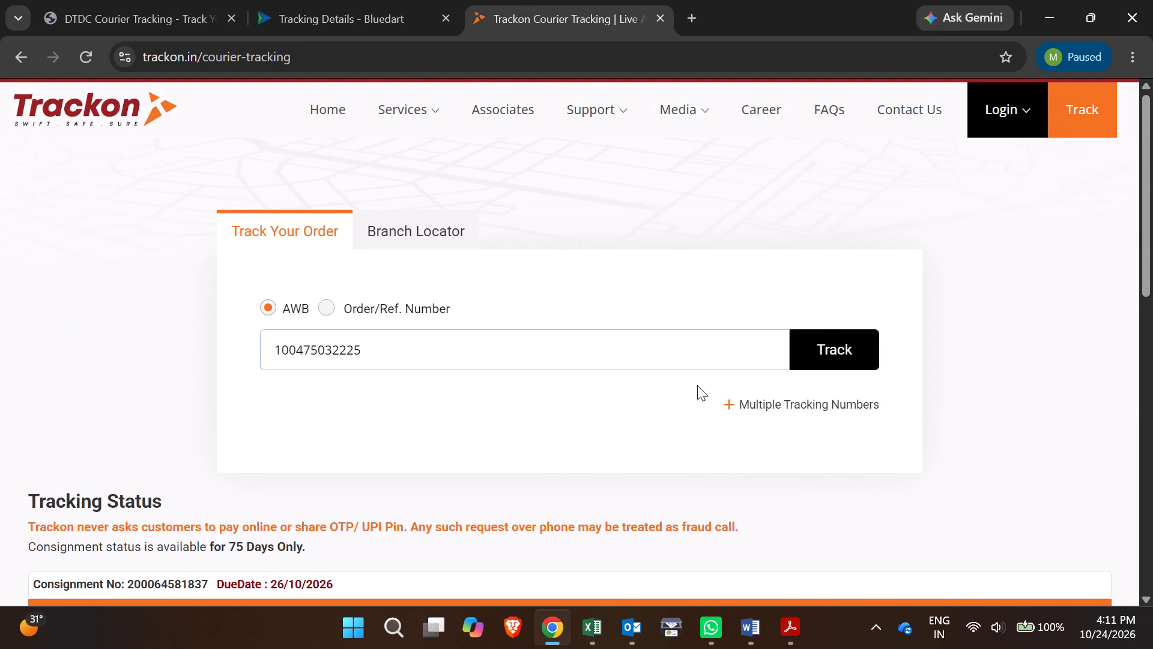
pyautogui.click(812, 347)
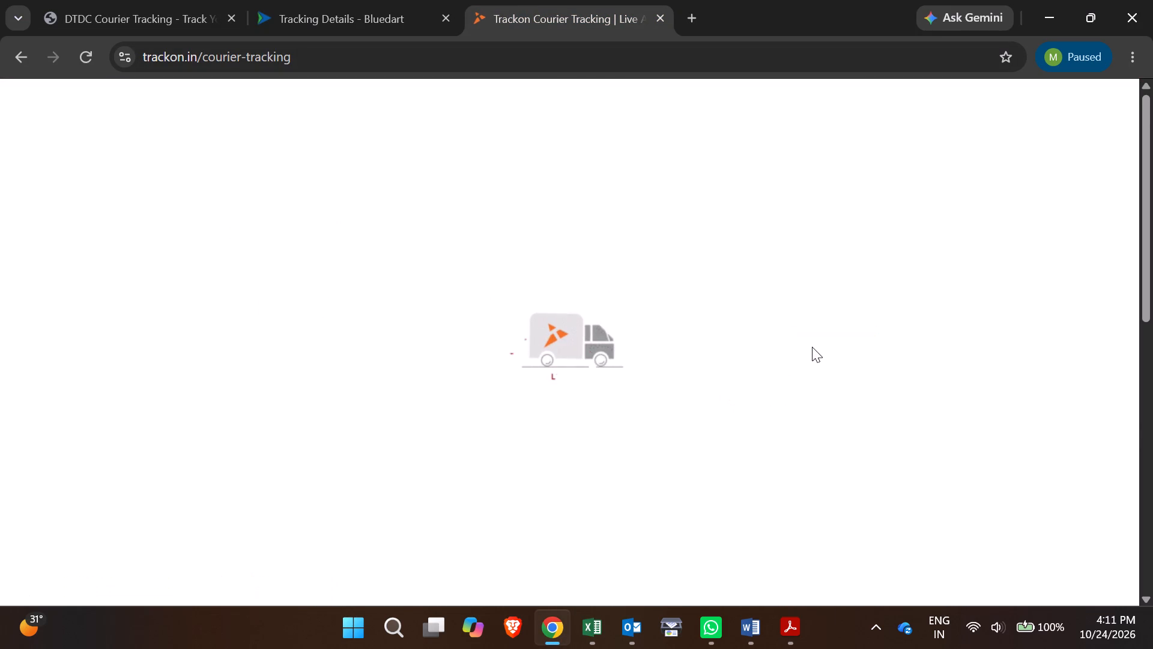
pyautogui.scroll(-2, 672, 370)
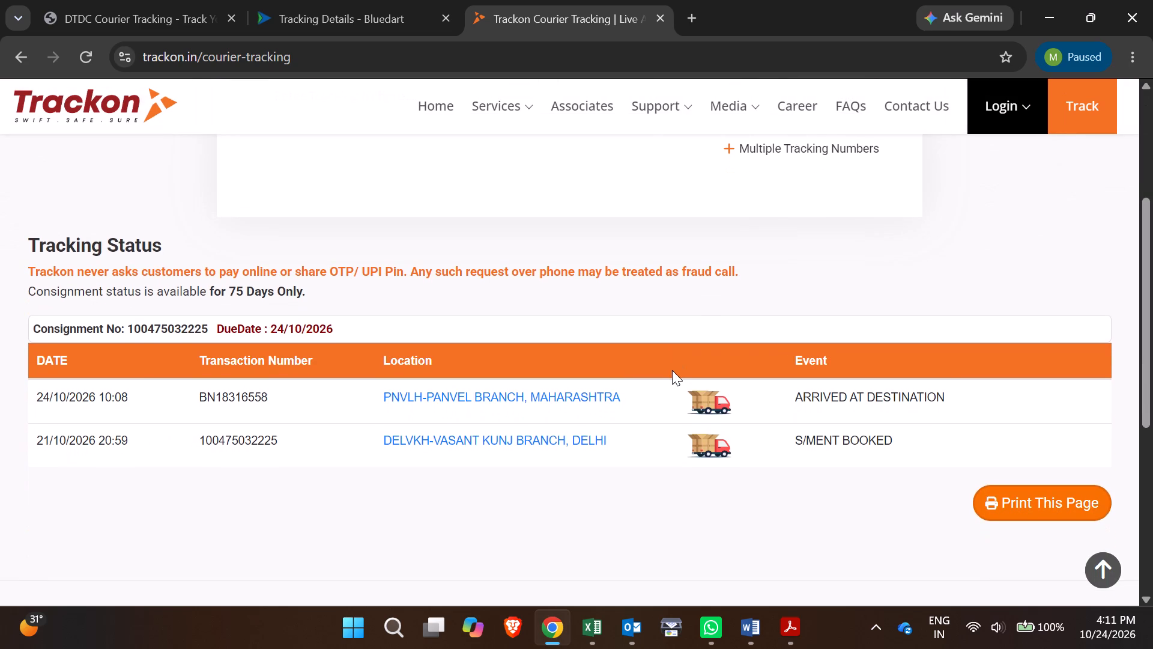
pyautogui.hotkey('alt', 'Tab')
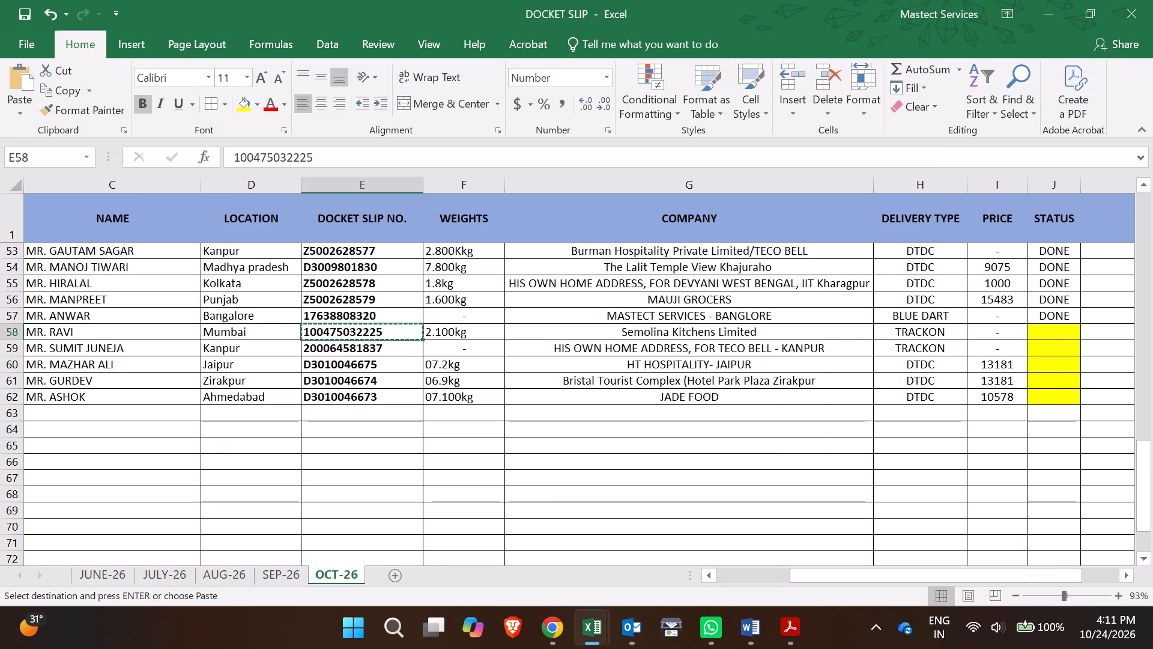
pyautogui.press('Down')
pyautogui.hotkey('ctrl', 'c')
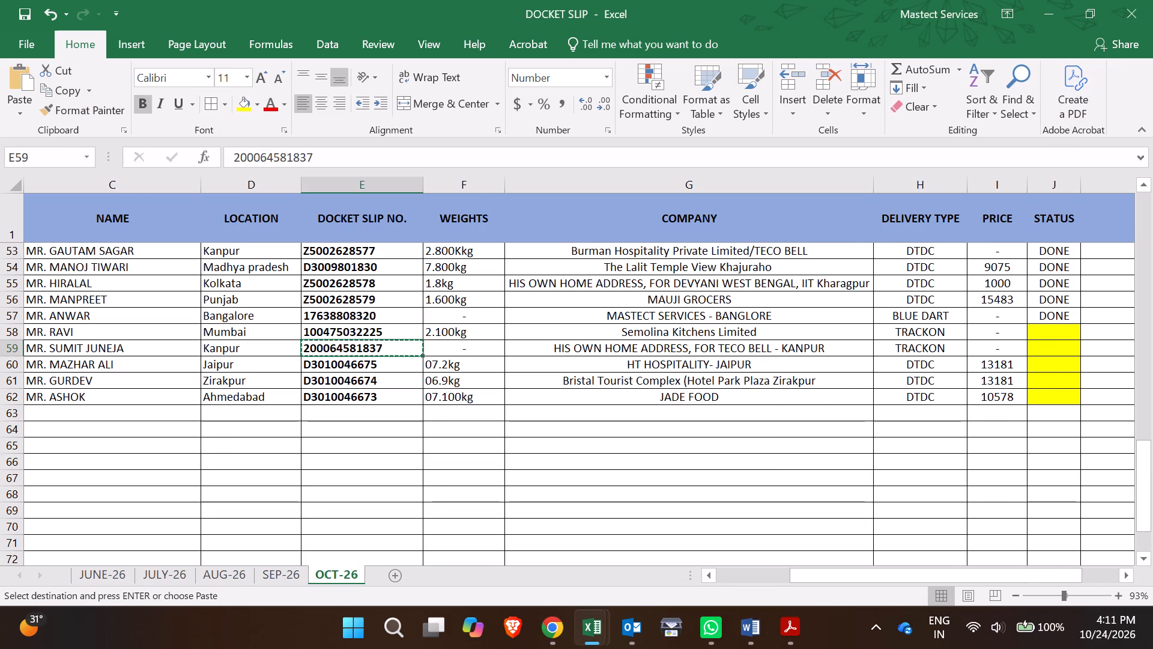
pyautogui.hotkey('alt', 'Tab')
pyautogui.scroll(3, 360, 213)
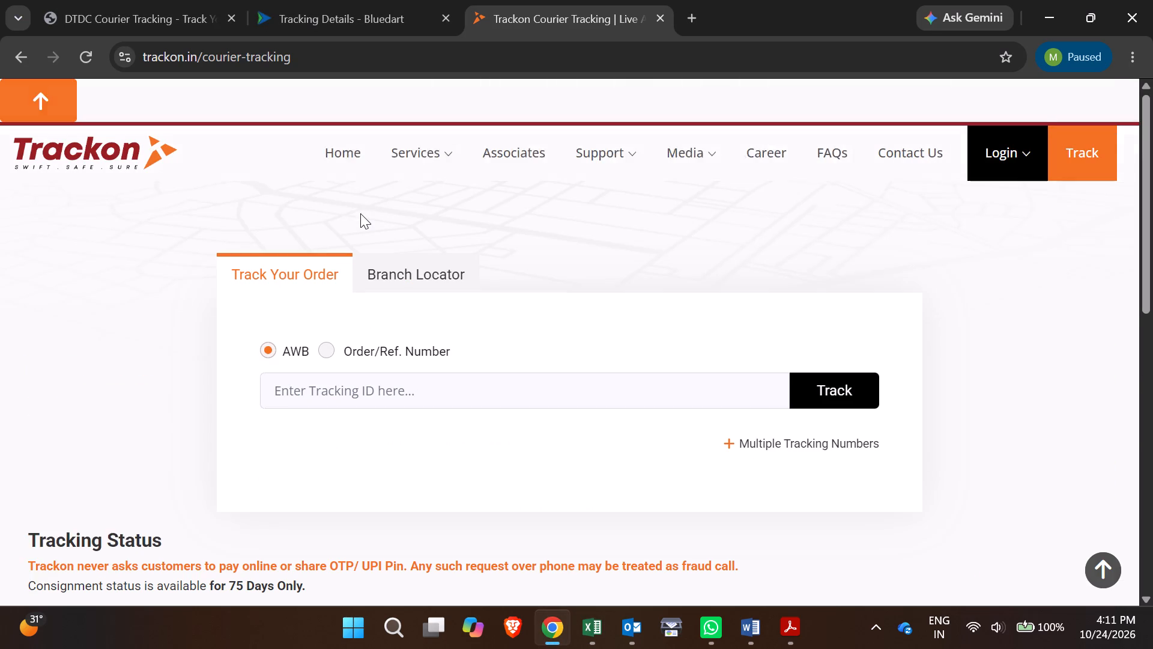
pyautogui.click(423, 344)
pyautogui.hotkey('ctrl', 'v')
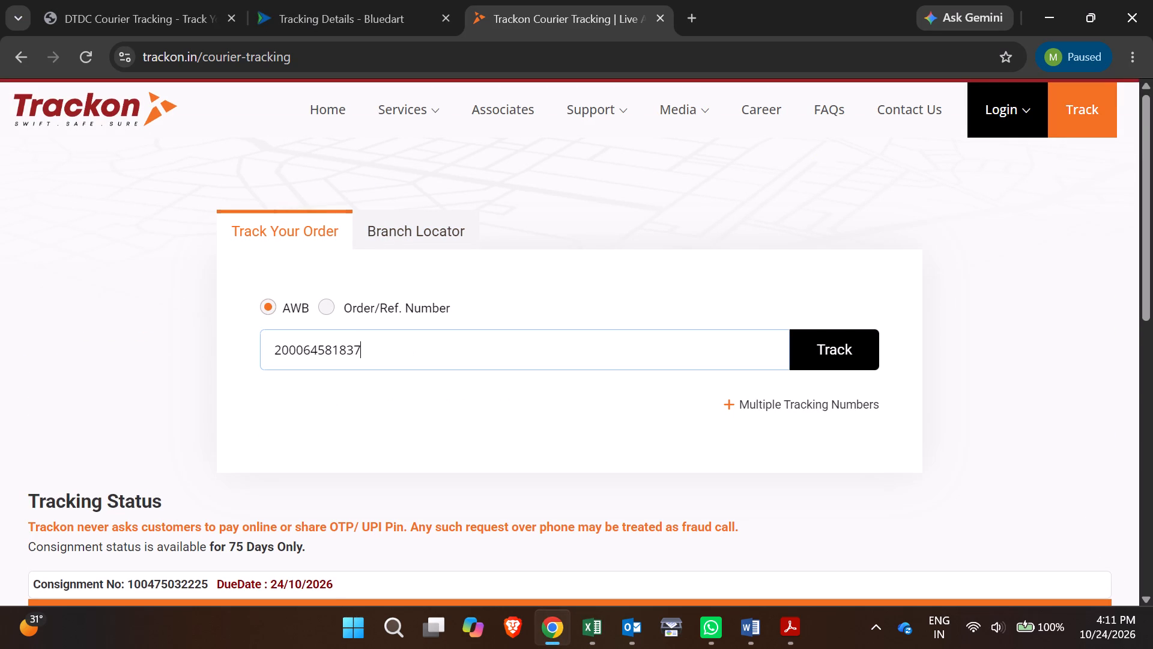
pyautogui.click(817, 350)
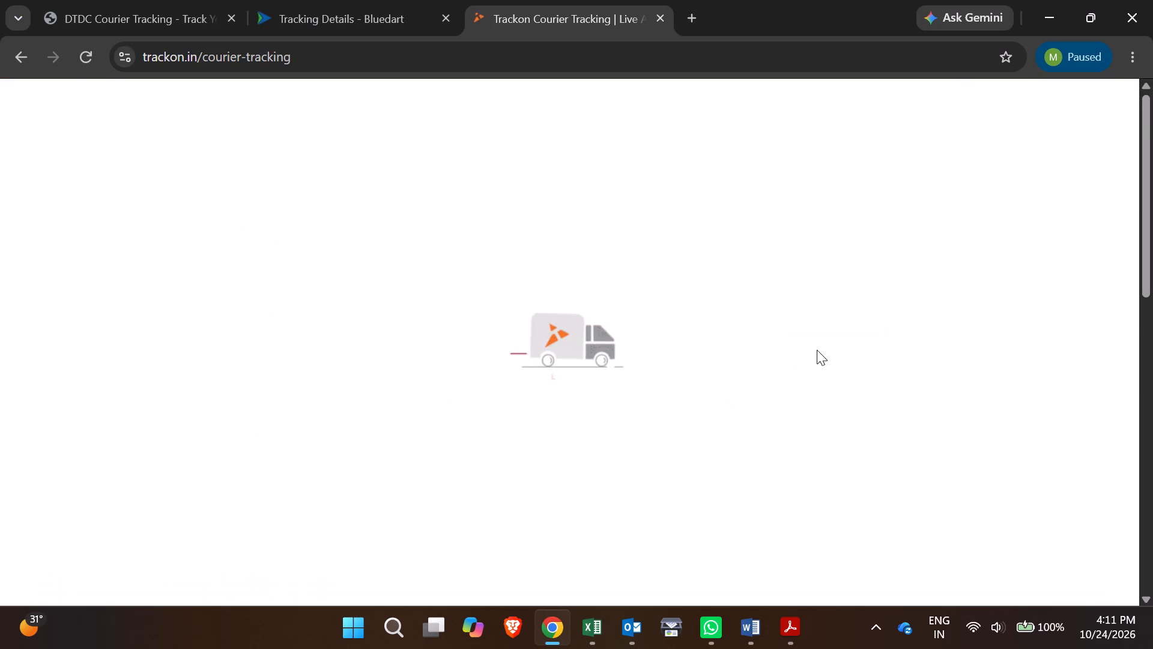
pyautogui.scroll(-1, 587, 368)
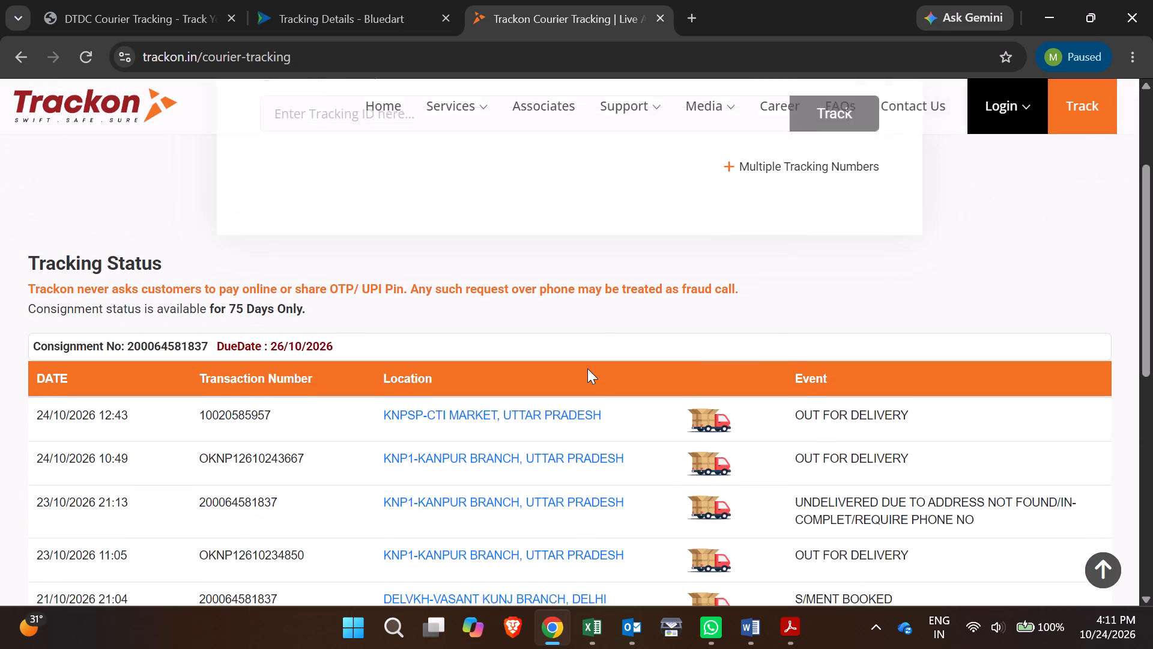
pyautogui.scroll(-1, 587, 368)
pyautogui.hotkey('alt', 'Tab')
pyautogui.press('Right')
pyautogui.press('Right')
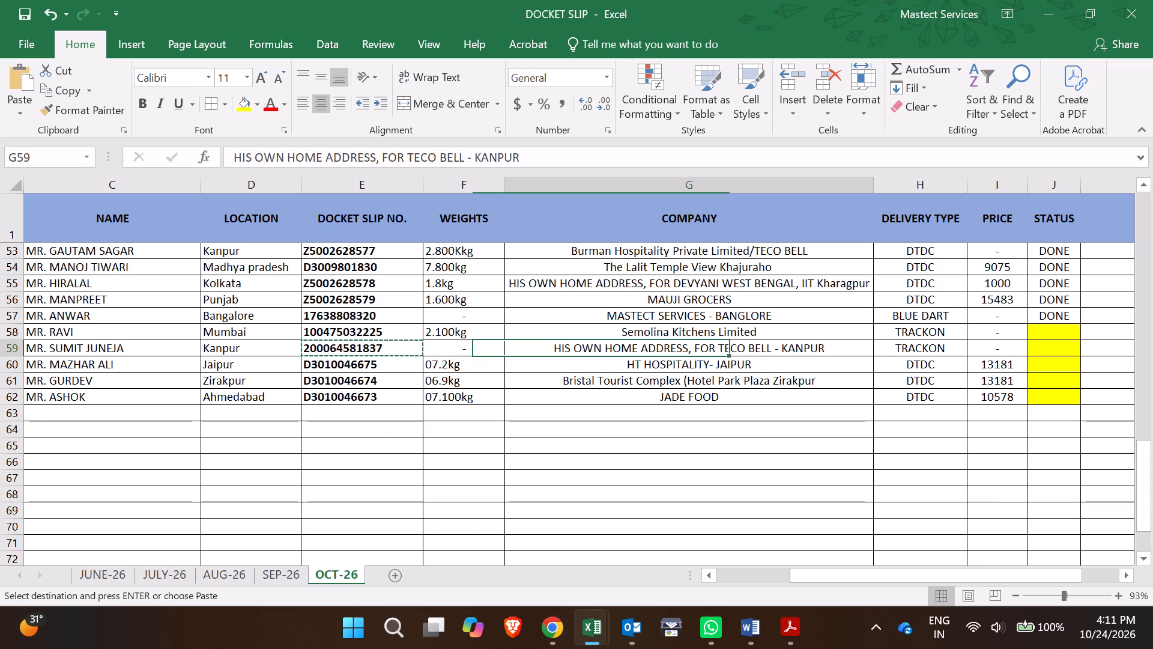
pyautogui.press('Right')
pyautogui.press('Right')
pyautogui.press('Down')
pyautogui.press('Left')
pyautogui.press('Left')
pyautogui.press('Left')
pyautogui.press('Left')
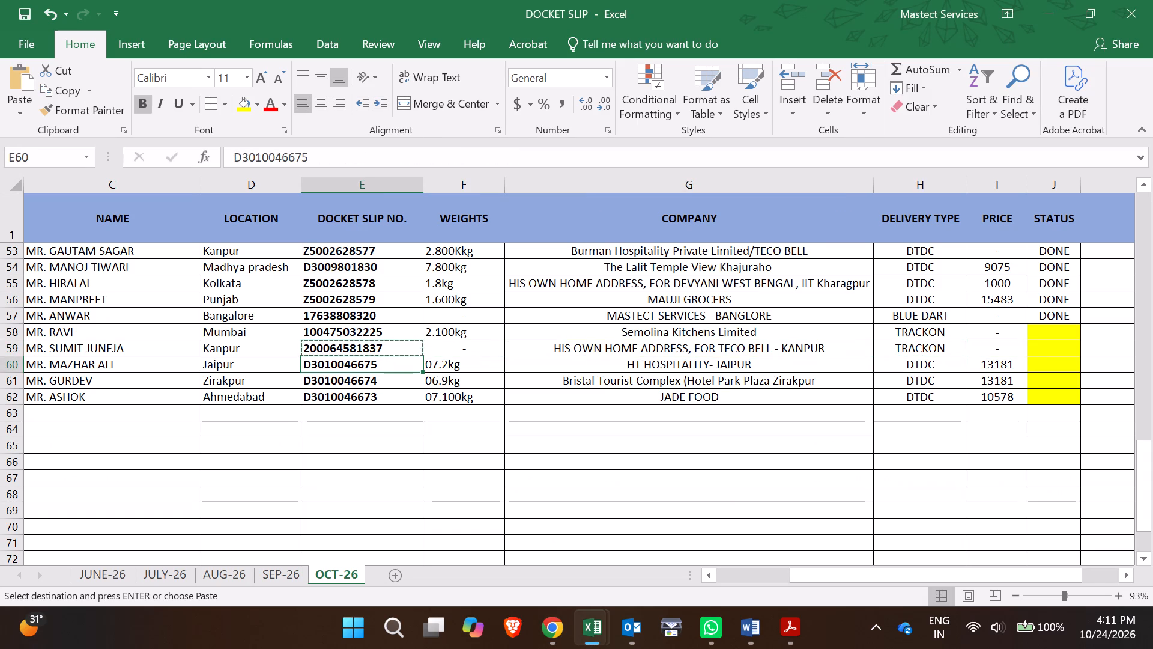
pyautogui.hotkey('ctrl', 'c')
pyautogui.hotkey('alt', 'Tab')
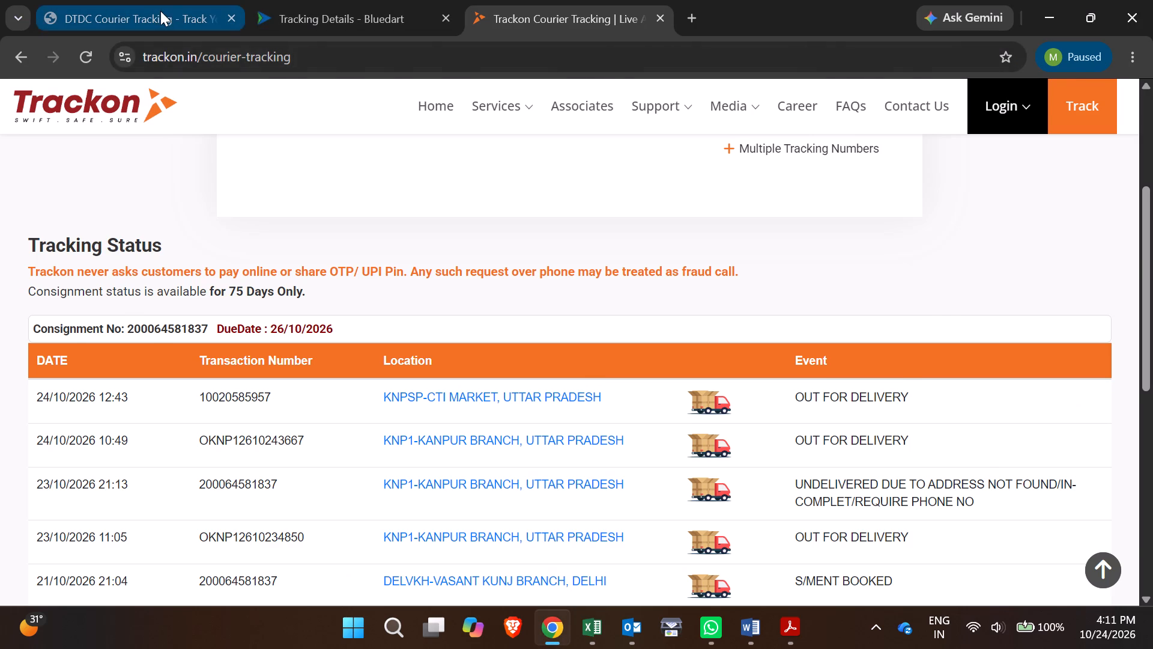
pyautogui.click(160, 11)
pyautogui.click(865, 286)
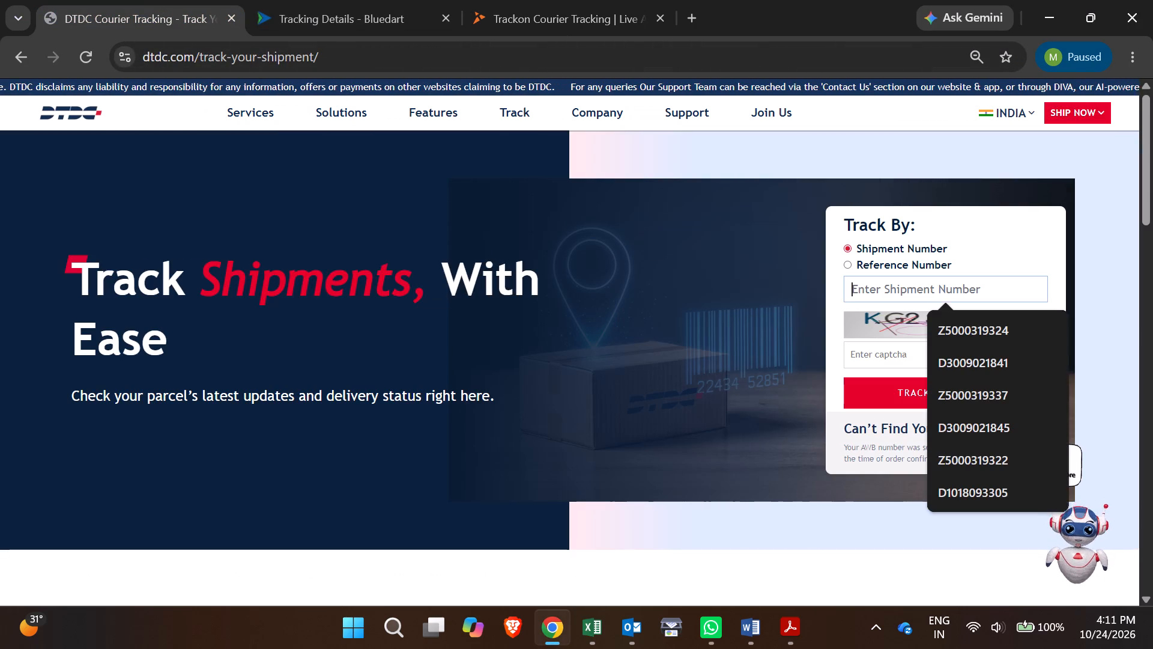
pyautogui.hotkey('ctrl', 'v')
pyautogui.click(869, 364)
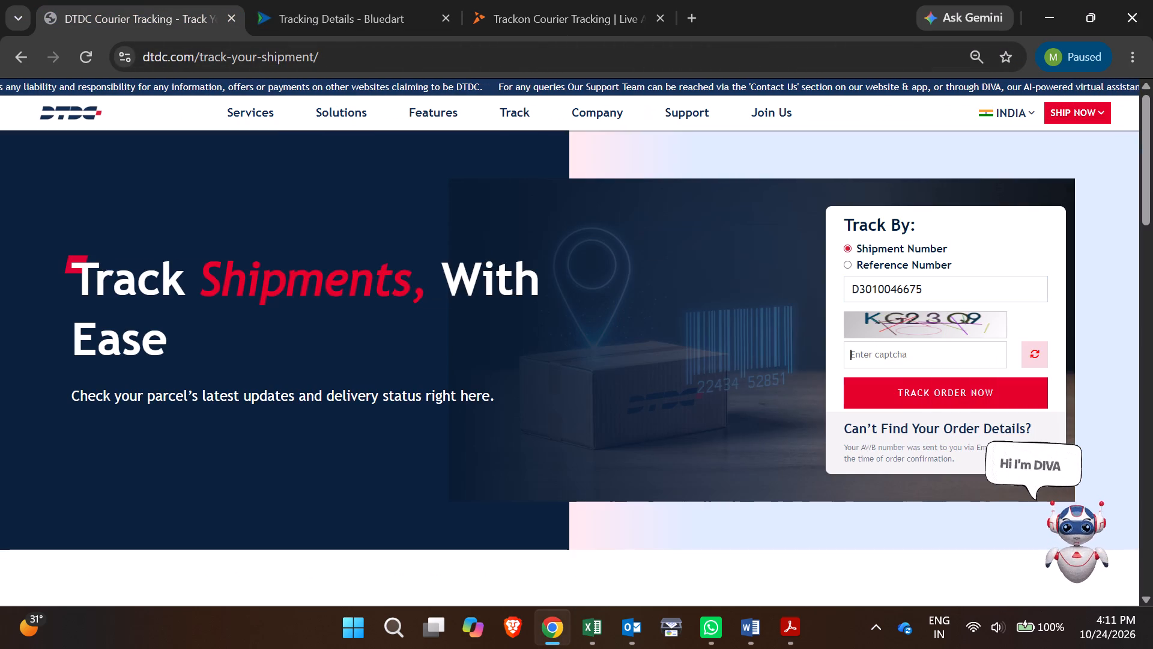
pyautogui.click(1032, 359)
pyautogui.click(933, 359)
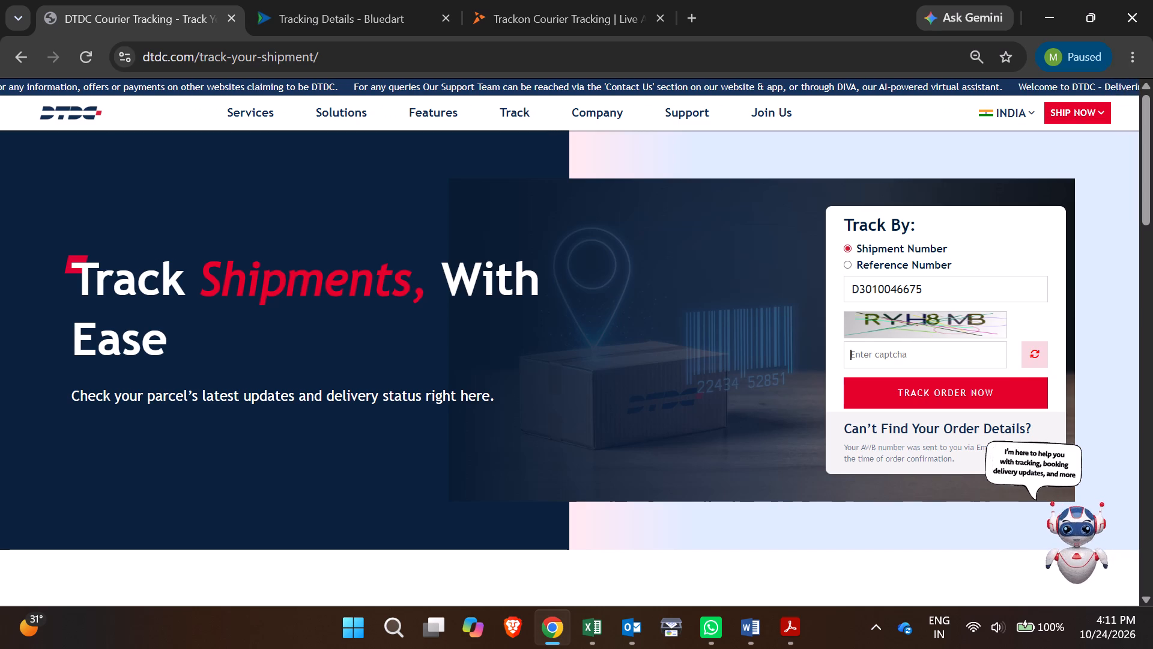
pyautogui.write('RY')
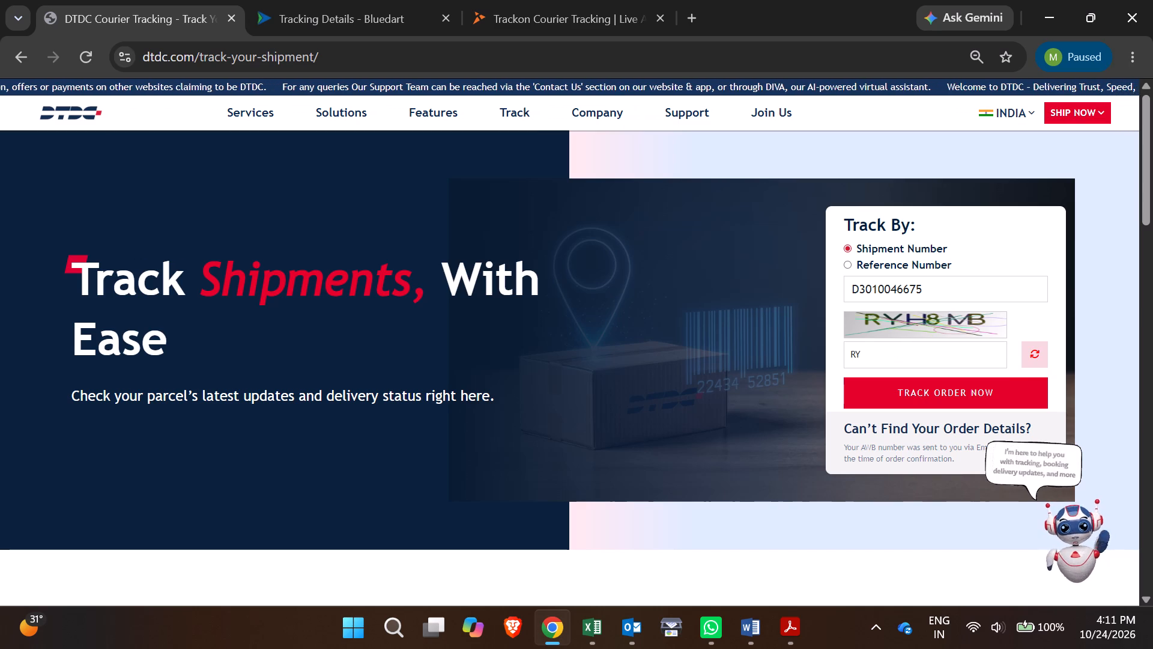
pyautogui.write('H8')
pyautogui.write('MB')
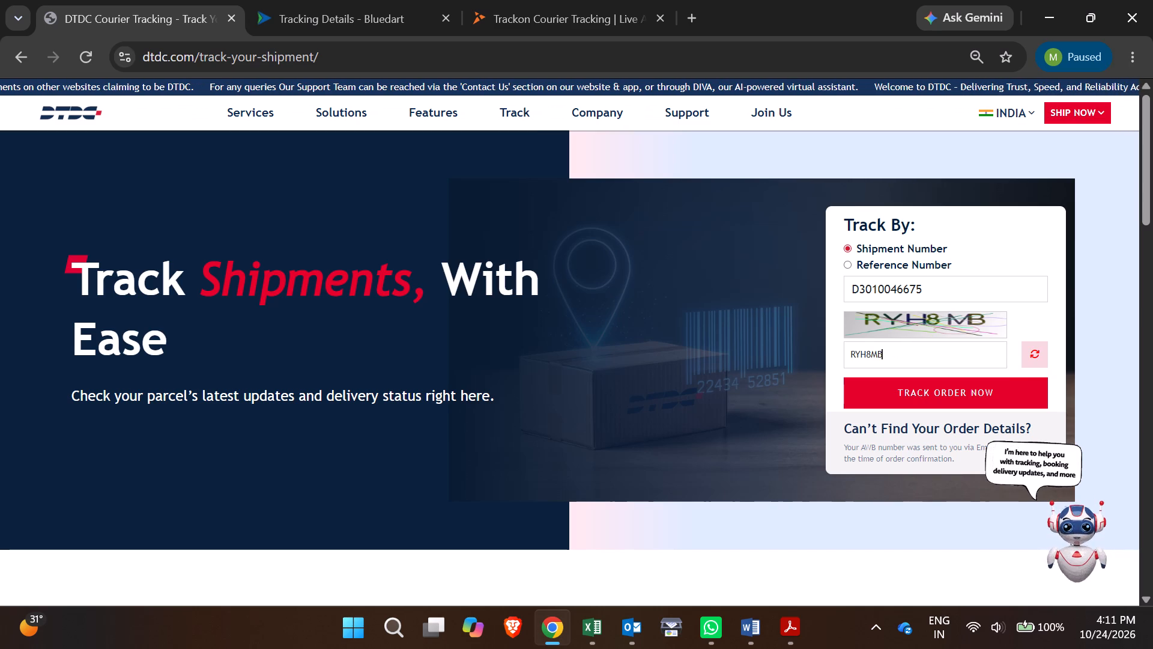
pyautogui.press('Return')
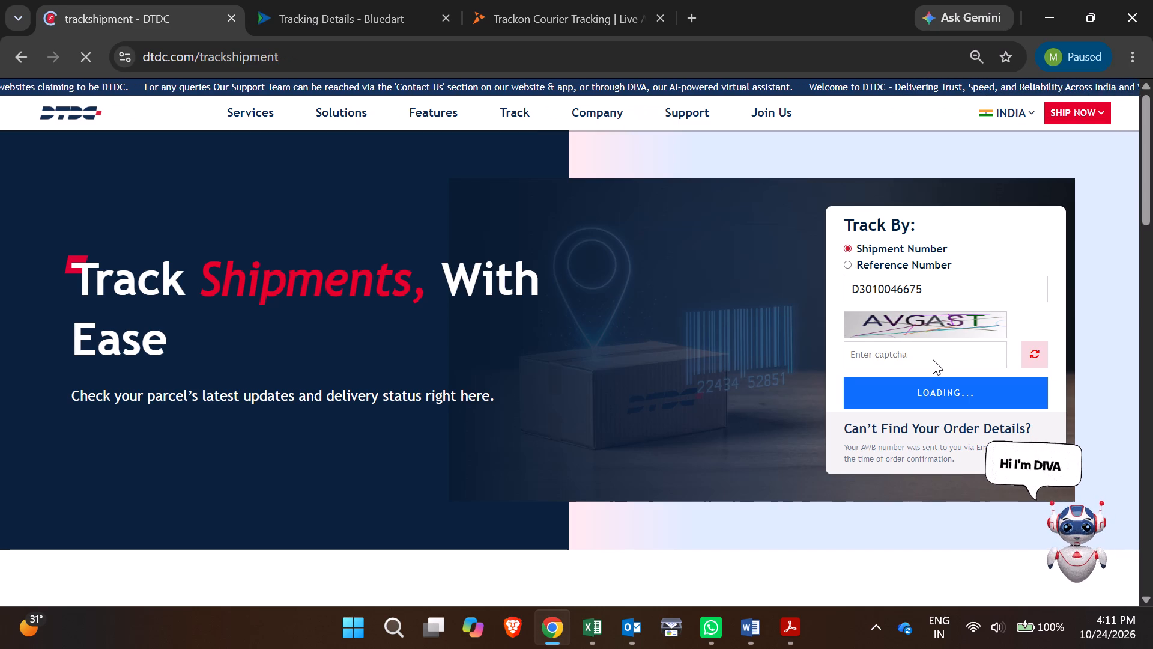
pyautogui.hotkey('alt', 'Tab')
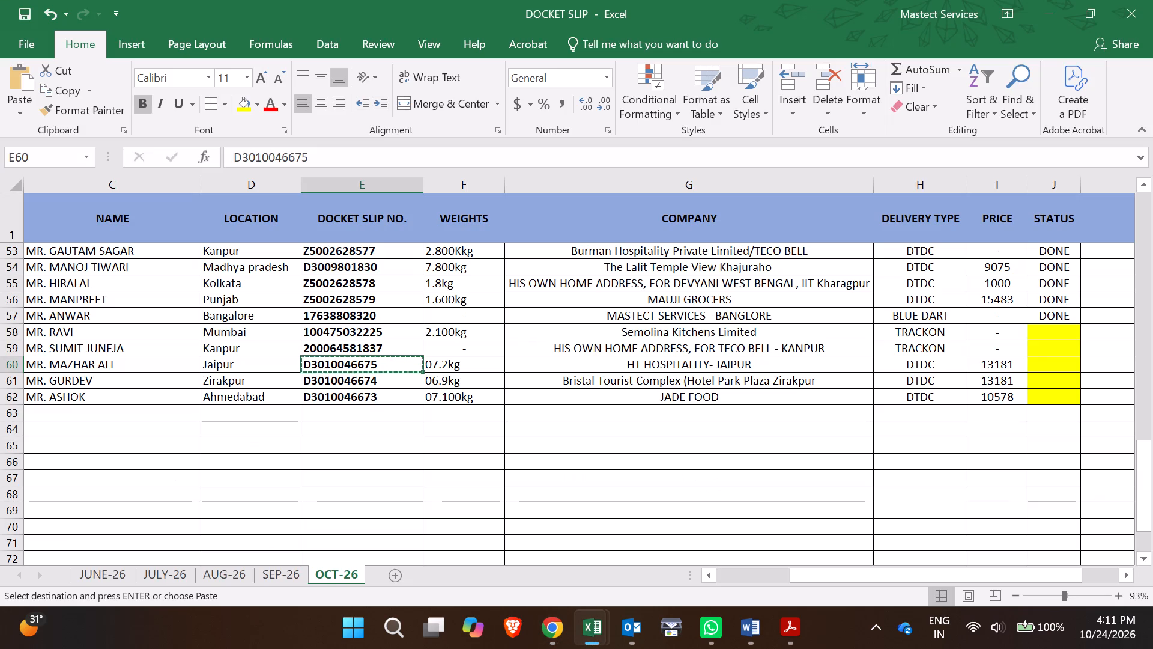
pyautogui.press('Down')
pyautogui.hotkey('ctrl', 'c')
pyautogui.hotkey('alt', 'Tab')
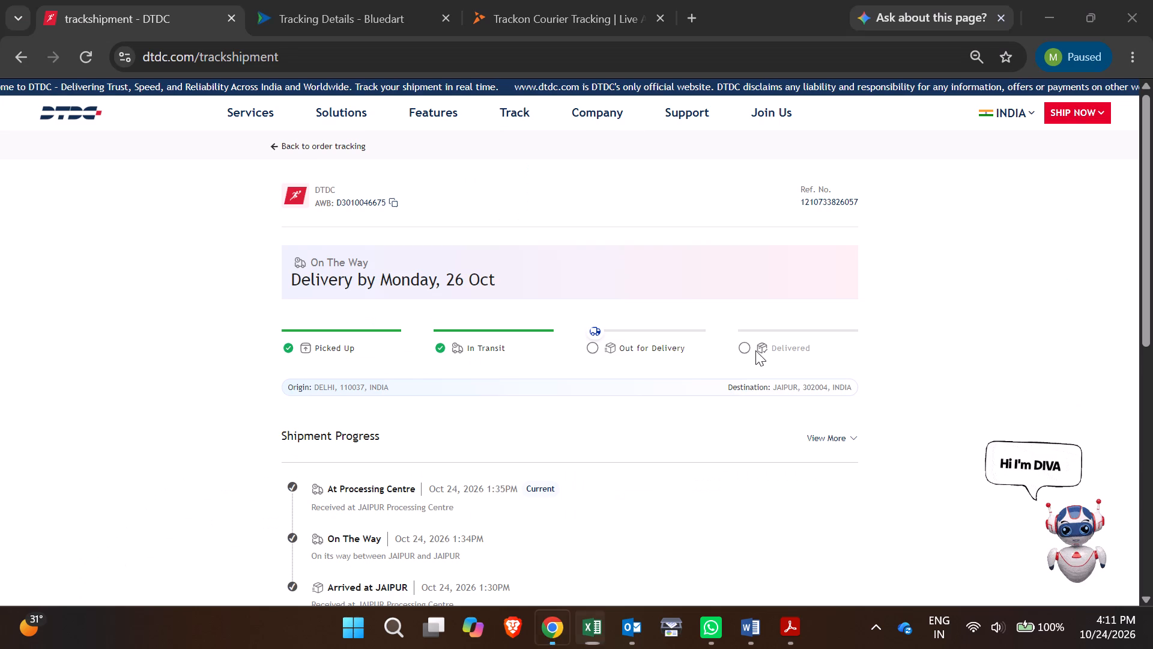
pyautogui.click(333, 151)
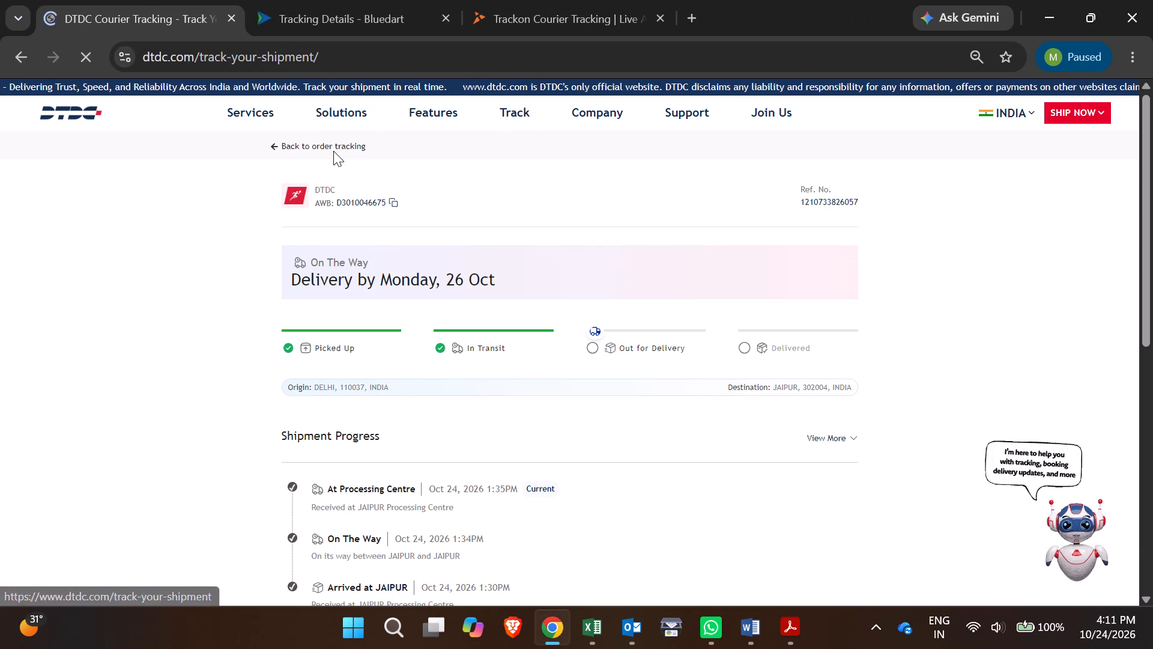
pyautogui.click(927, 283)
pyautogui.hotkey('ctrl', 'v')
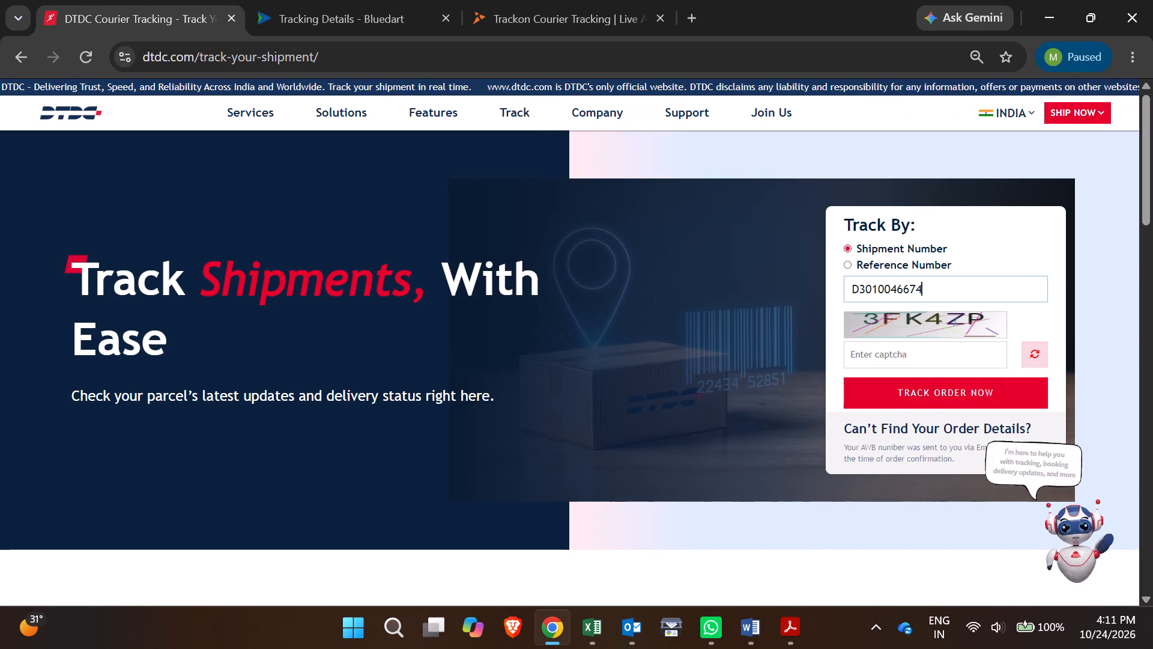
pyautogui.click(927, 349)
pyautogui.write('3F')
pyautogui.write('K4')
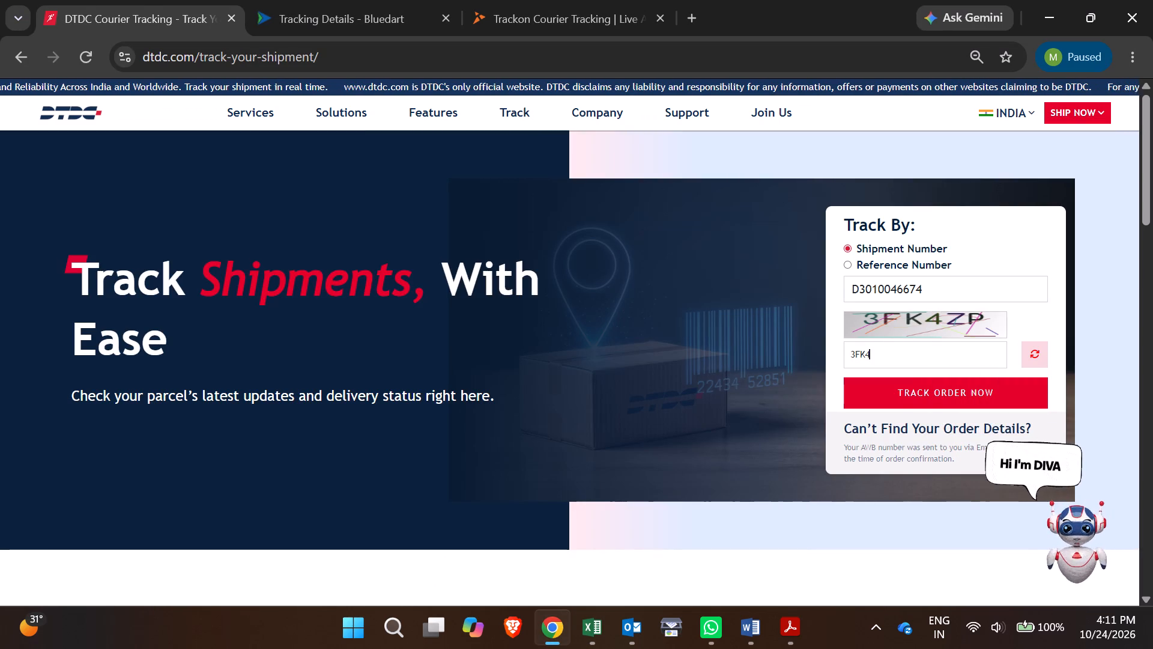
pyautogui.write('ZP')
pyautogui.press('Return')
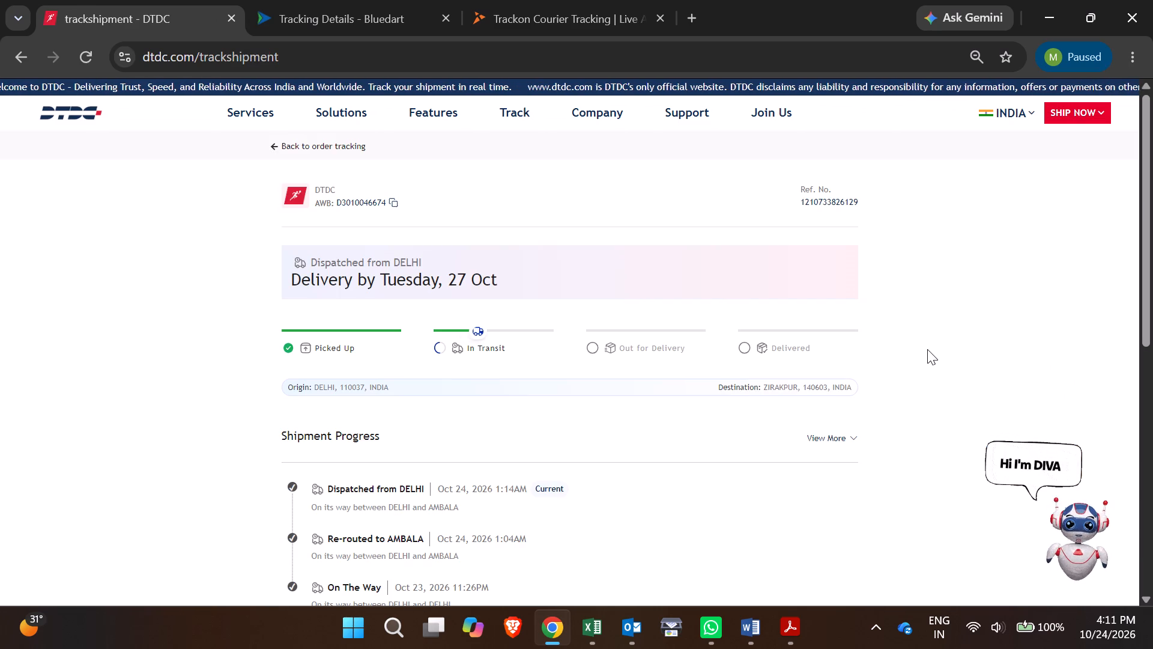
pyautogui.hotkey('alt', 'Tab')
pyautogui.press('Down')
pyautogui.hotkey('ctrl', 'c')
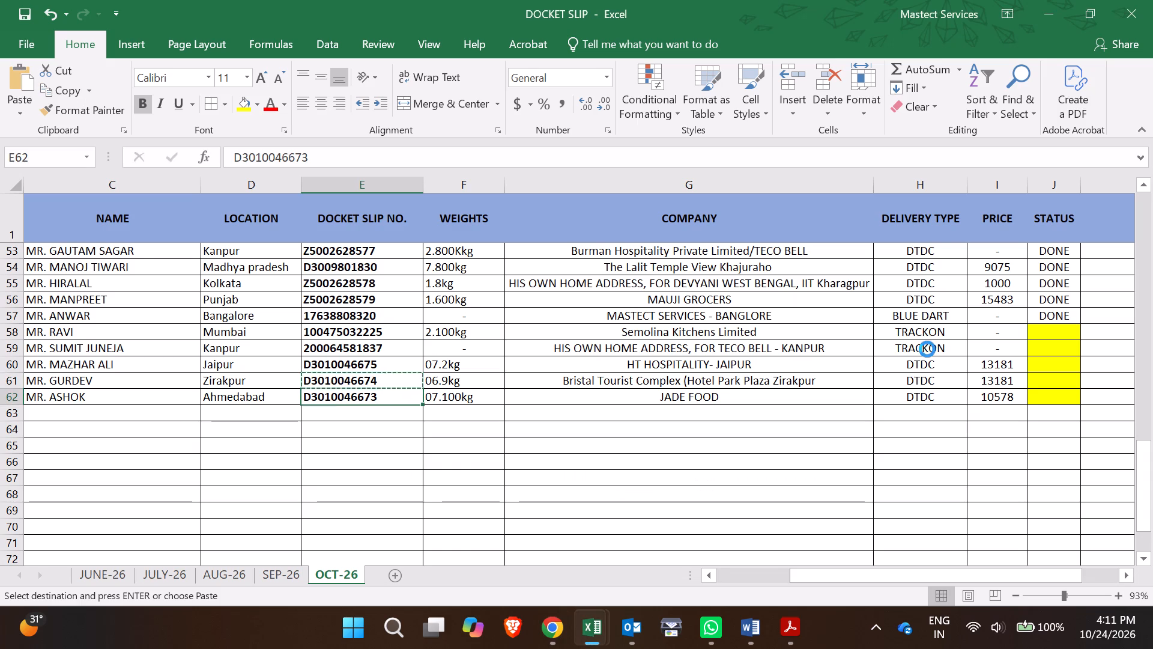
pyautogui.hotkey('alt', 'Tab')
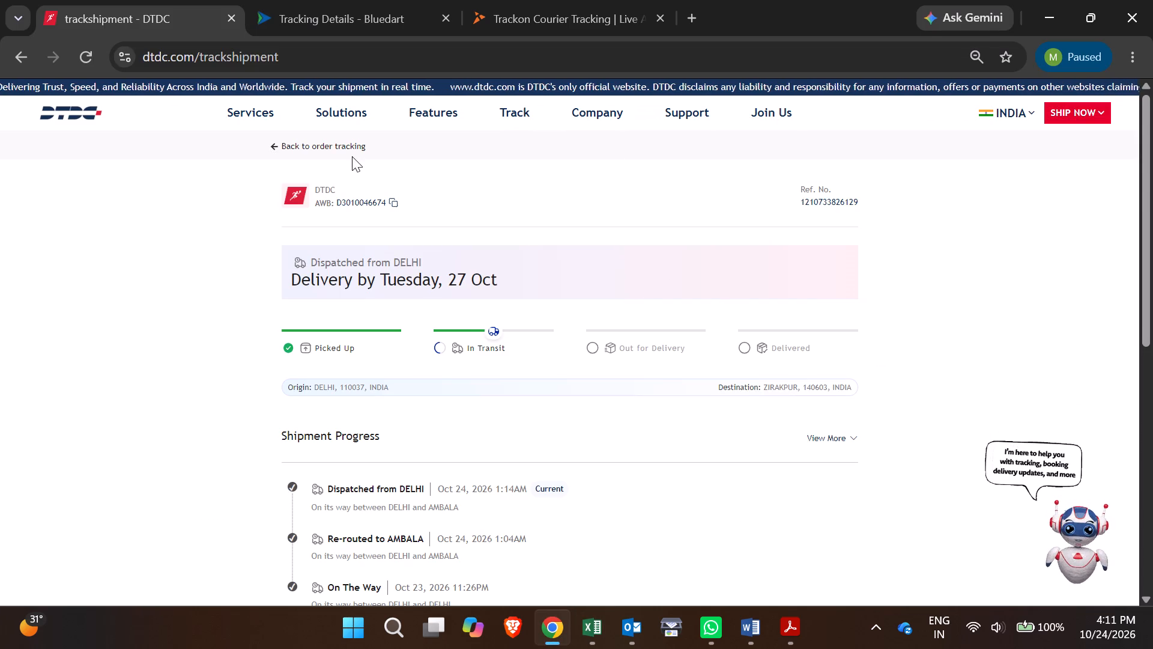
pyautogui.click(348, 145)
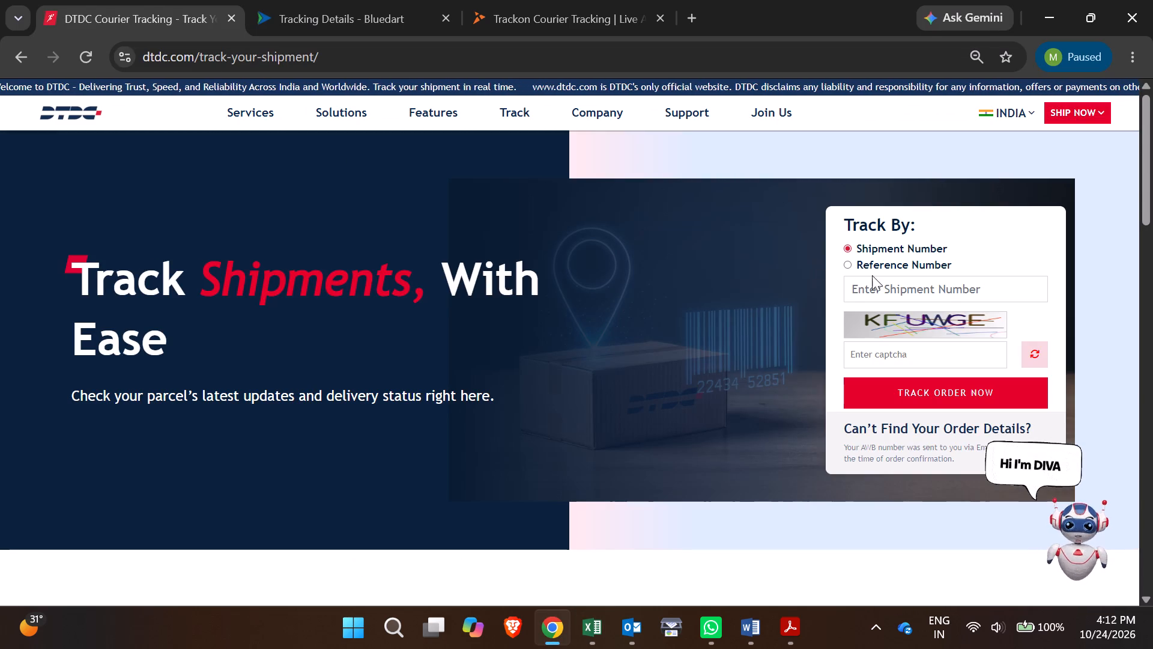
pyautogui.click(897, 284)
pyautogui.hotkey('ctrl', 'v')
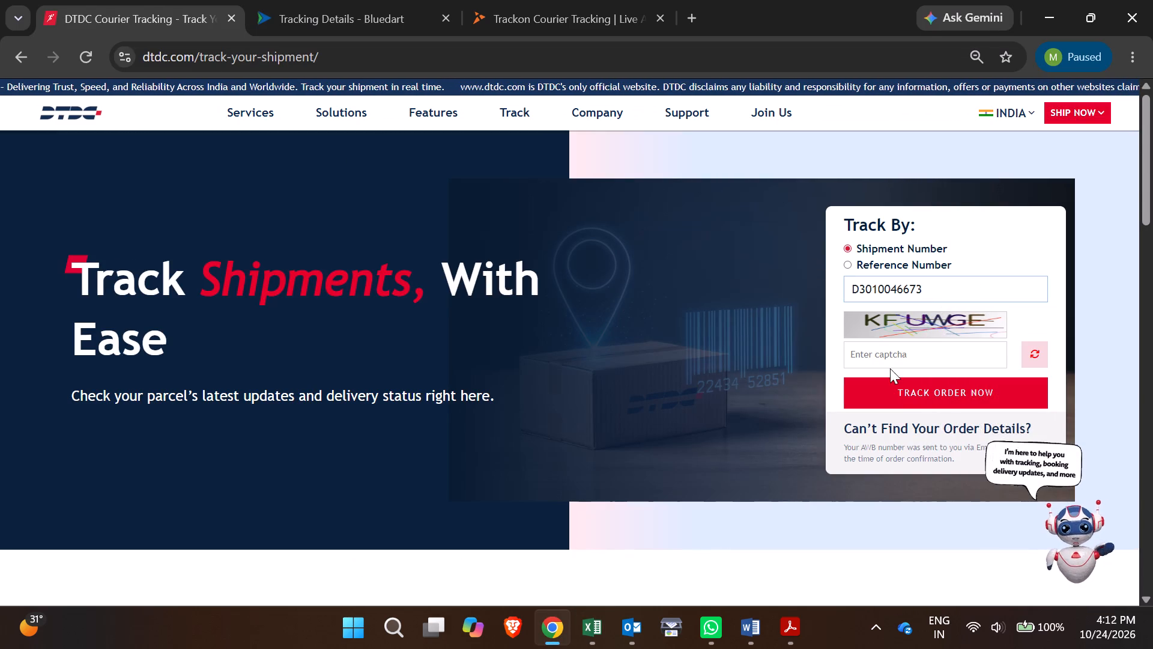
pyautogui.click(890, 353)
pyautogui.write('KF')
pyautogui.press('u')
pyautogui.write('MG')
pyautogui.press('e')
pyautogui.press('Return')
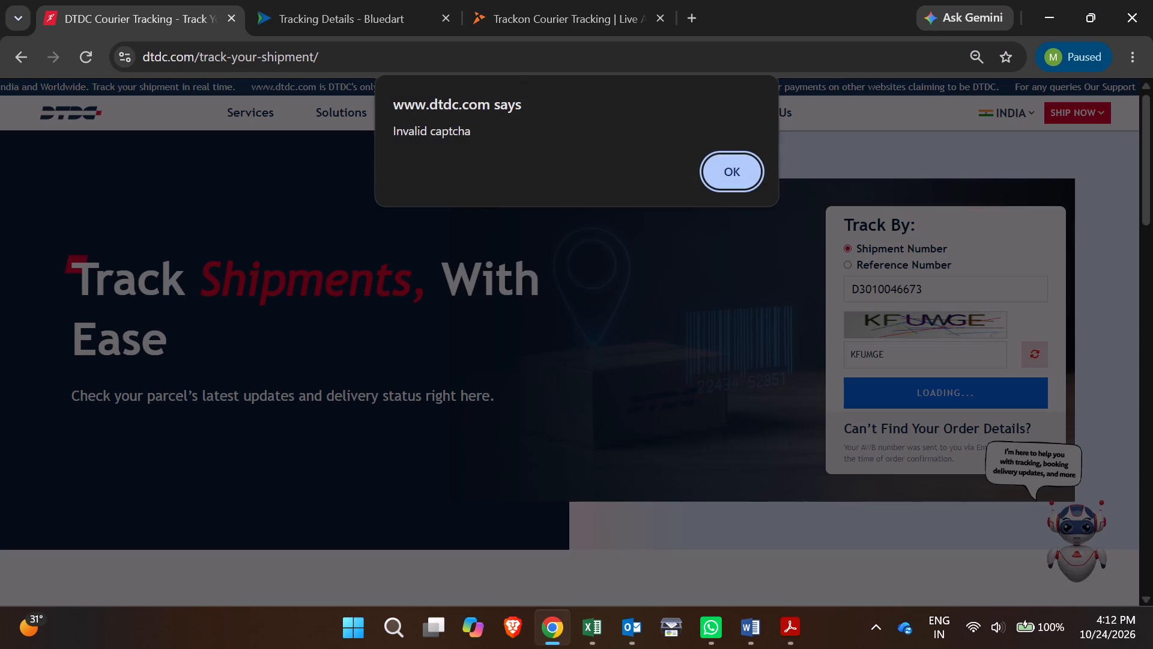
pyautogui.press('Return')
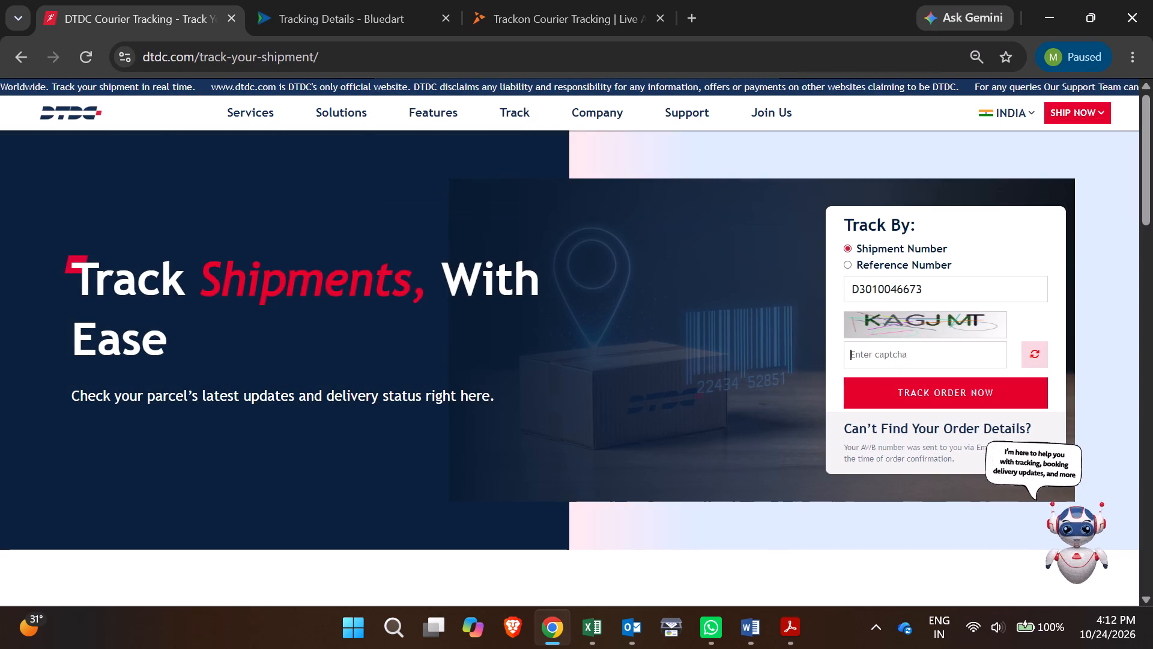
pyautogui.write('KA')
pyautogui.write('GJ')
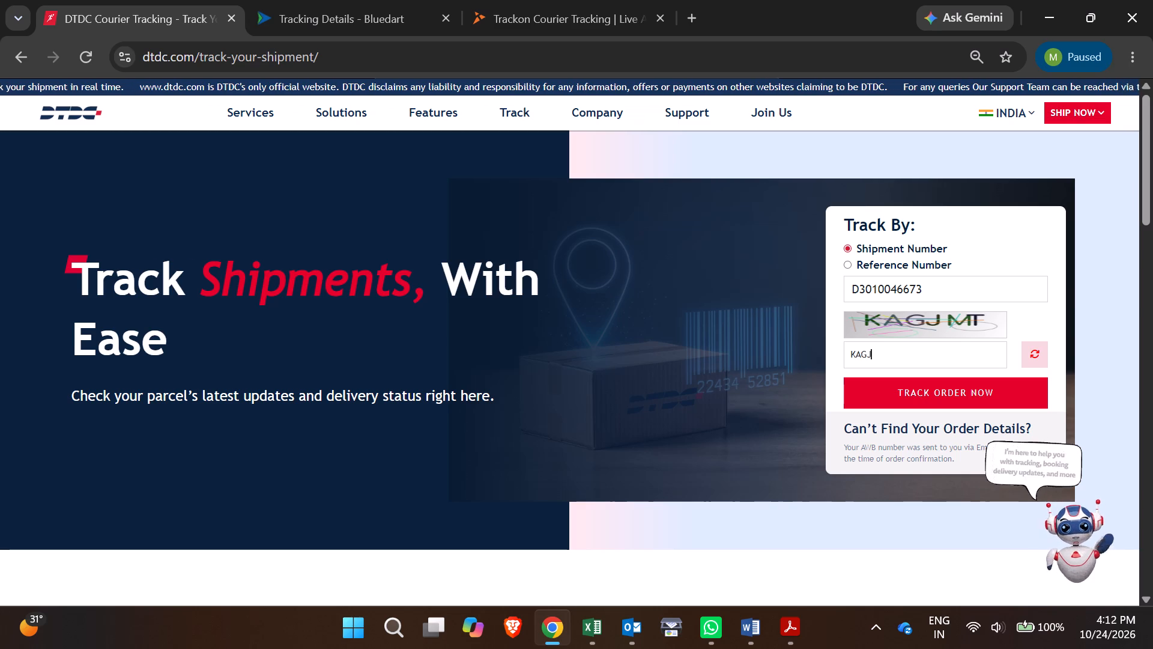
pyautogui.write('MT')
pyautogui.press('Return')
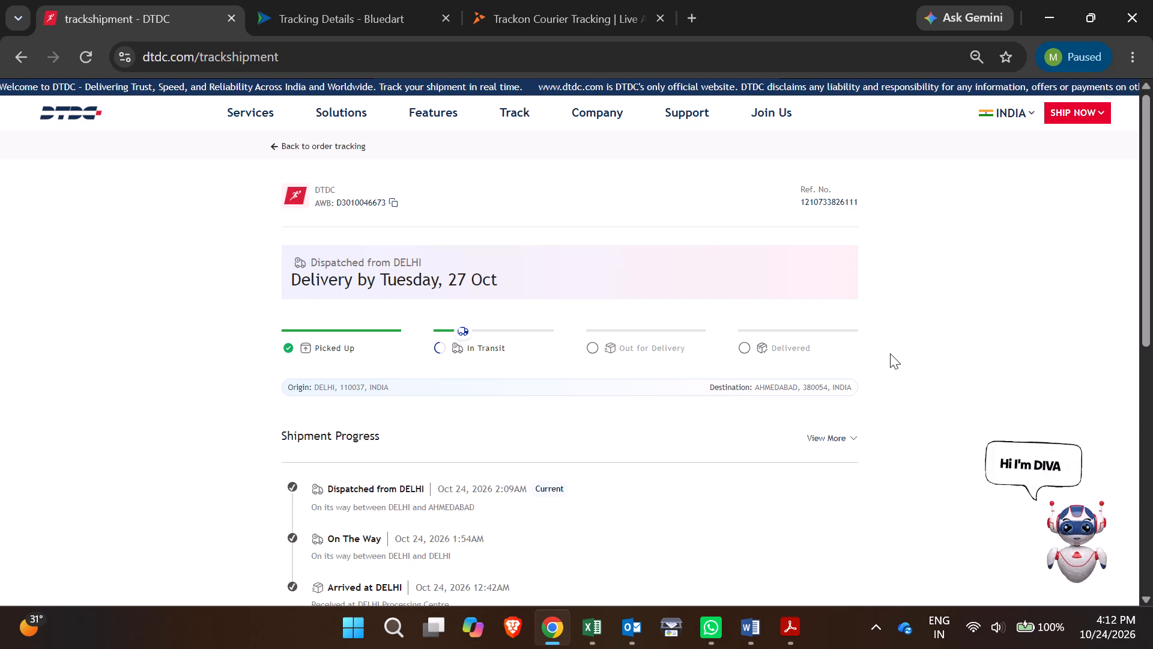
# Switch to Excel and save the DOCKET SLIP workbook.
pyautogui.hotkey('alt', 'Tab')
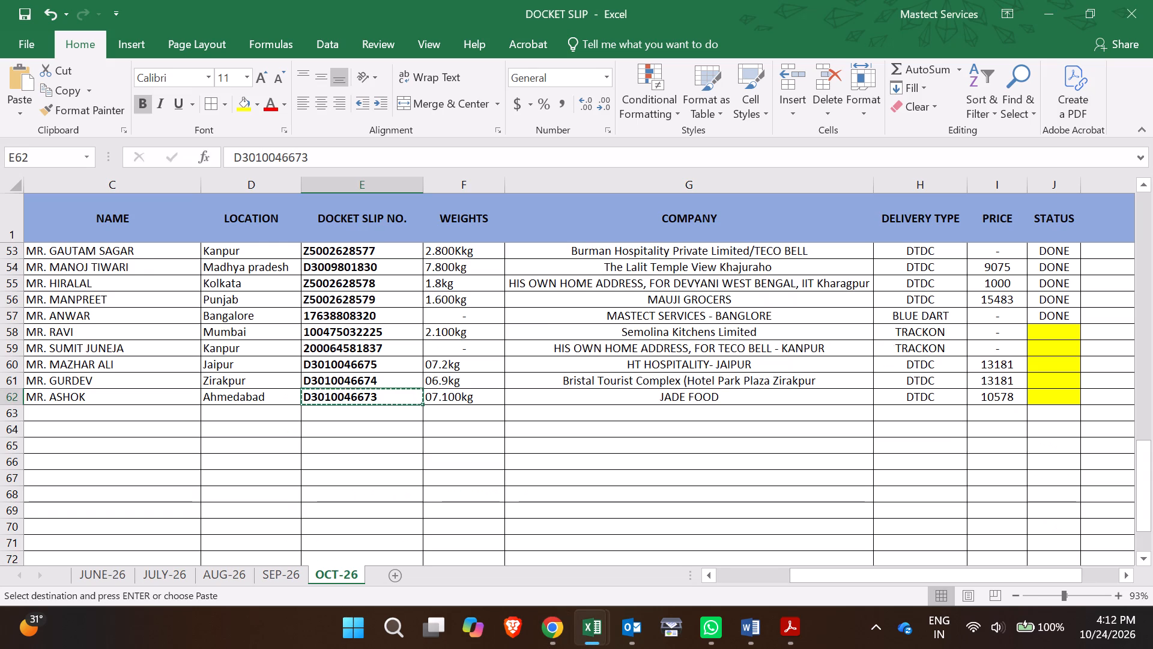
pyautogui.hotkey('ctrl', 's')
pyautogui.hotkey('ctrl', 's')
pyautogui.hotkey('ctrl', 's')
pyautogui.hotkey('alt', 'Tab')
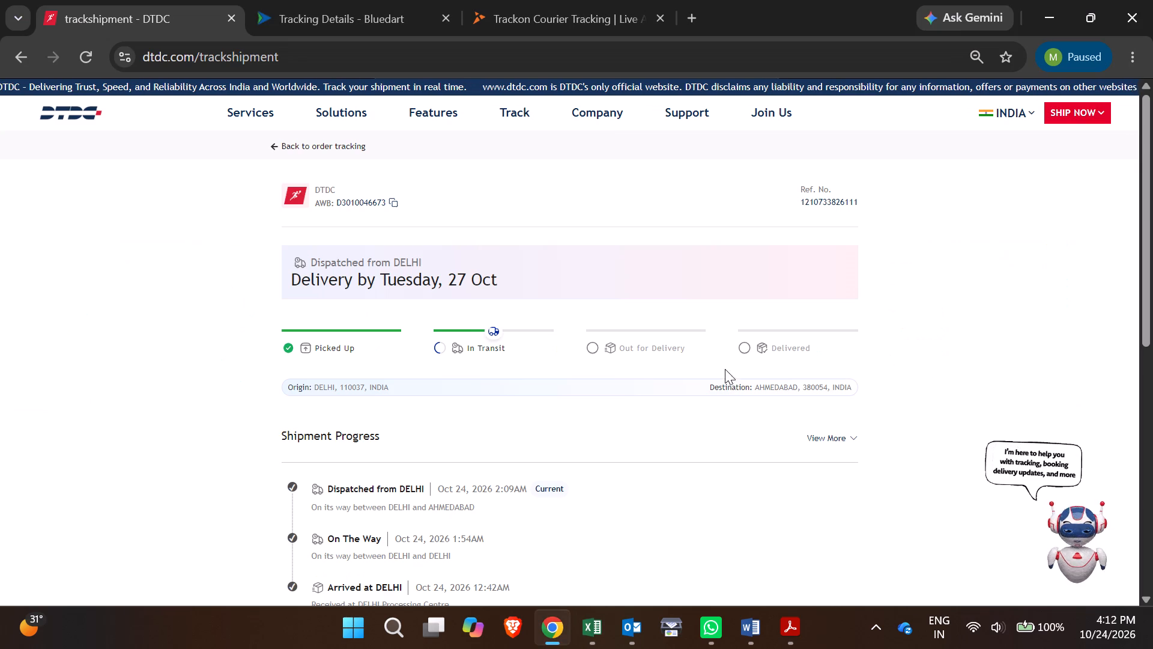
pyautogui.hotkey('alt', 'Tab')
pyautogui.hscroll(3, 576, 353)
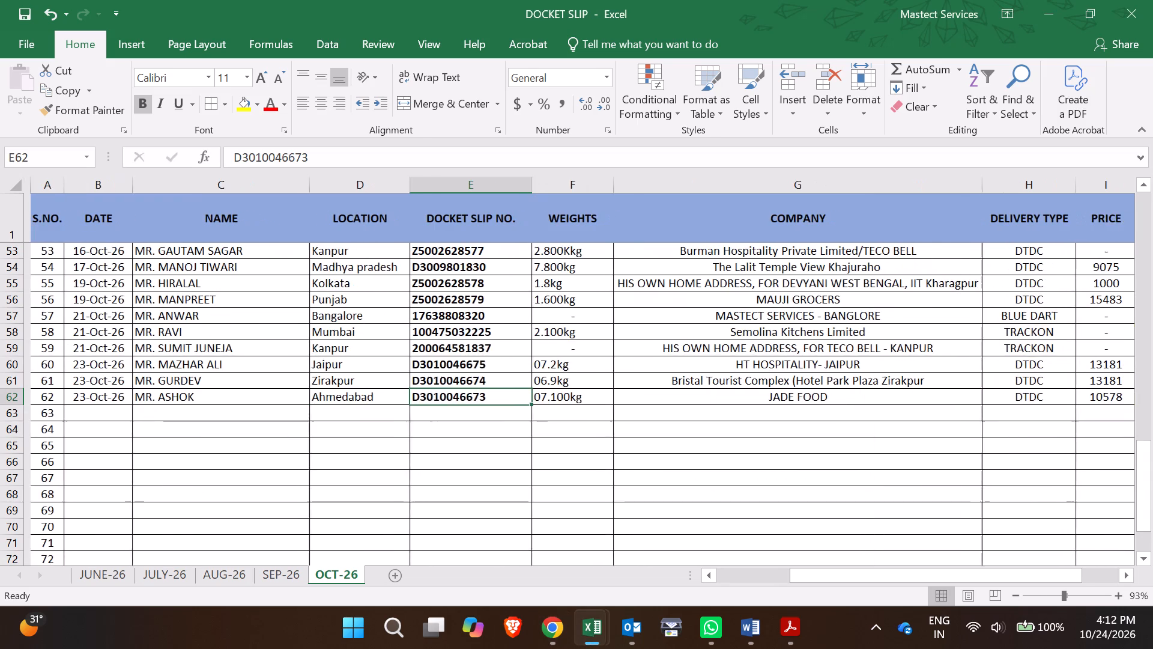
# Return to Chrome and close the Bluedart and Trackon tracking pages.
pyautogui.hotkey('alt', 'Tab')
pyautogui.hscroll(5, 576, 353)
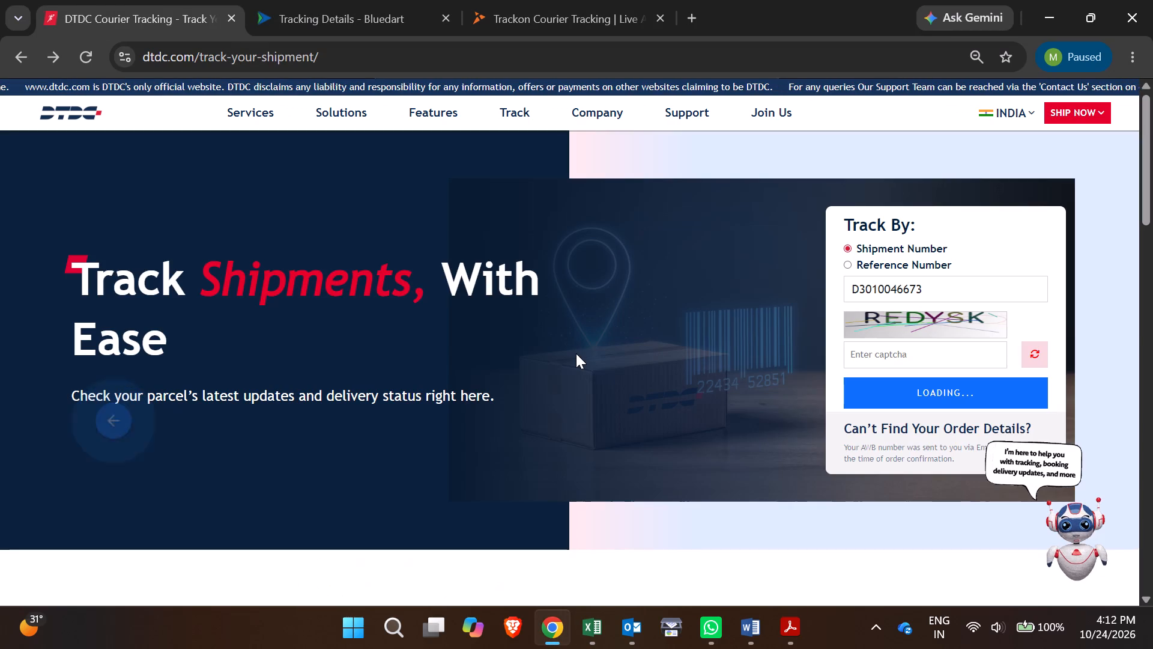
pyautogui.click(316, 3)
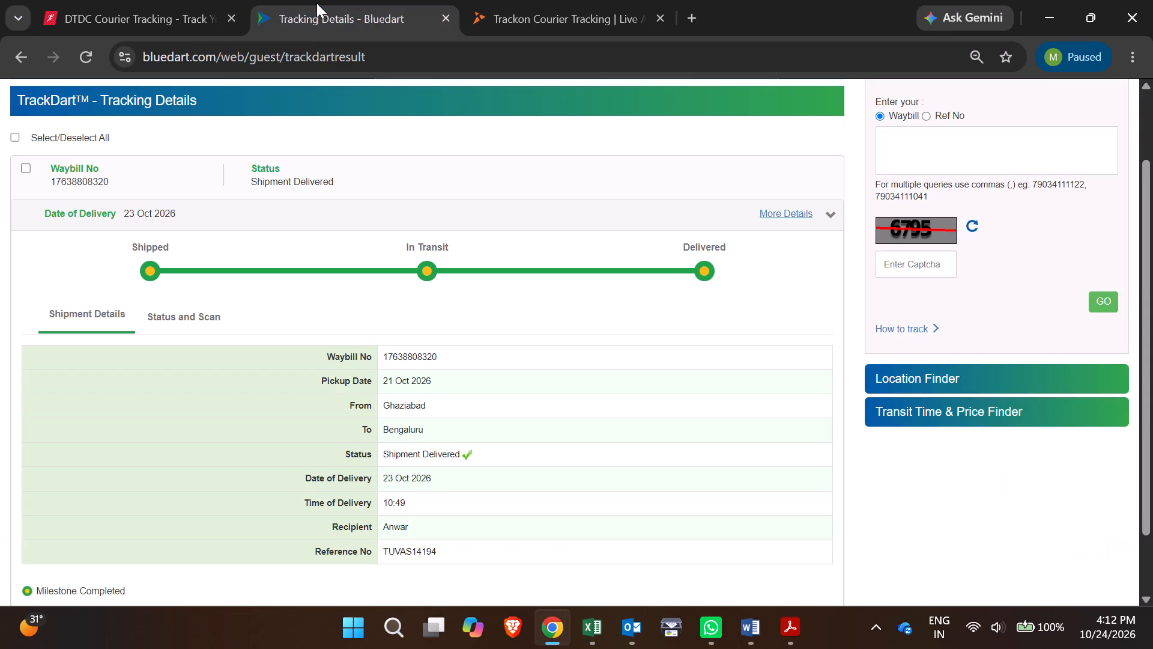
pyautogui.click(444, 16)
pyautogui.click(444, 16)
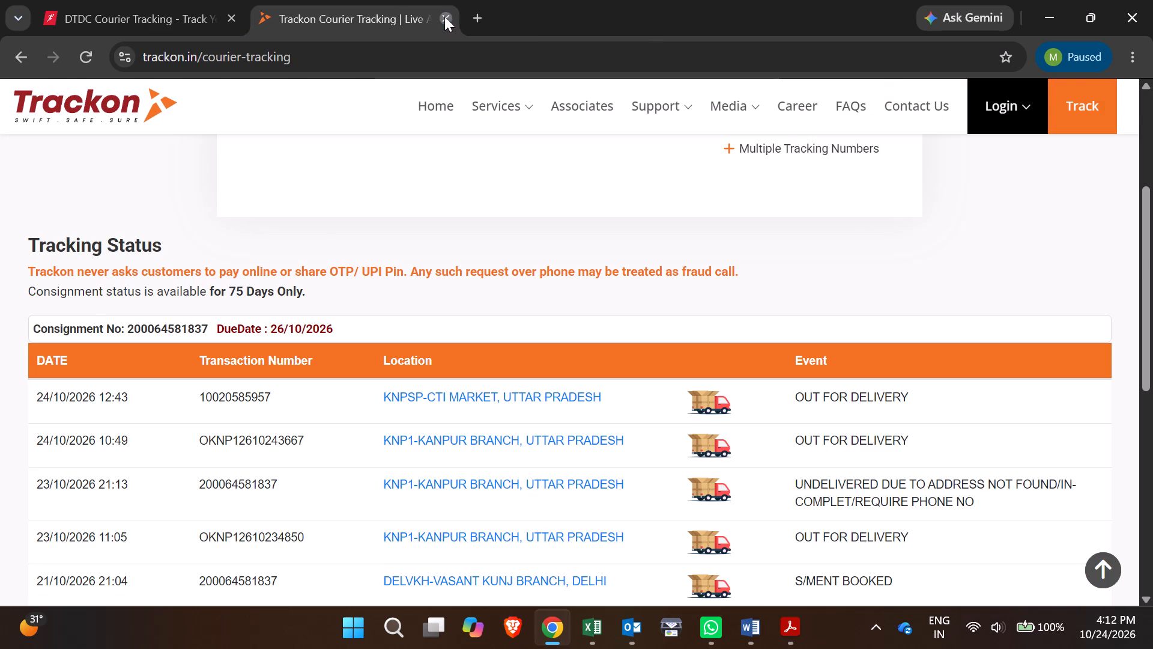
pyautogui.hotkey('alt', 'Tab')
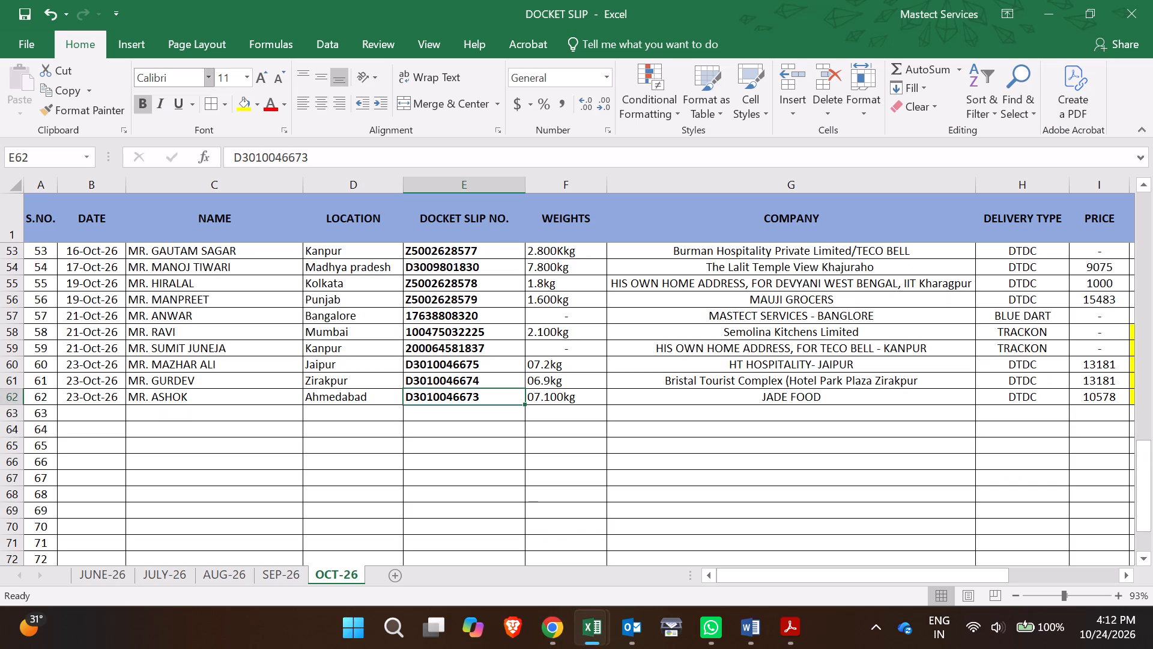
pyautogui.click(477, 350)
pyautogui.hotkey('ctrl', 's')
pyautogui.hotkey('ctrl', 's')
# Reload the DTDC tracking page in Chrome to get an empty tracking form.
pyautogui.hotkey('alt', 'Tab')
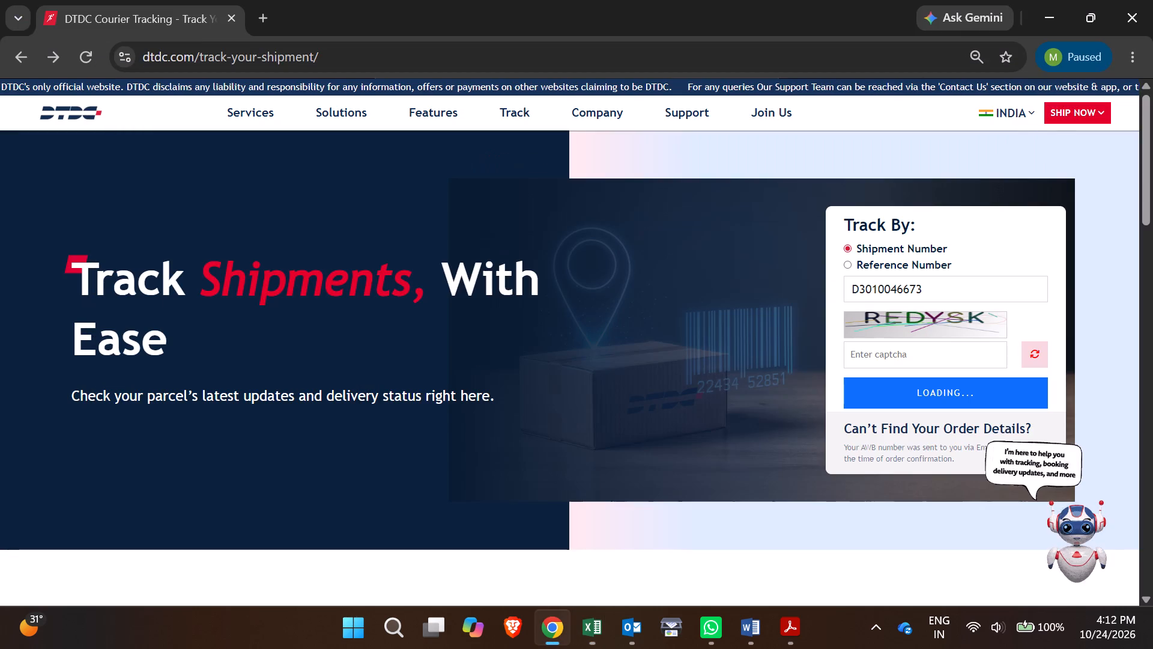
pyautogui.click(92, 53)
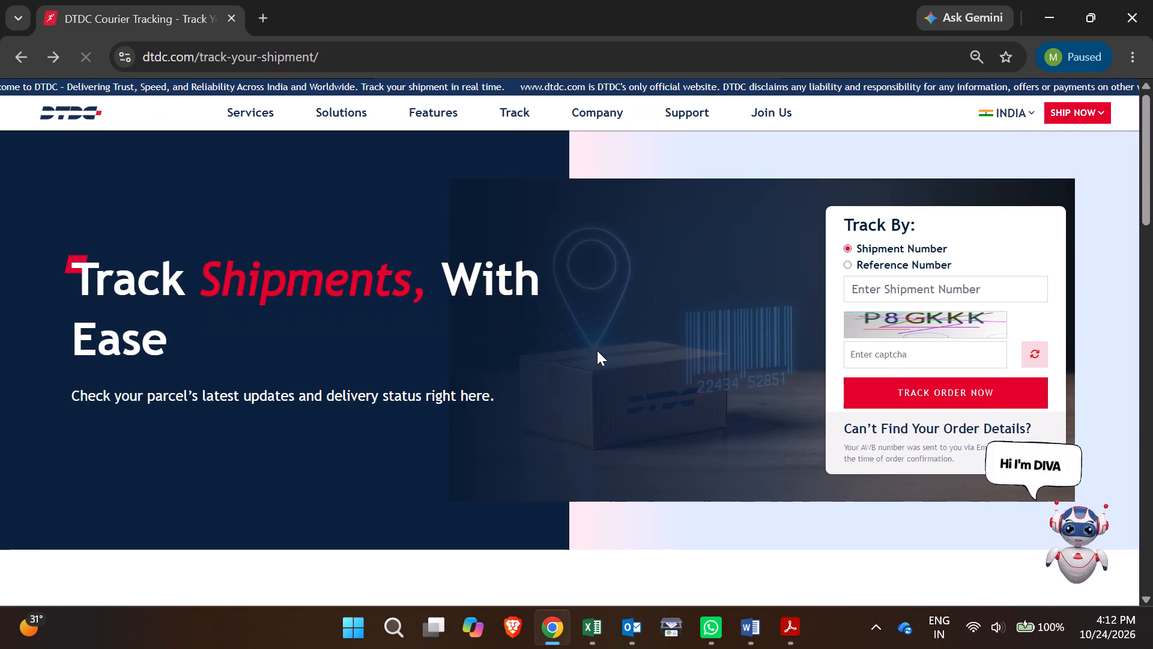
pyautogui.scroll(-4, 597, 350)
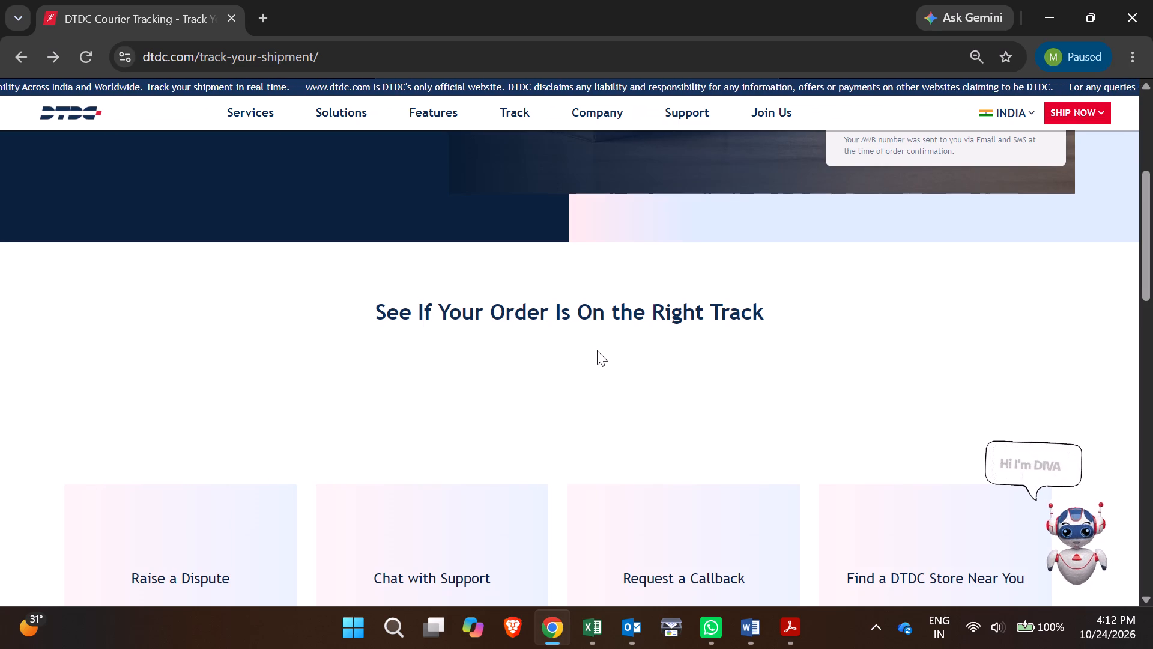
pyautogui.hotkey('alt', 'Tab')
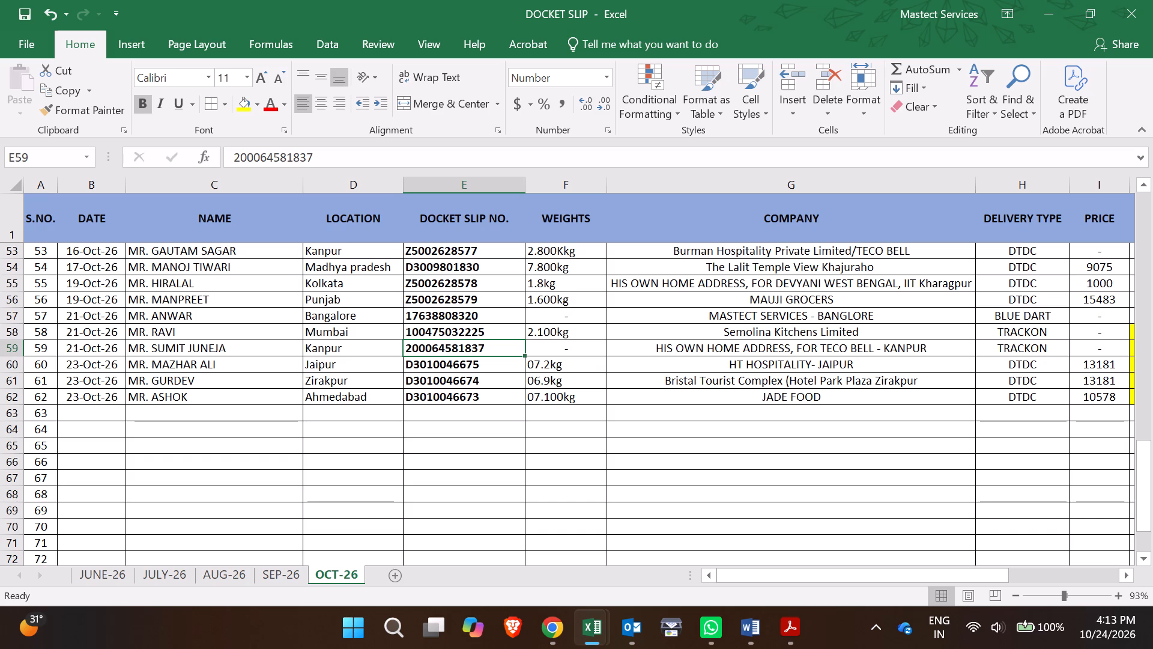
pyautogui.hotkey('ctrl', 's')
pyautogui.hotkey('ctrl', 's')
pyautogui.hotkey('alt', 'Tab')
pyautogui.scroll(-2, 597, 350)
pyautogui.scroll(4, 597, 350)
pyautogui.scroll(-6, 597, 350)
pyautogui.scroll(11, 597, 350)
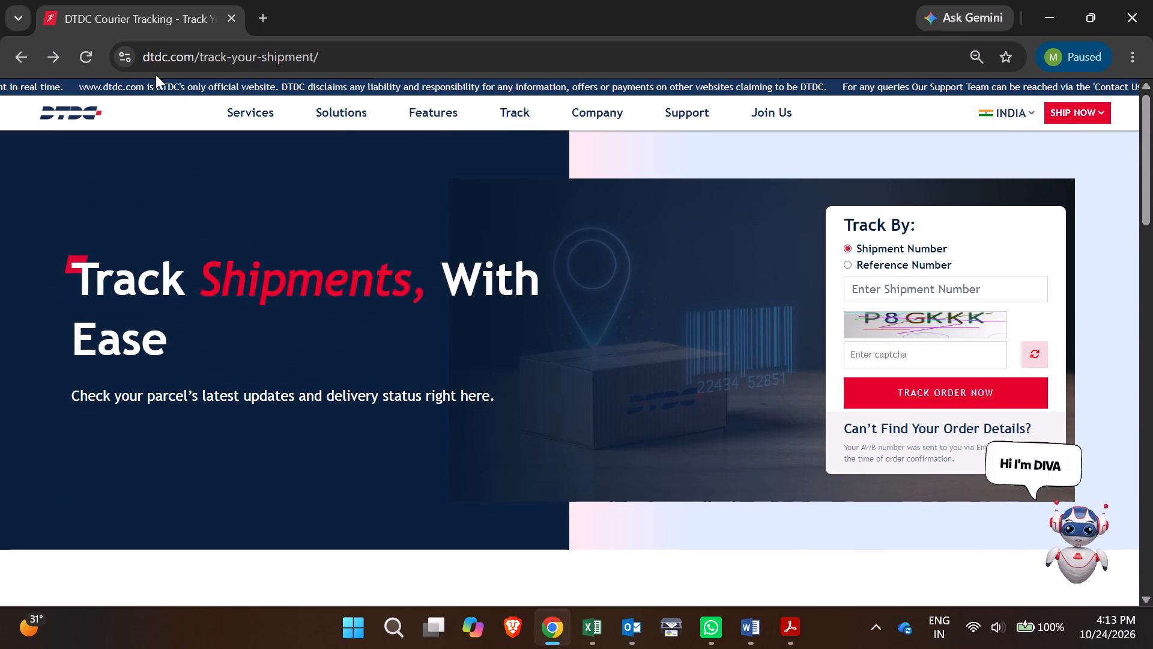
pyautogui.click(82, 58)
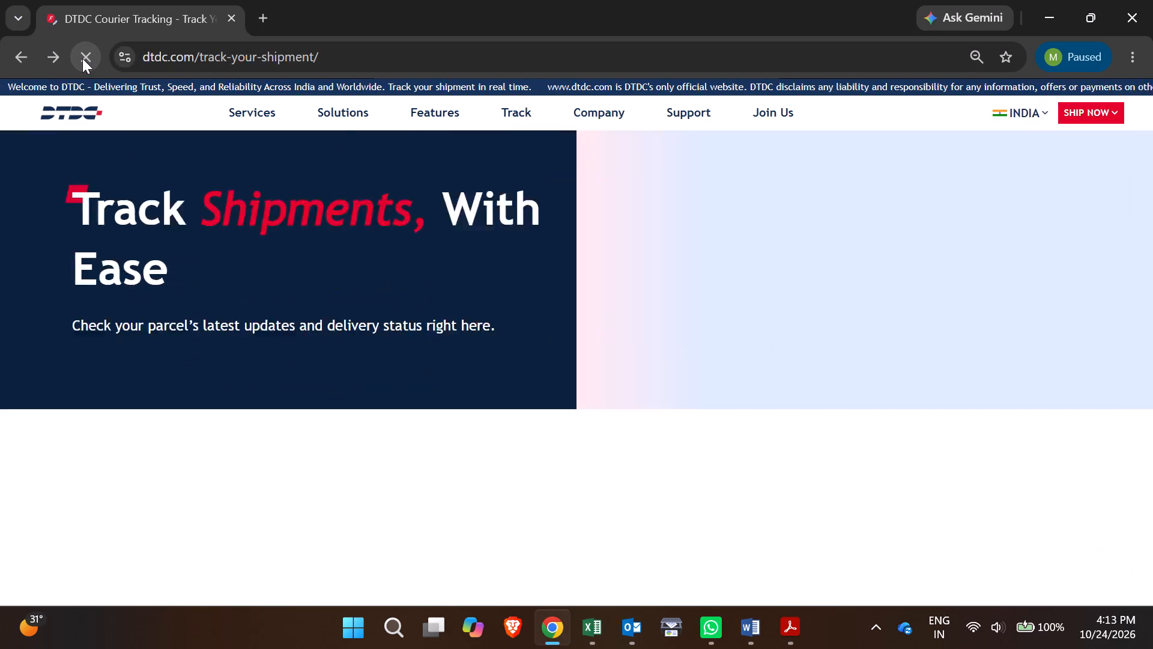
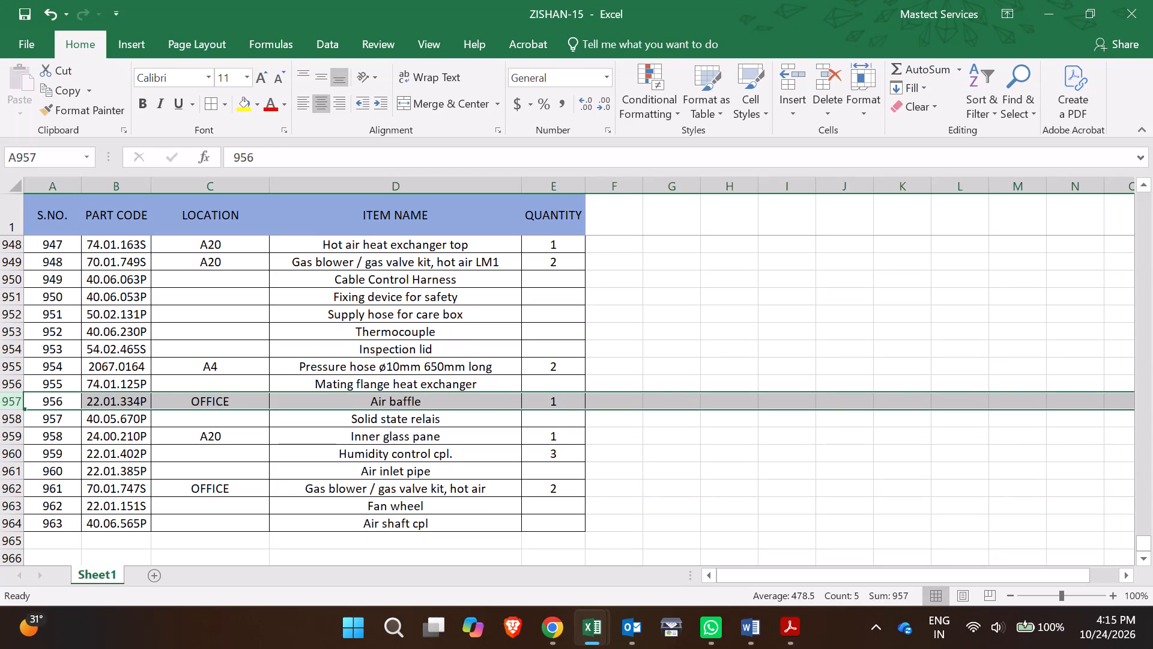
# Search the ZISHAN-15 stock sheet for "water inlet pipe".
pyautogui.click(92, 406)
pyautogui.hotkey('ctrl', 'f')
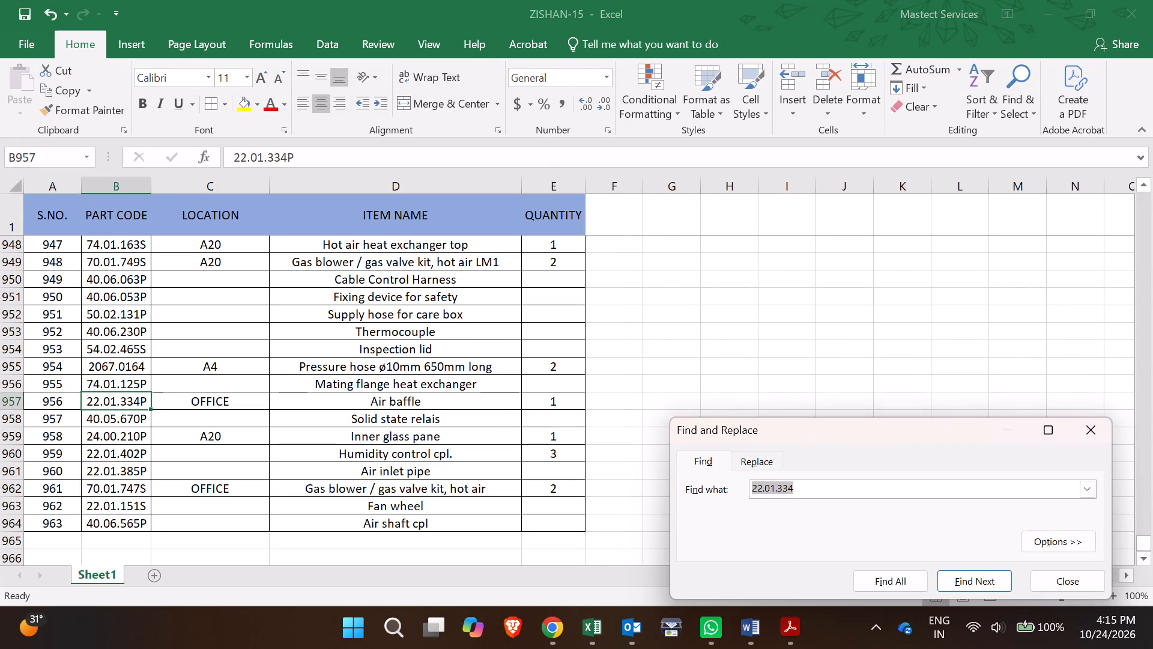
pyautogui.press('BackSpace')
pyautogui.write('water')
pyautogui.press('space')
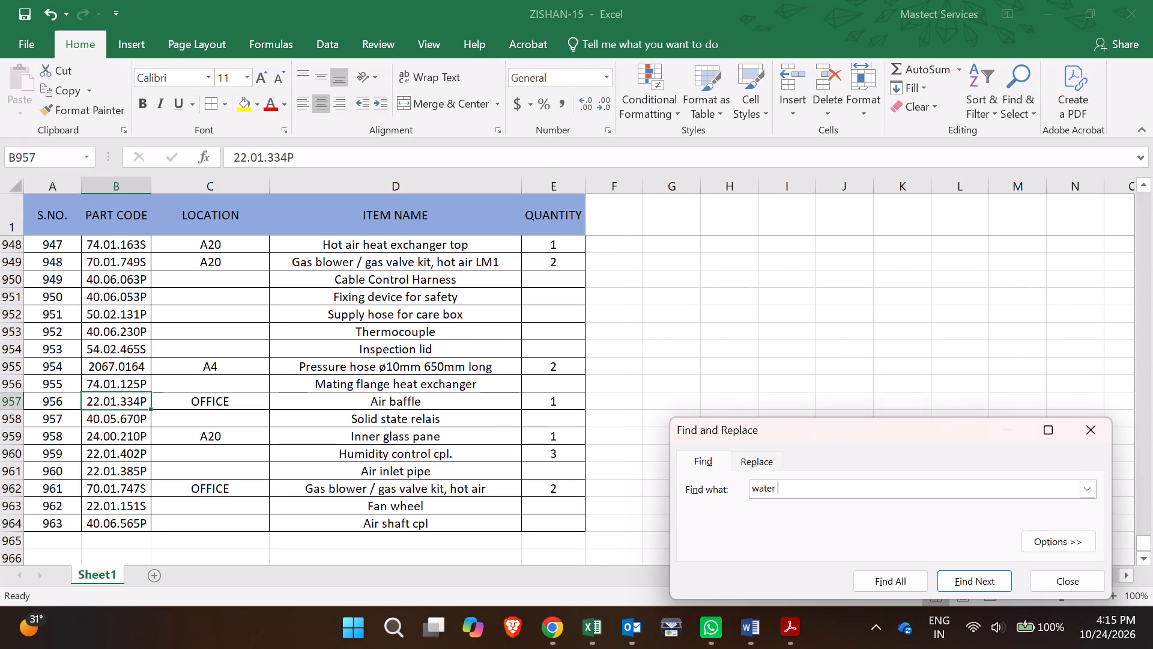
pyautogui.write('inlet')
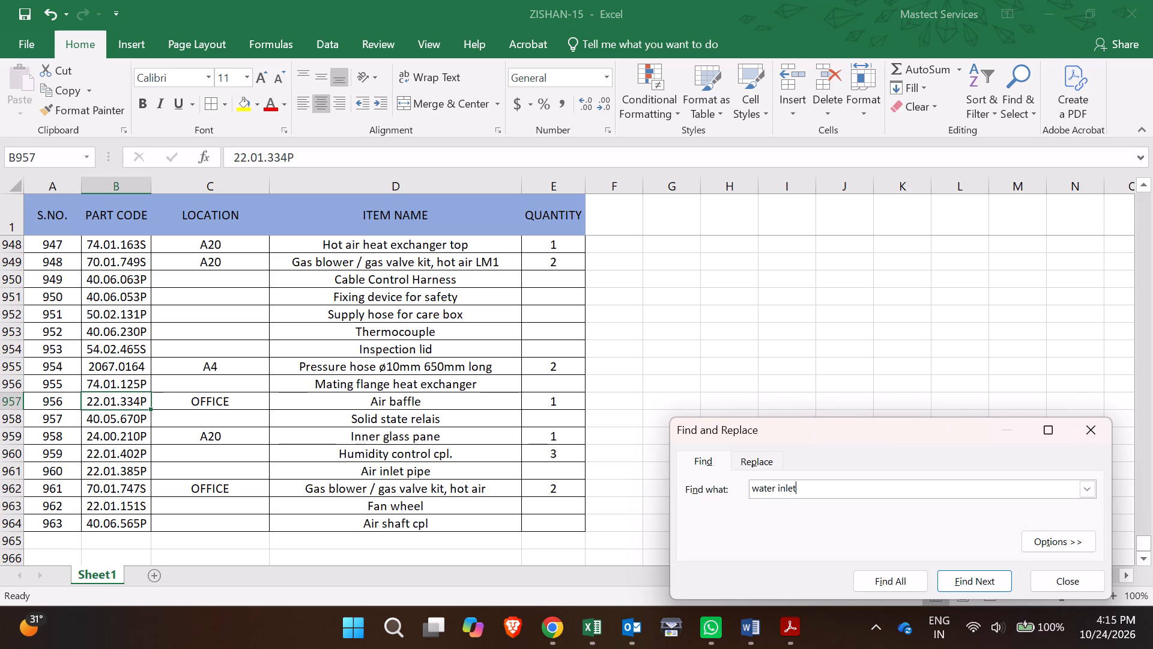
pyautogui.press('space')
pyautogui.write('pipe')
pyautogui.press('Return')
pyautogui.press('Return')
pyautogui.press('Return')
pyautogui.press('Return')
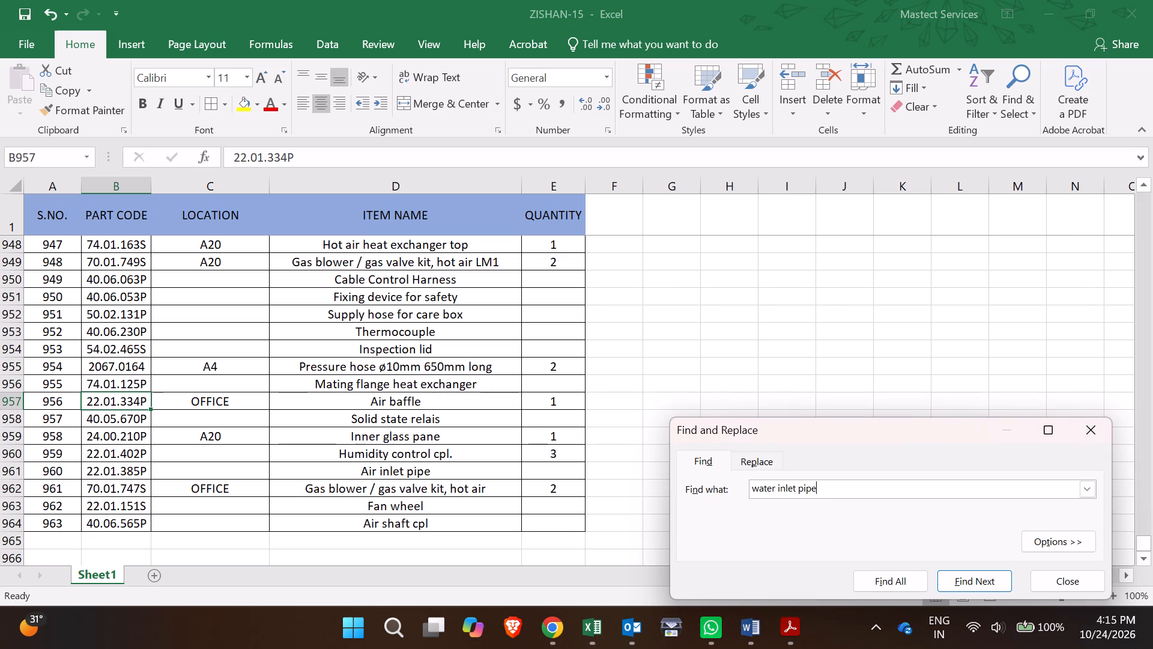
# Shorten the search term to "water inlet", search the stock sheet, clear the term and close the search.
pyautogui.press('BackSpace')
pyautogui.press('BackSpace')
pyautogui.press('BackSpace')
pyautogui.press('BackSpace')
pyautogui.press('BackSpace')
pyautogui.press('Return')
pyautogui.press('Return')
pyautogui.tripleClick(796, 487)
pyautogui.press('BackSpace')
pyautogui.press('BackSpace')
pyautogui.press('BackSpace')
pyautogui.press('BackSpace')
pyautogui.press('BackSpace')
pyautogui.press('BackSpace')
pyautogui.press('BackSpace')
pyautogui.press('BackSpace')
pyautogui.press('BackSpace')
pyautogui.press('BackSpace')
pyautogui.press('BackSpace')
pyautogui.press('BackSpace')
pyautogui.press('BackSpace')
pyautogui.press('BackSpace')
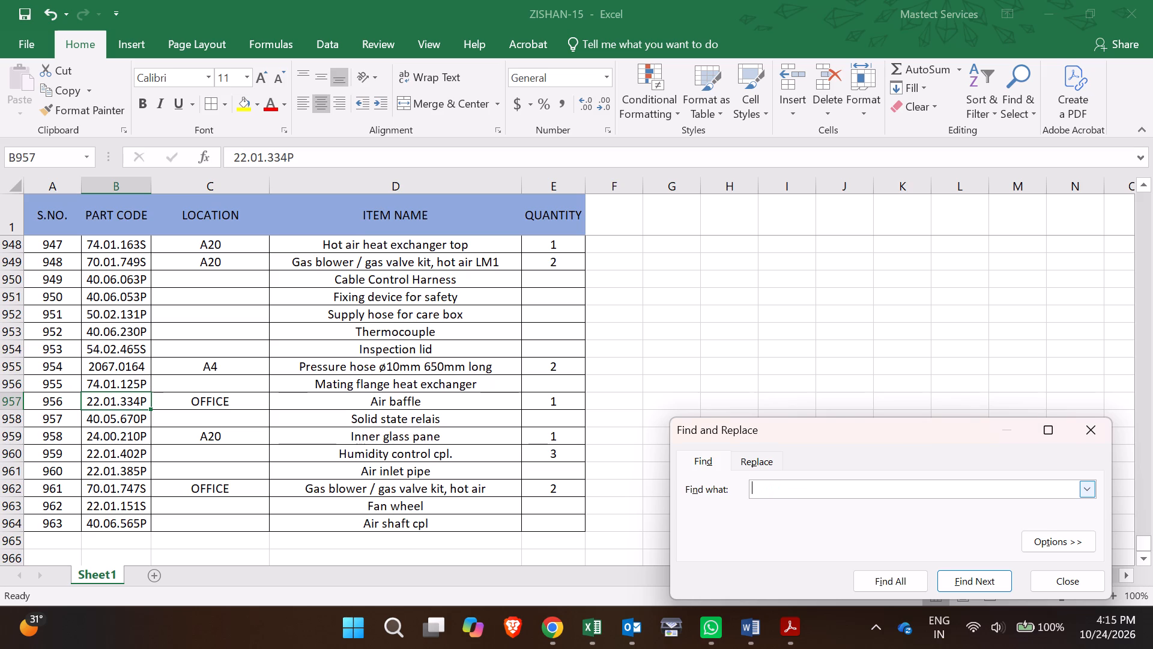
pyautogui.click(1083, 429)
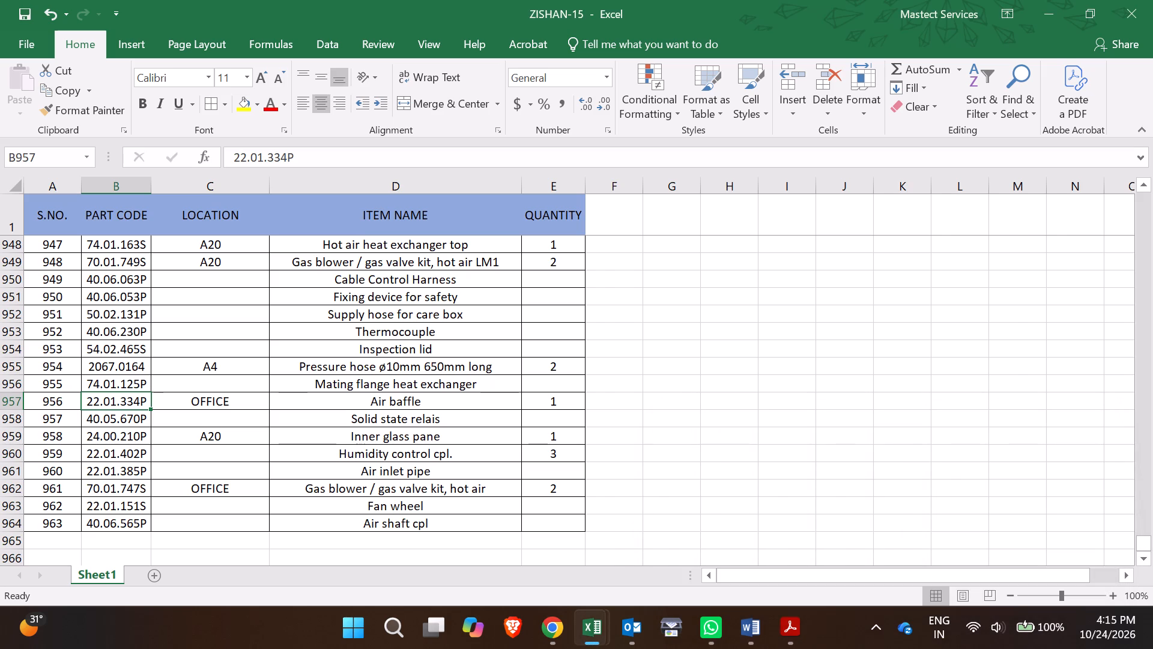
# Run a fresh search for "water inlet" in the stock sheet, clear the term and close the search.
pyautogui.hotkey('ctrl', 'f')
pyautogui.write('water inlet')
pyautogui.press('Return')
pyautogui.press('Return')
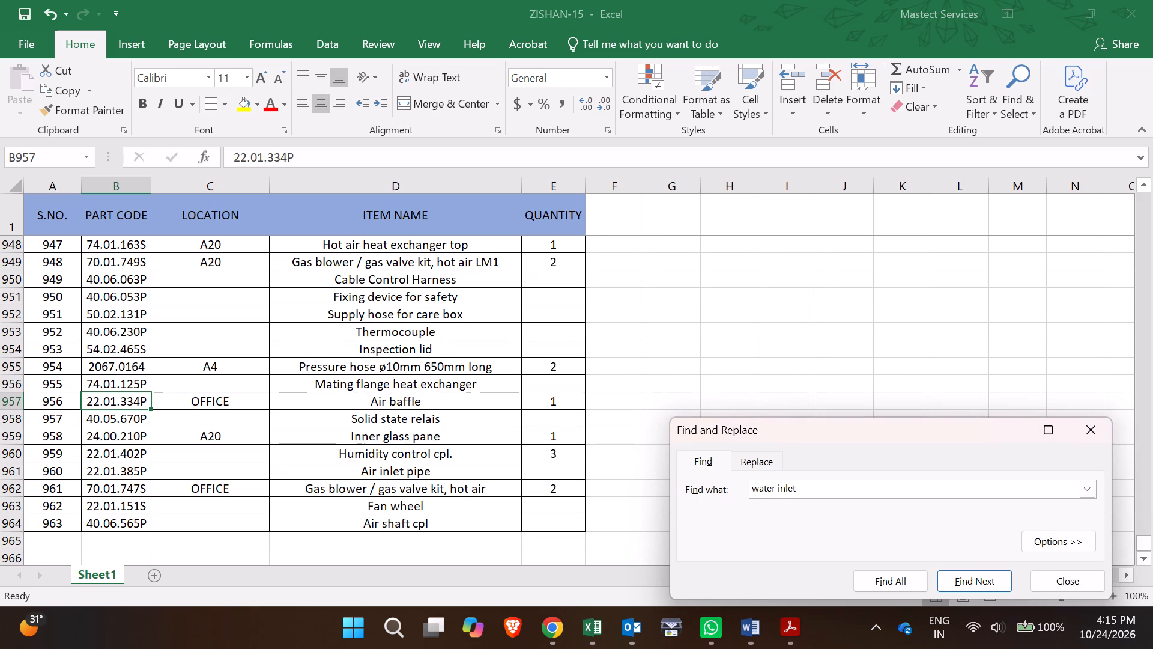
pyautogui.press('BackSpace')
pyautogui.press('BackSpace')
pyautogui.press('BackSpace')
pyautogui.press('BackSpace')
pyautogui.press('BackSpace')
pyautogui.press('BackSpace')
pyautogui.press('BackSpace')
pyautogui.press('BackSpace')
pyautogui.press('BackSpace')
pyautogui.press('BackSpace')
pyautogui.press('BackSpace')
pyautogui.press('BackSpace')
pyautogui.press('BackSpace')
pyautogui.press('BackSpace')
pyautogui.press('BackSpace')
pyautogui.press('BackSpace')
pyautogui.press('BackSpace')
pyautogui.click(1077, 437)
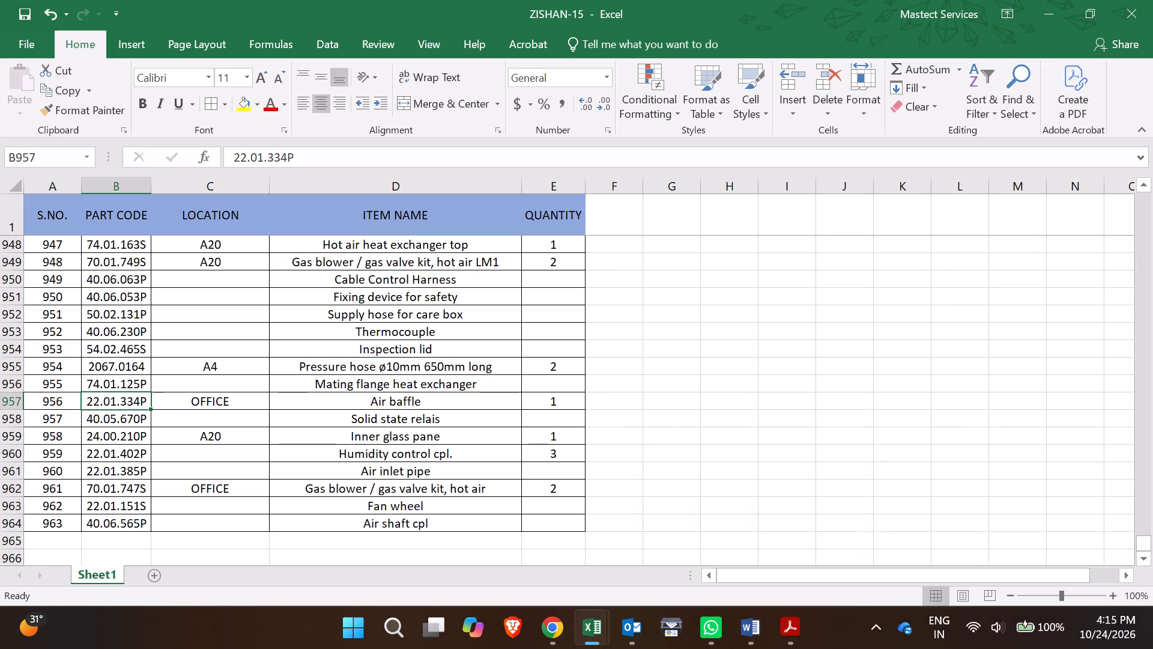
# Select an empty cell outside the stock table and save the ZISHAN-15 workbook.
pyautogui.click(725, 317)
pyautogui.hotkey('ctrl', 's')
pyautogui.hotkey('ctrl', 's')
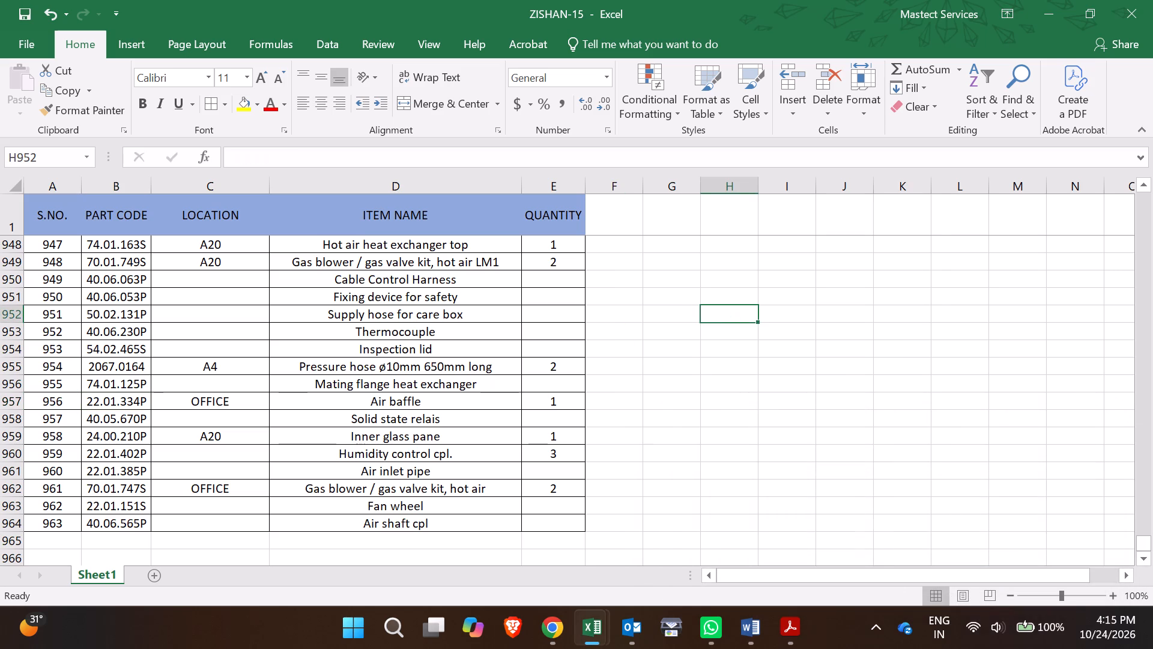
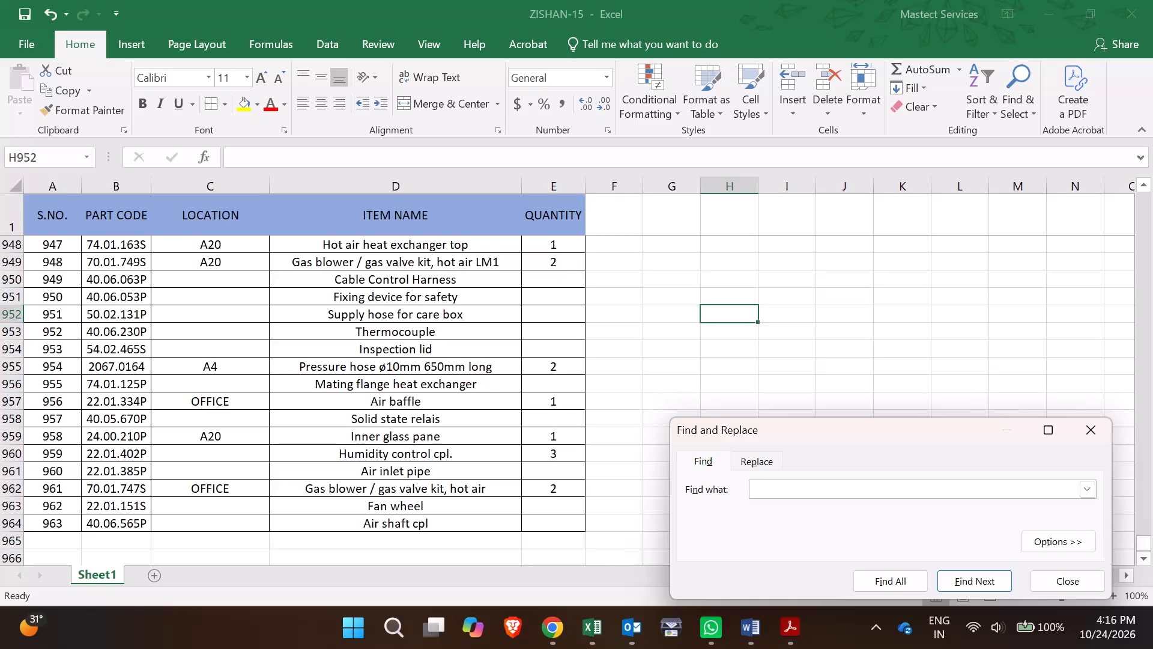
# Search the stock sheet for part code 24.00.504 and select the matching row's item name to check its entry.
pyautogui.write('24.00.504')
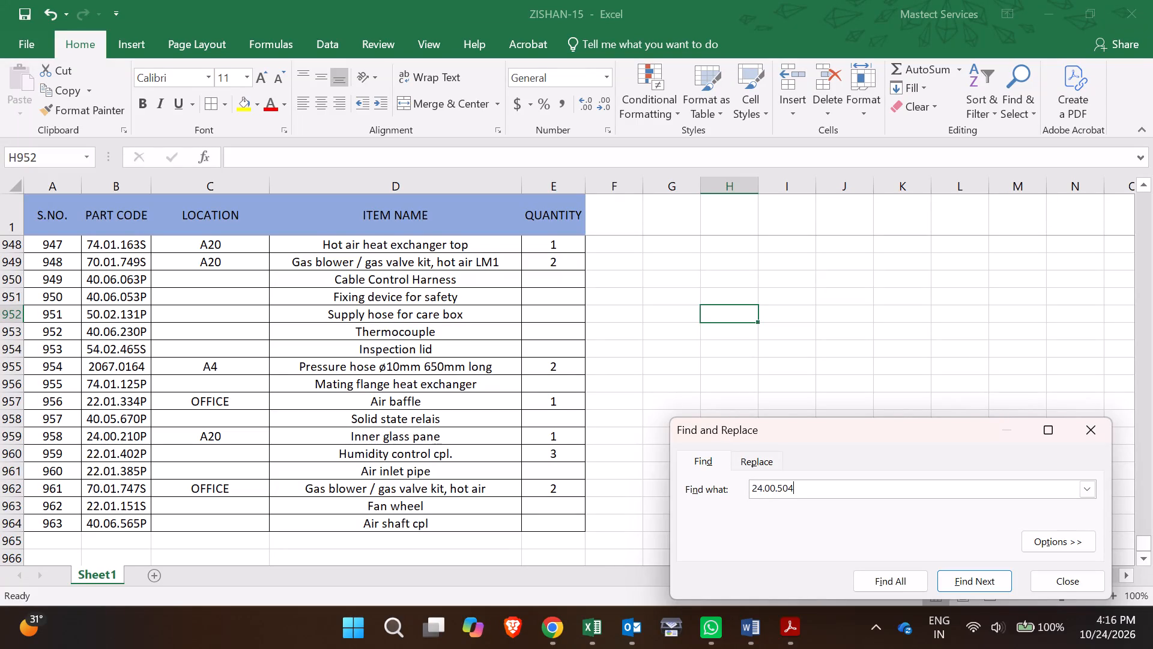
pyautogui.press('Return')
pyautogui.press('Return')
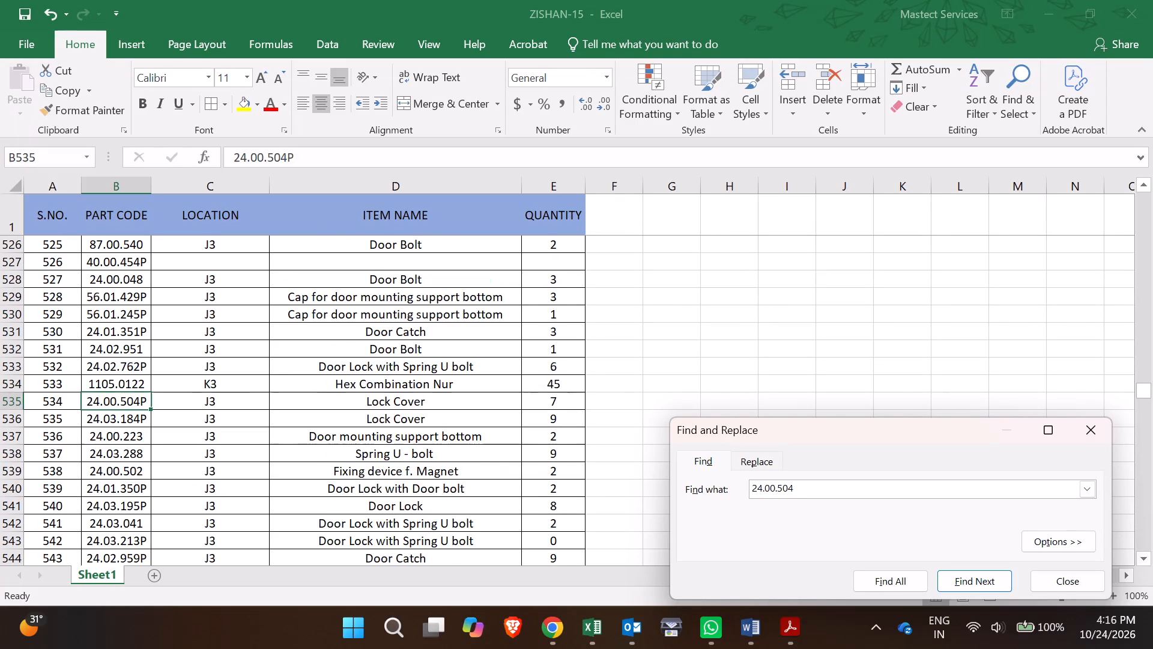
pyautogui.click(8, 398)
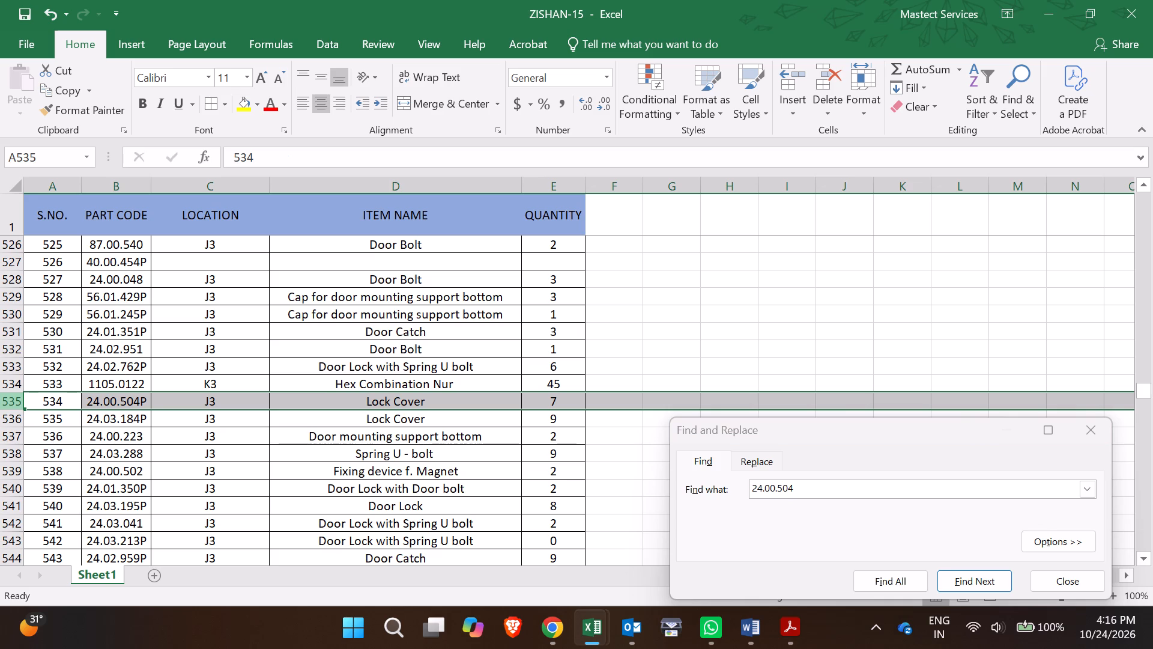
pyautogui.click(386, 397)
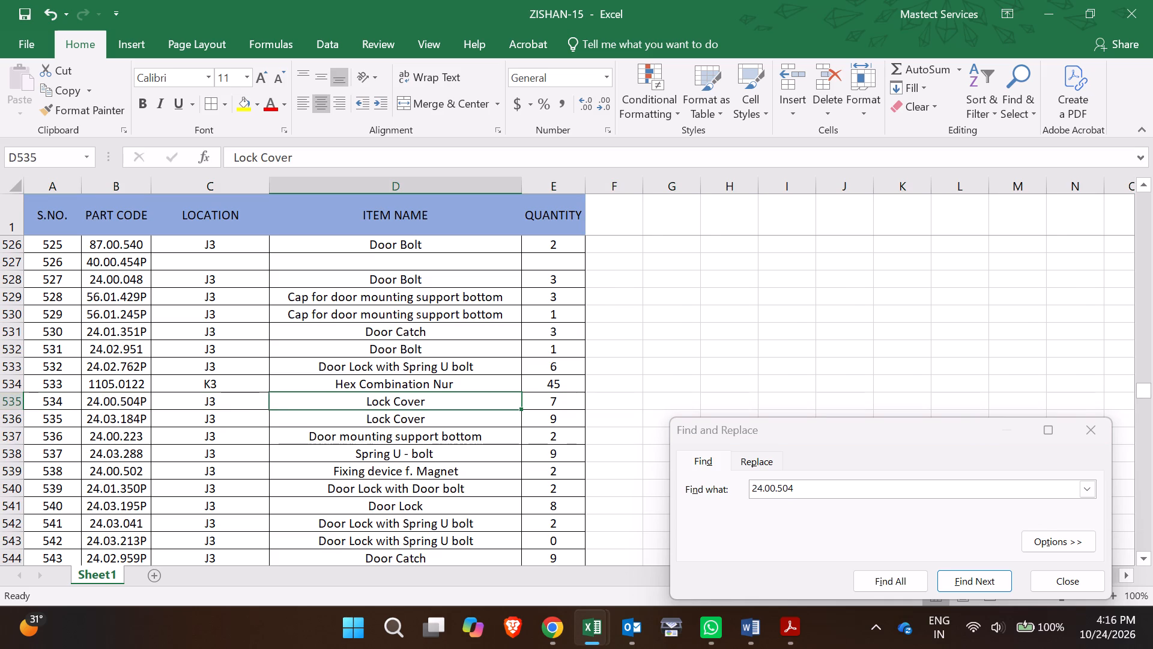
# Replace the search term with part code 10.00.992 and find it in the stock sheet.
pyautogui.doubleClick(803, 492)
pyautogui.press('BackSpace')
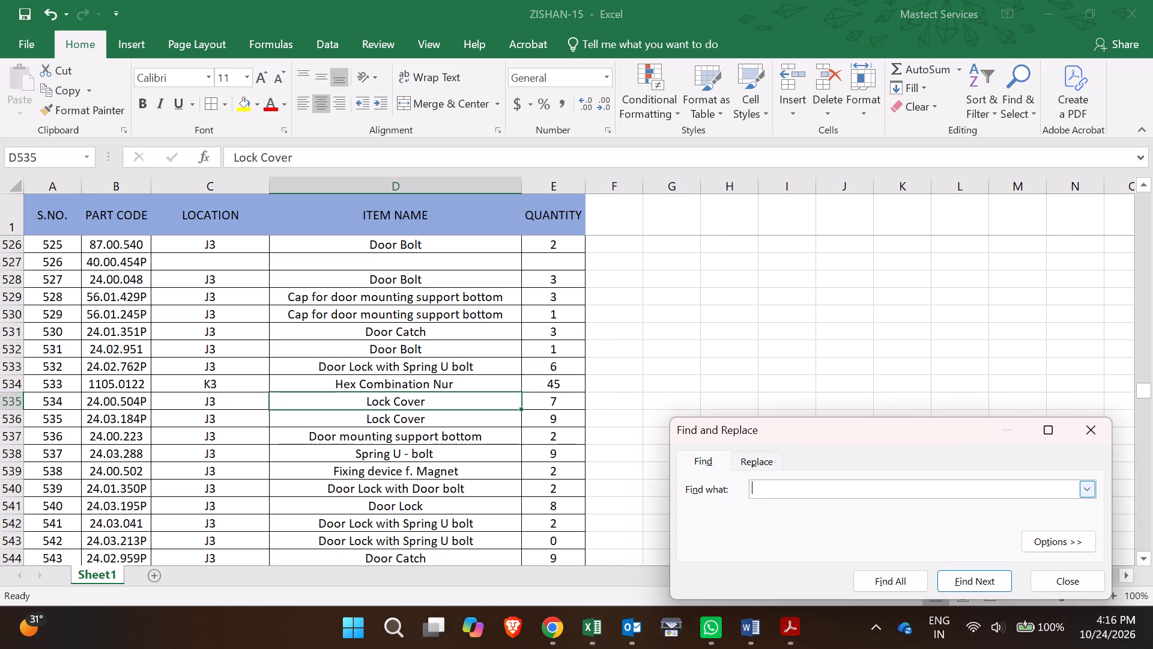
pyautogui.write('10.00.992')
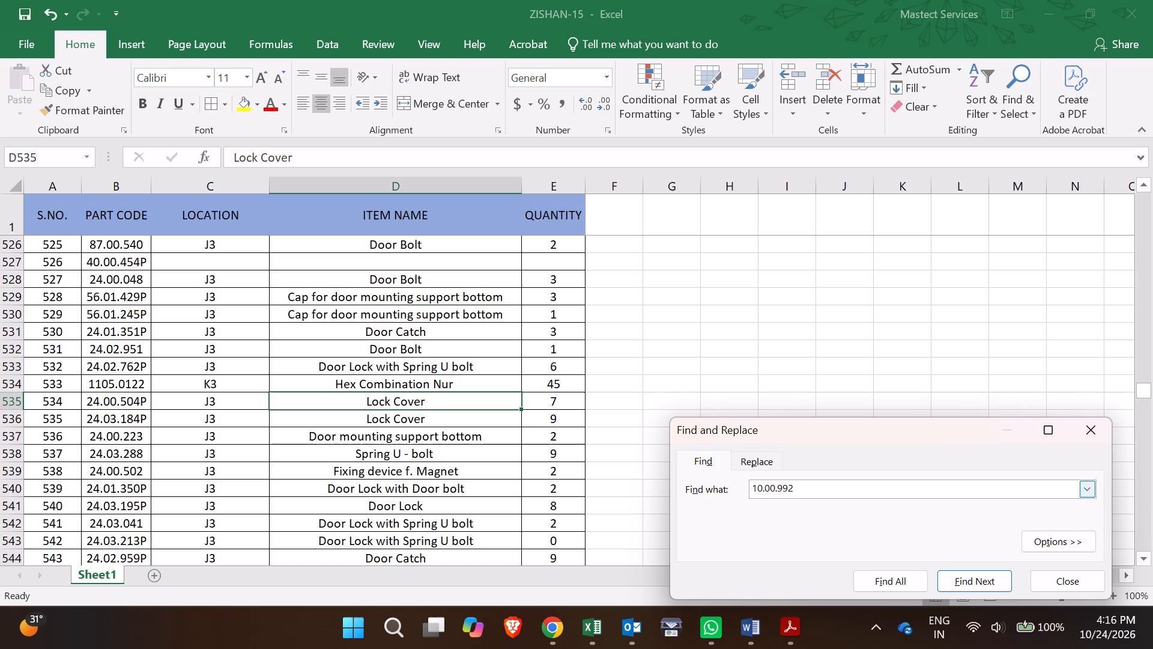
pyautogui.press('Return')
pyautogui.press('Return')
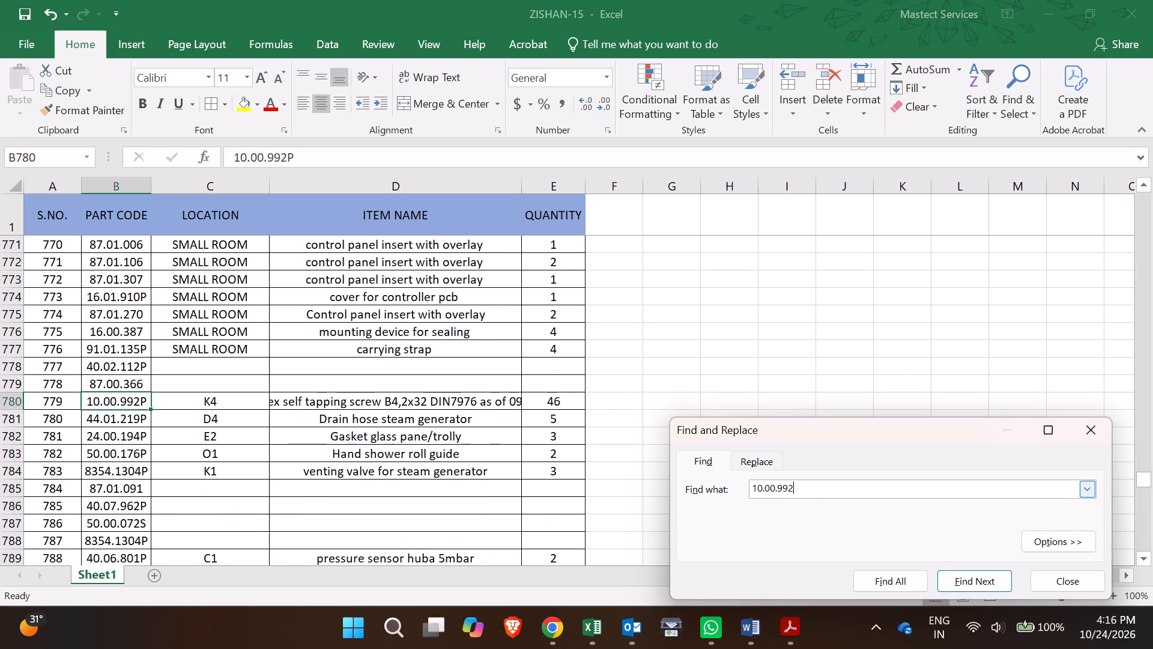
# Auto-fit the ITEM NAME column to its contents and select the location cell of part 10.00.992P to check its entry.
pyautogui.doubleClick(522, 190)
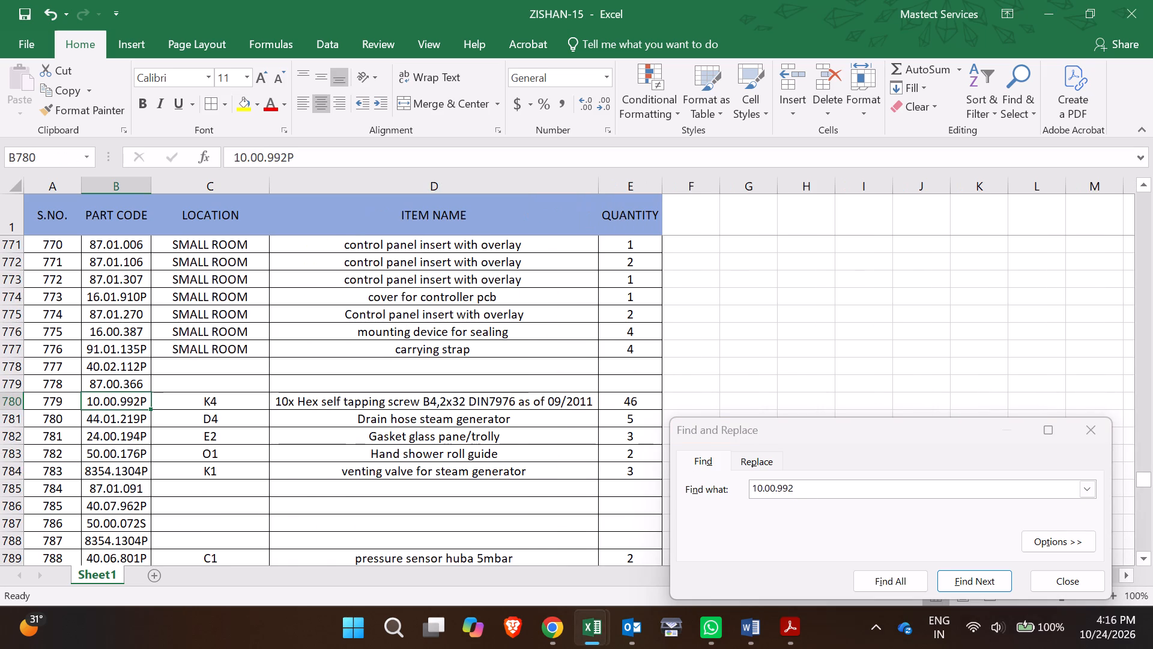
pyautogui.click(203, 404)
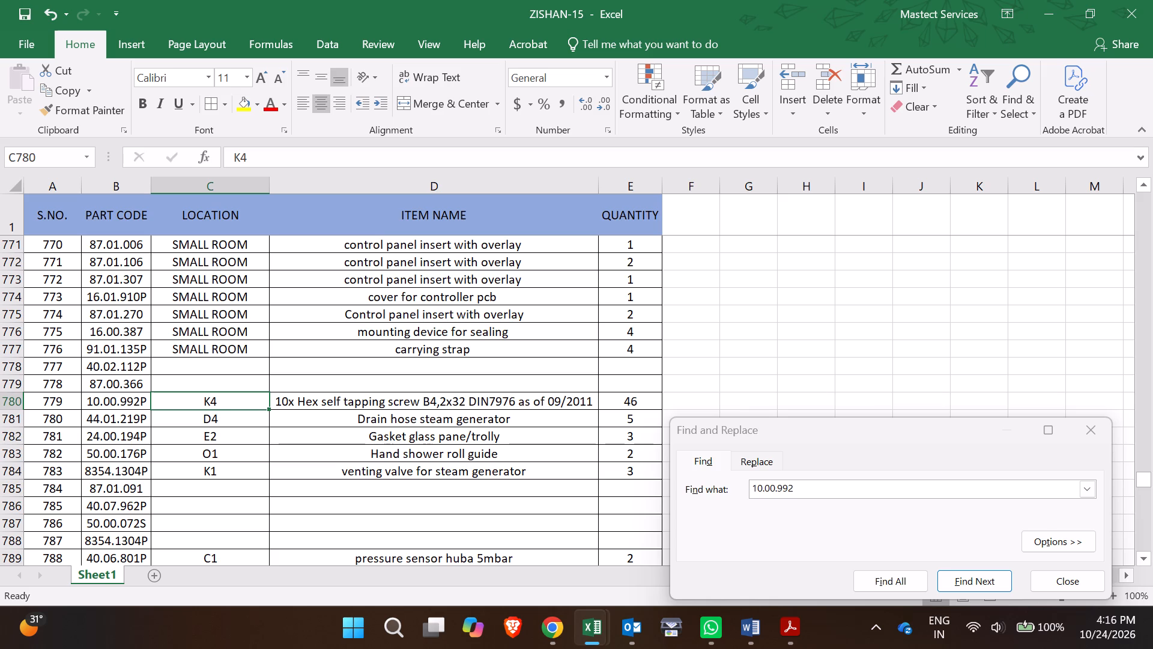
# Clear the part code from the stock sheet search and close the search.
pyautogui.doubleClick(793, 485)
pyautogui.press('BackSpace')
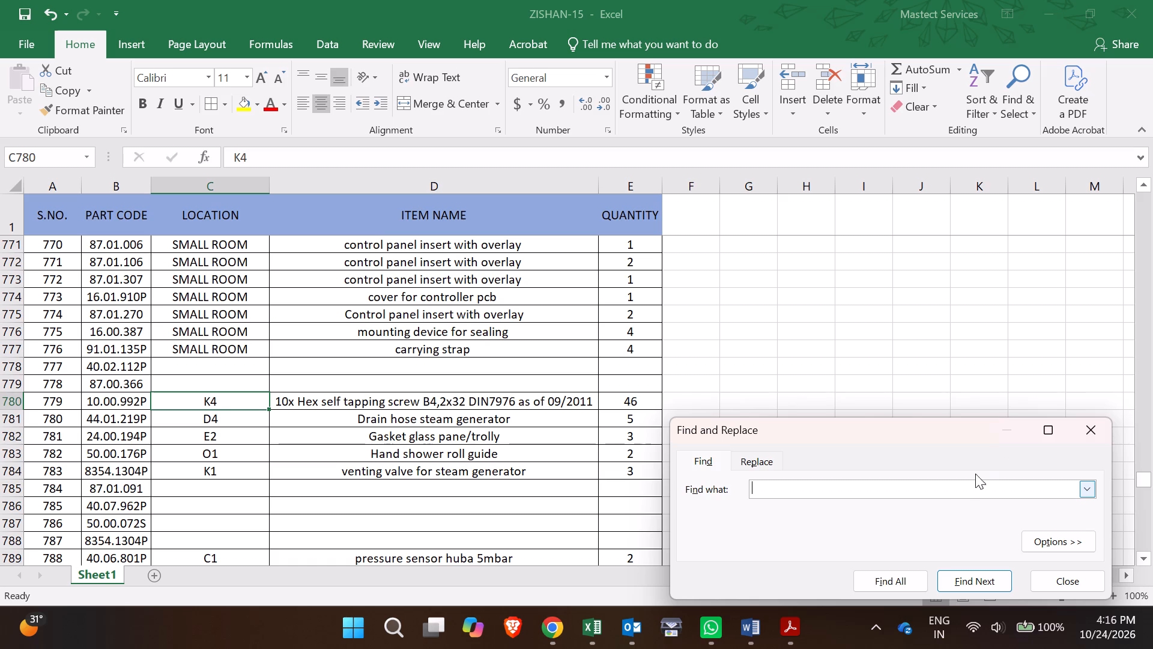
pyautogui.click(1077, 434)
# Switch to the WhatsApp window showing the quotation.
pyautogui.hotkey('alt', 'Tab')
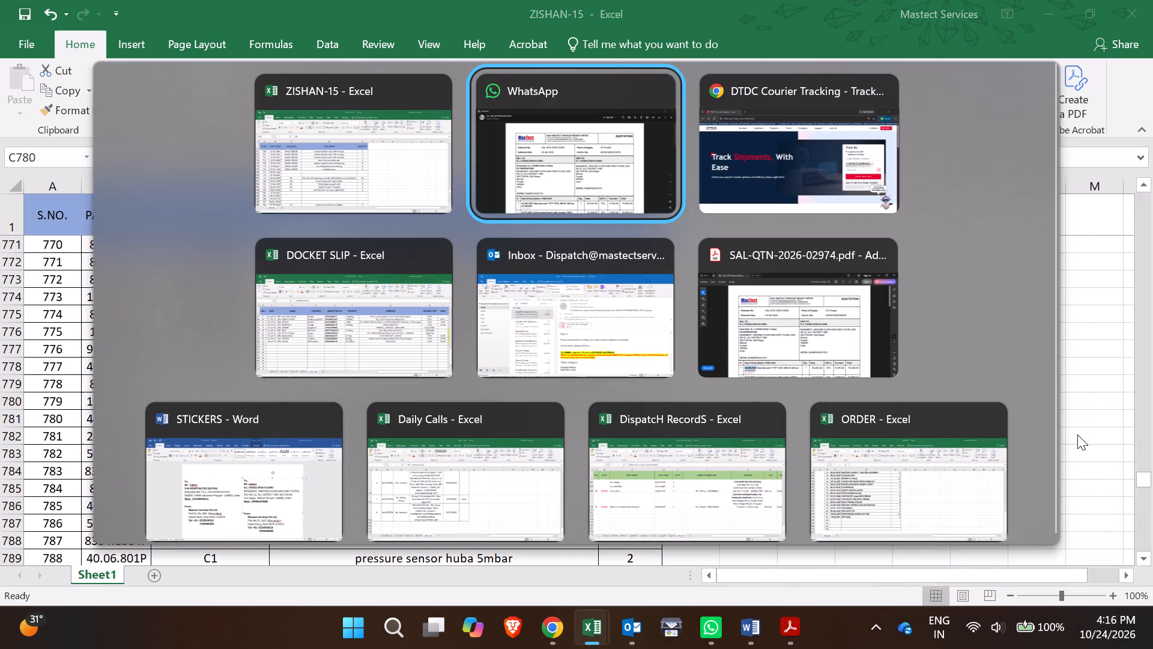